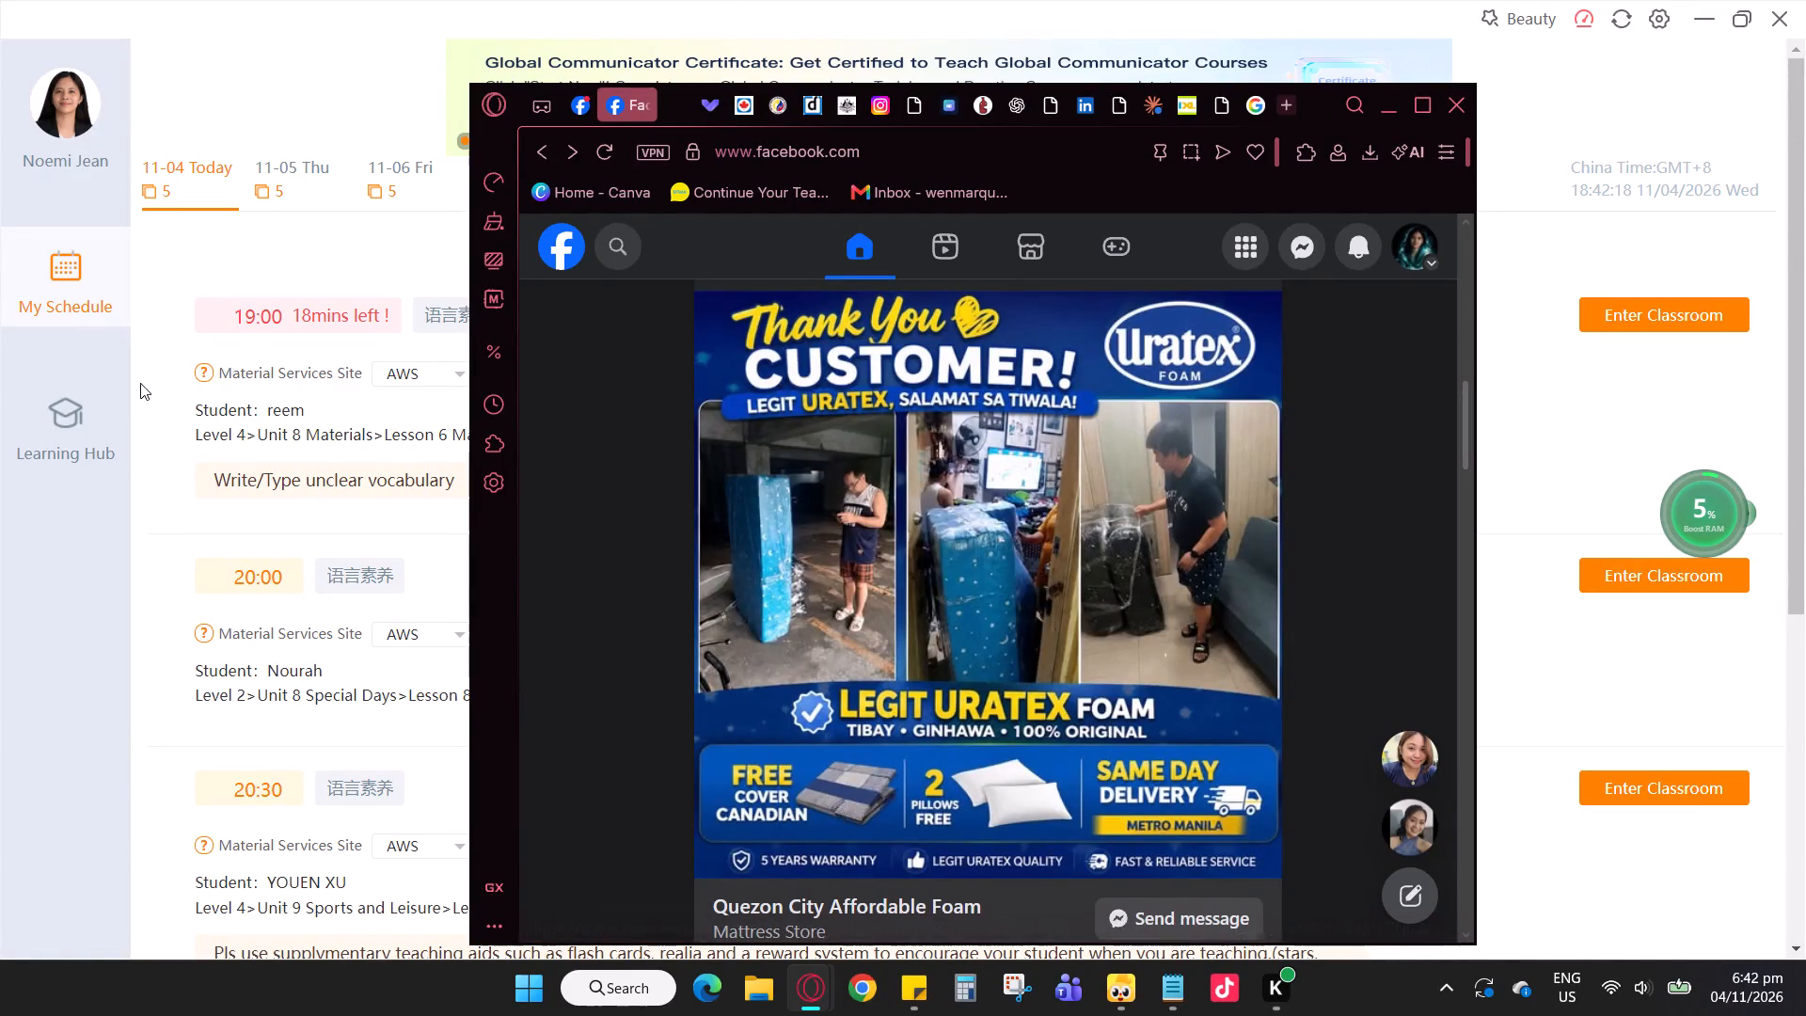
Switch to the Opera window holding the teaching-material tabs and bring up the cvc Spelling design in Canva.
{"action": "left_click", "coordinate": [176, 517]}
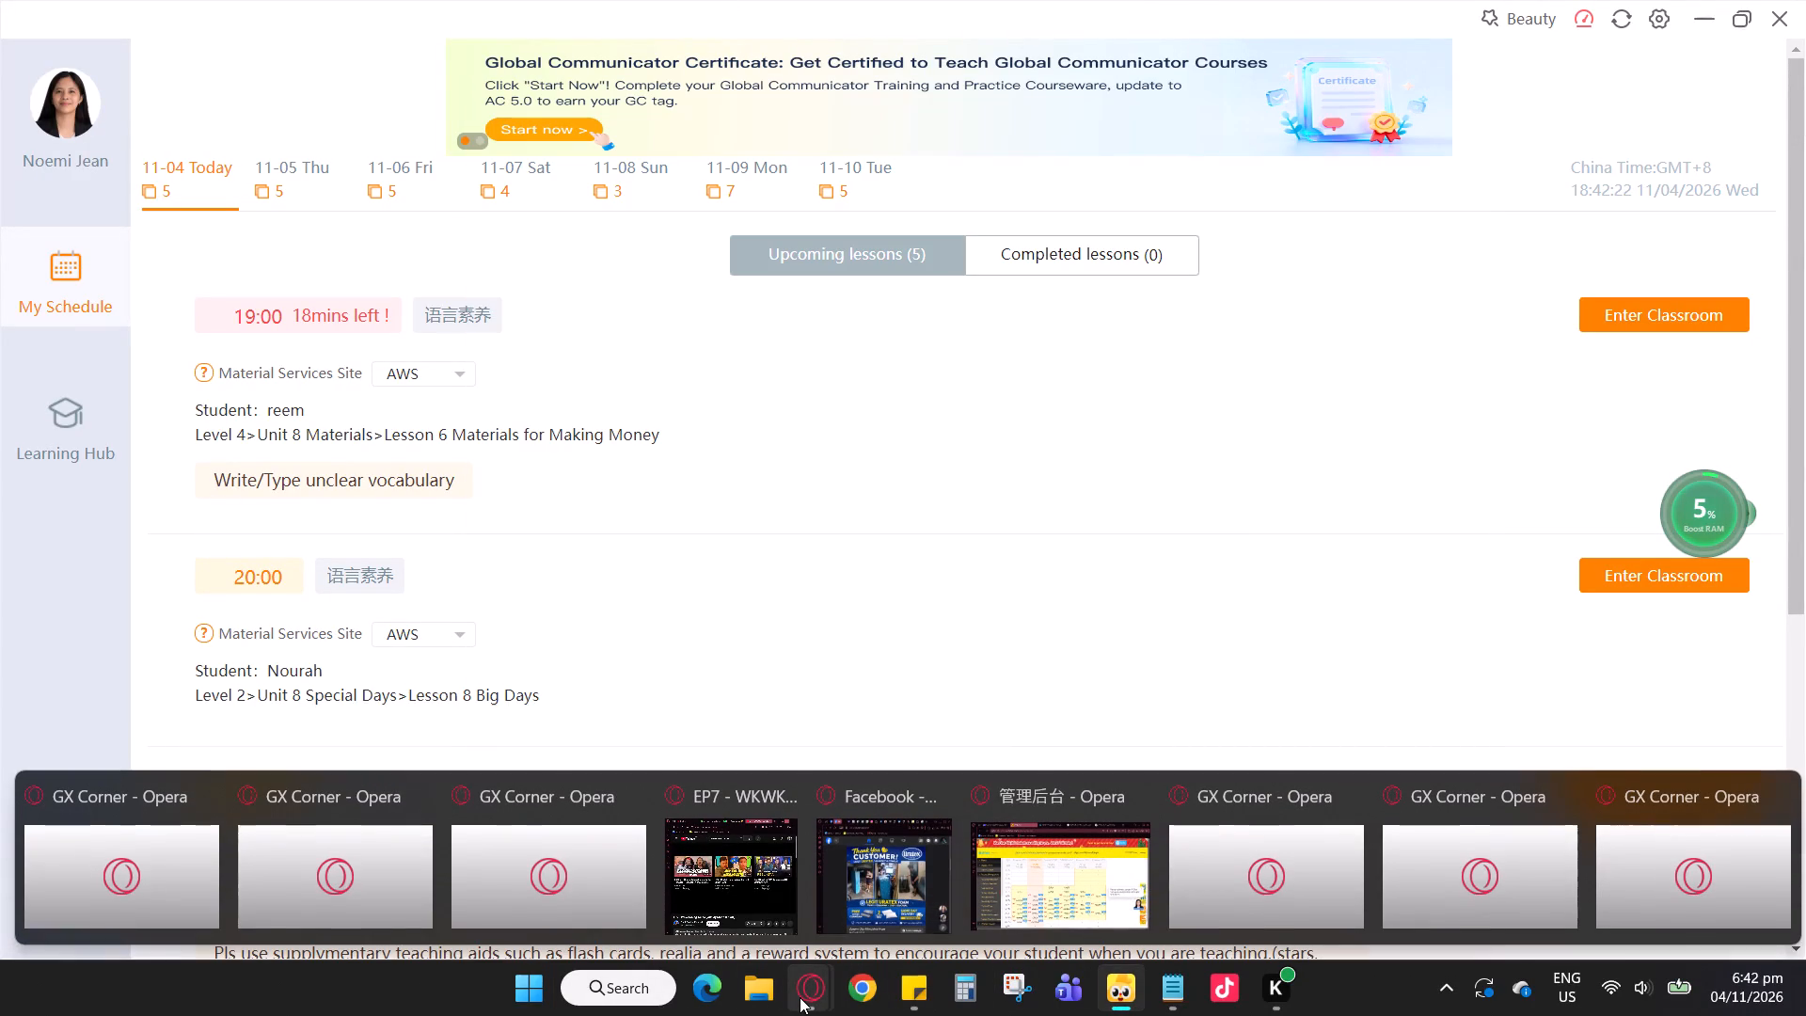
{"action": "left_click", "coordinate": [800, 997]}
{"action": "left_click", "coordinate": [1704, 888]}
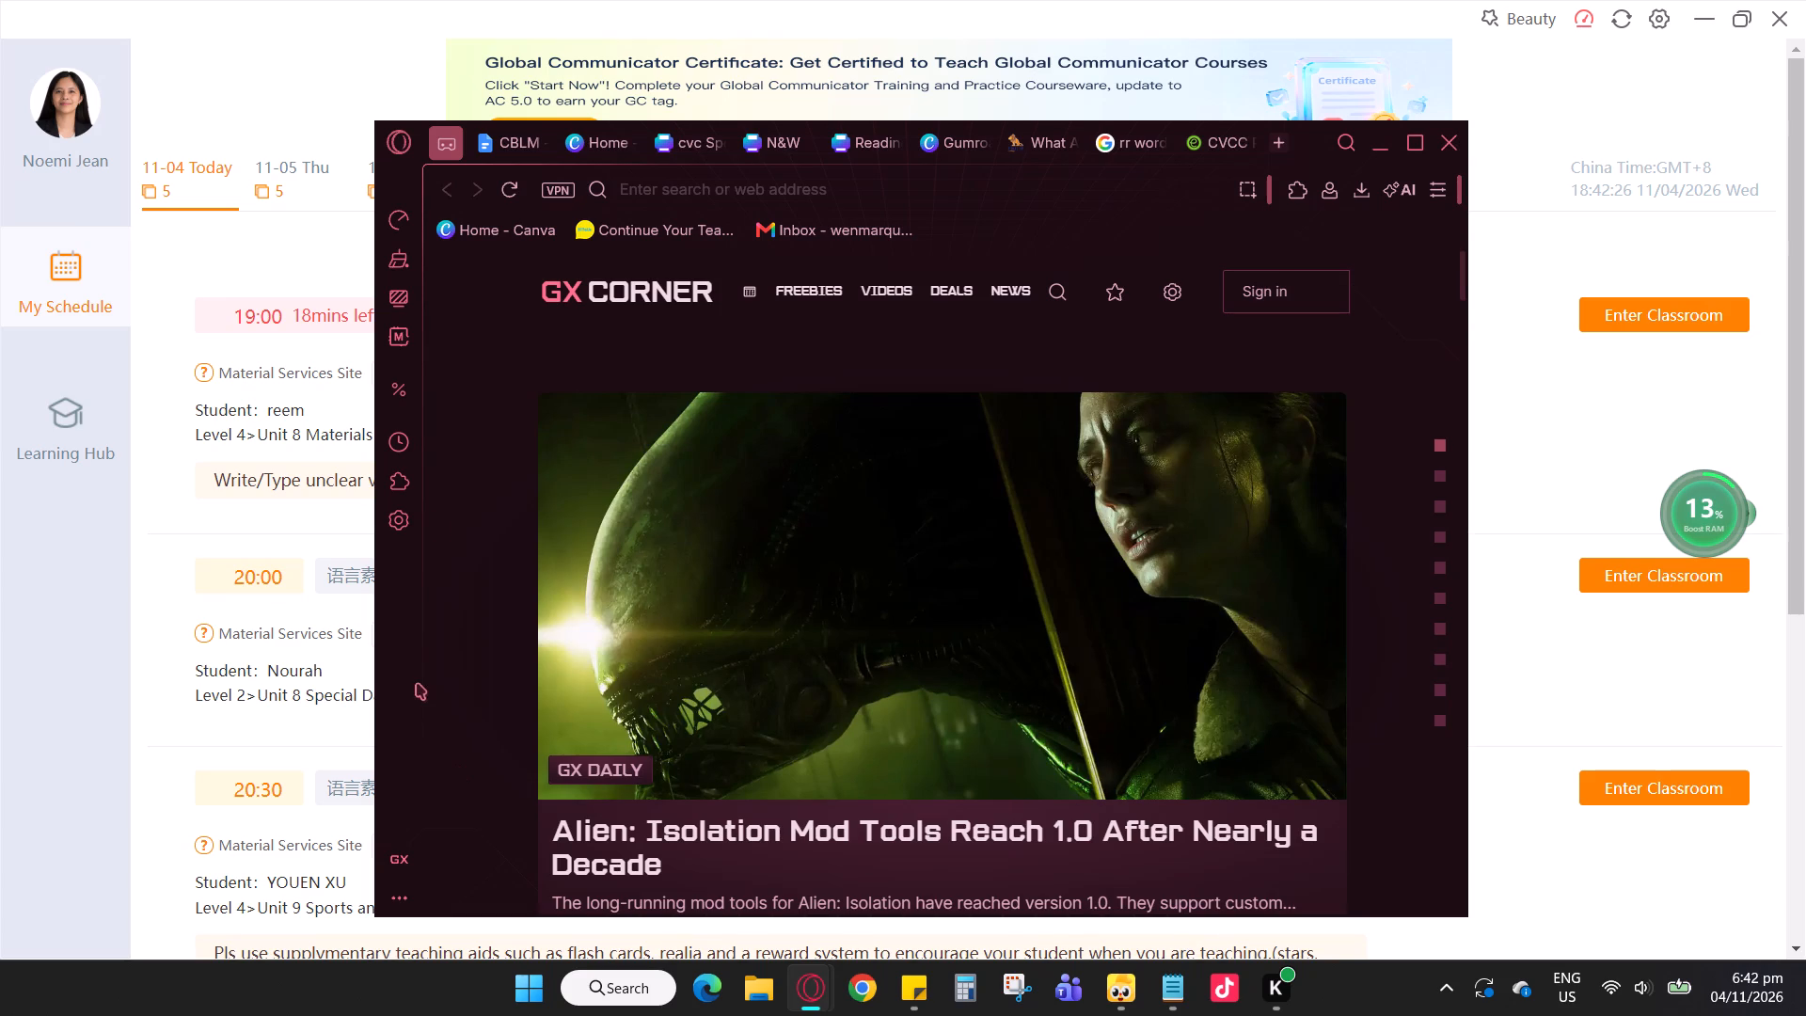
{"action": "left_click_drag", "start_coordinate": [1305, 151], "coordinate": [1361, 151]}
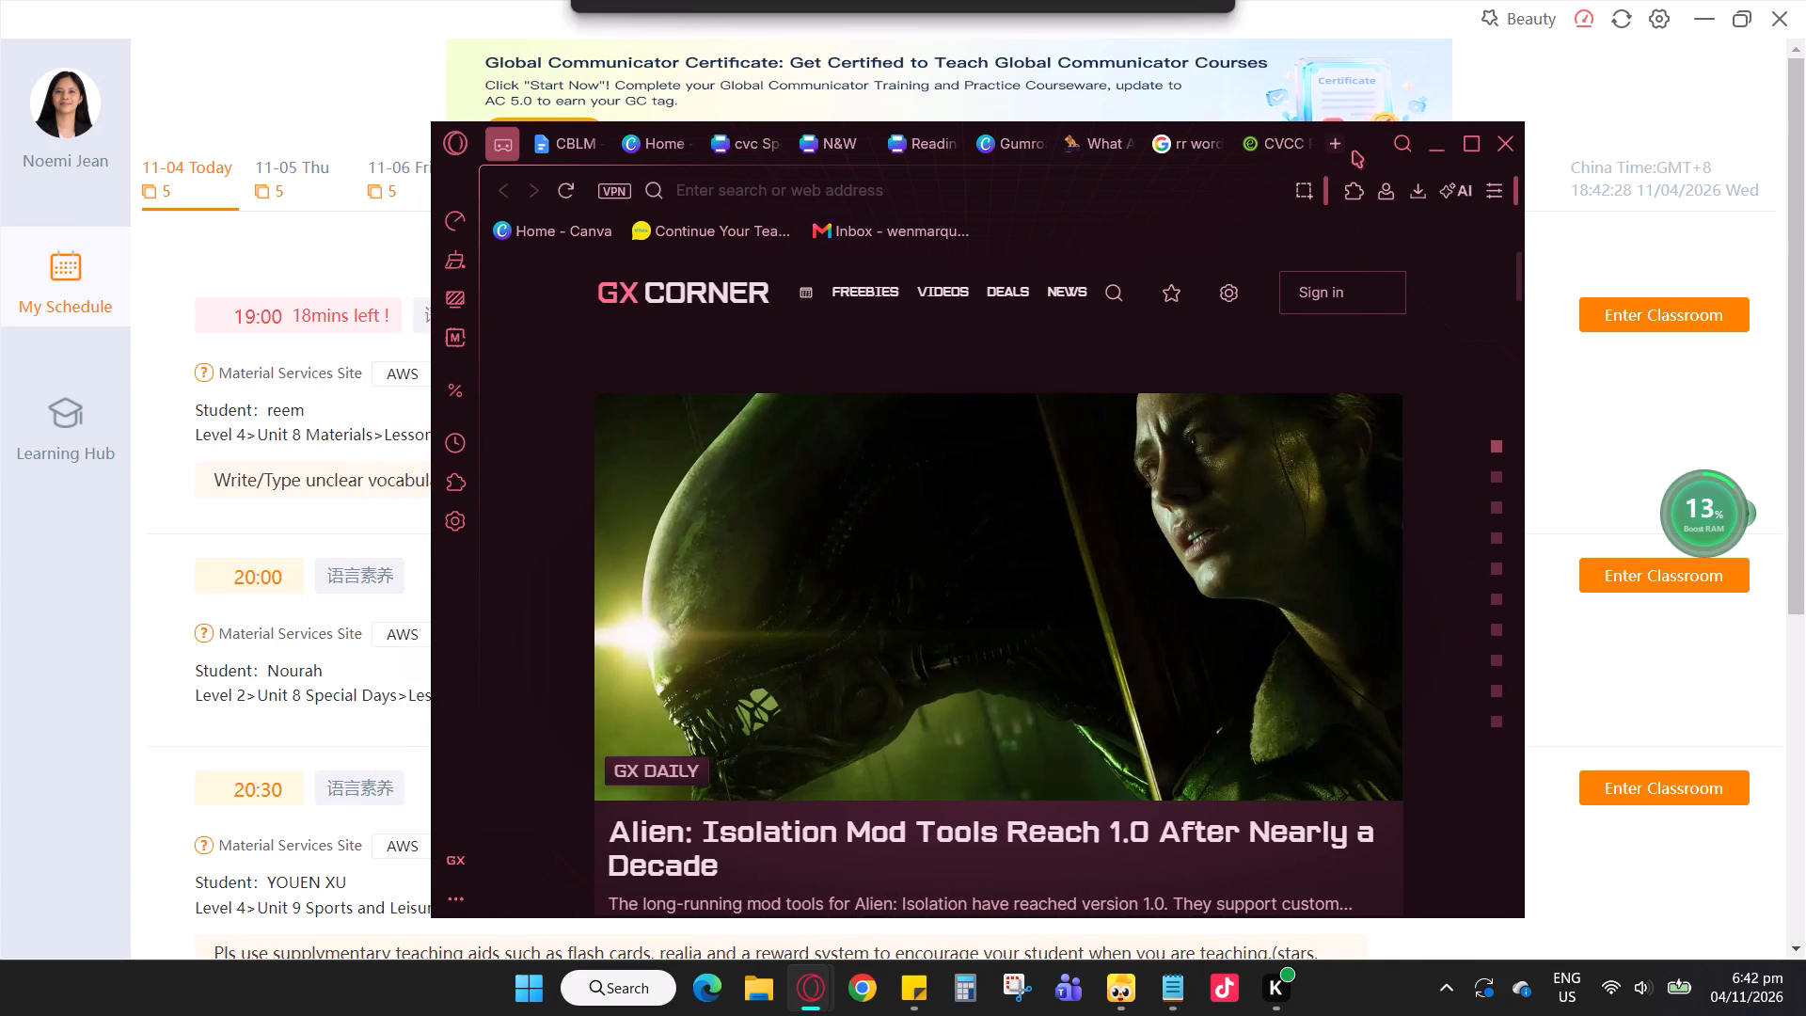
{"action": "left_click", "coordinate": [733, 143]}
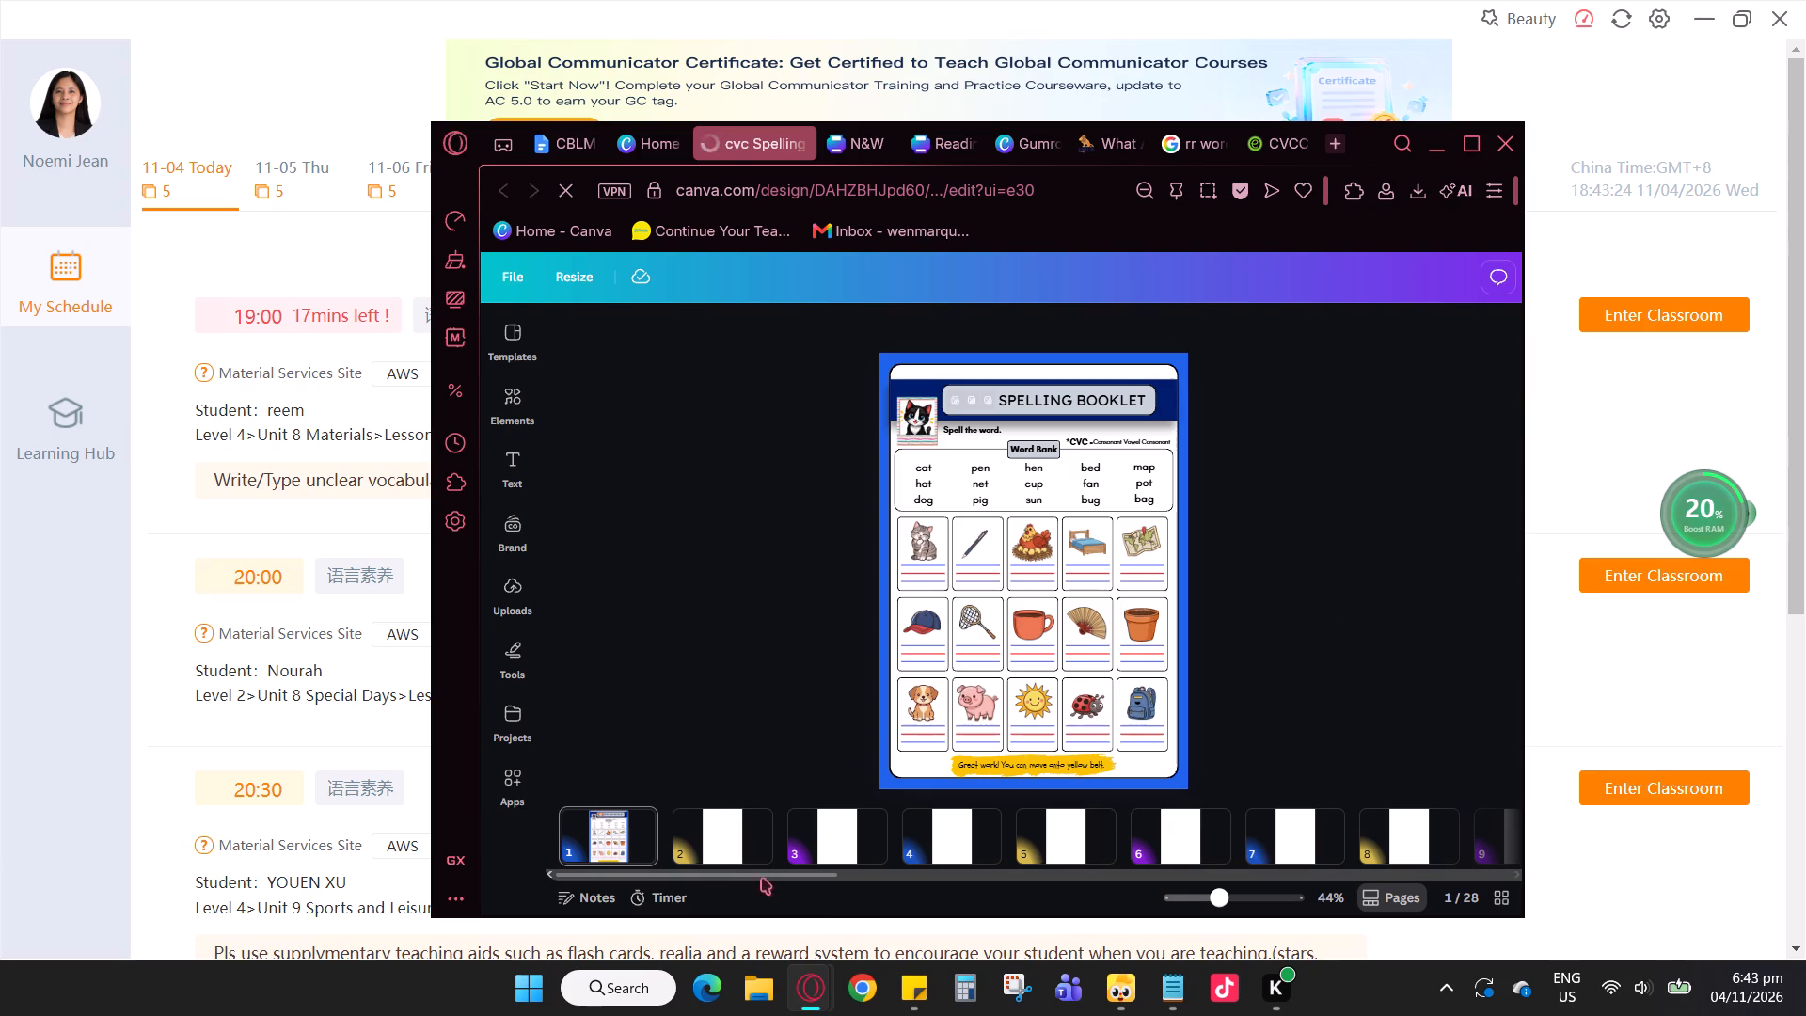
Page through the spelling booklet from page 1 to page 16, examining each worksheet's word bank and picture boxes.
{"action": "scroll", "coordinate": [733, 845], "scroll_direction": "down", "scroll_amount": 6}
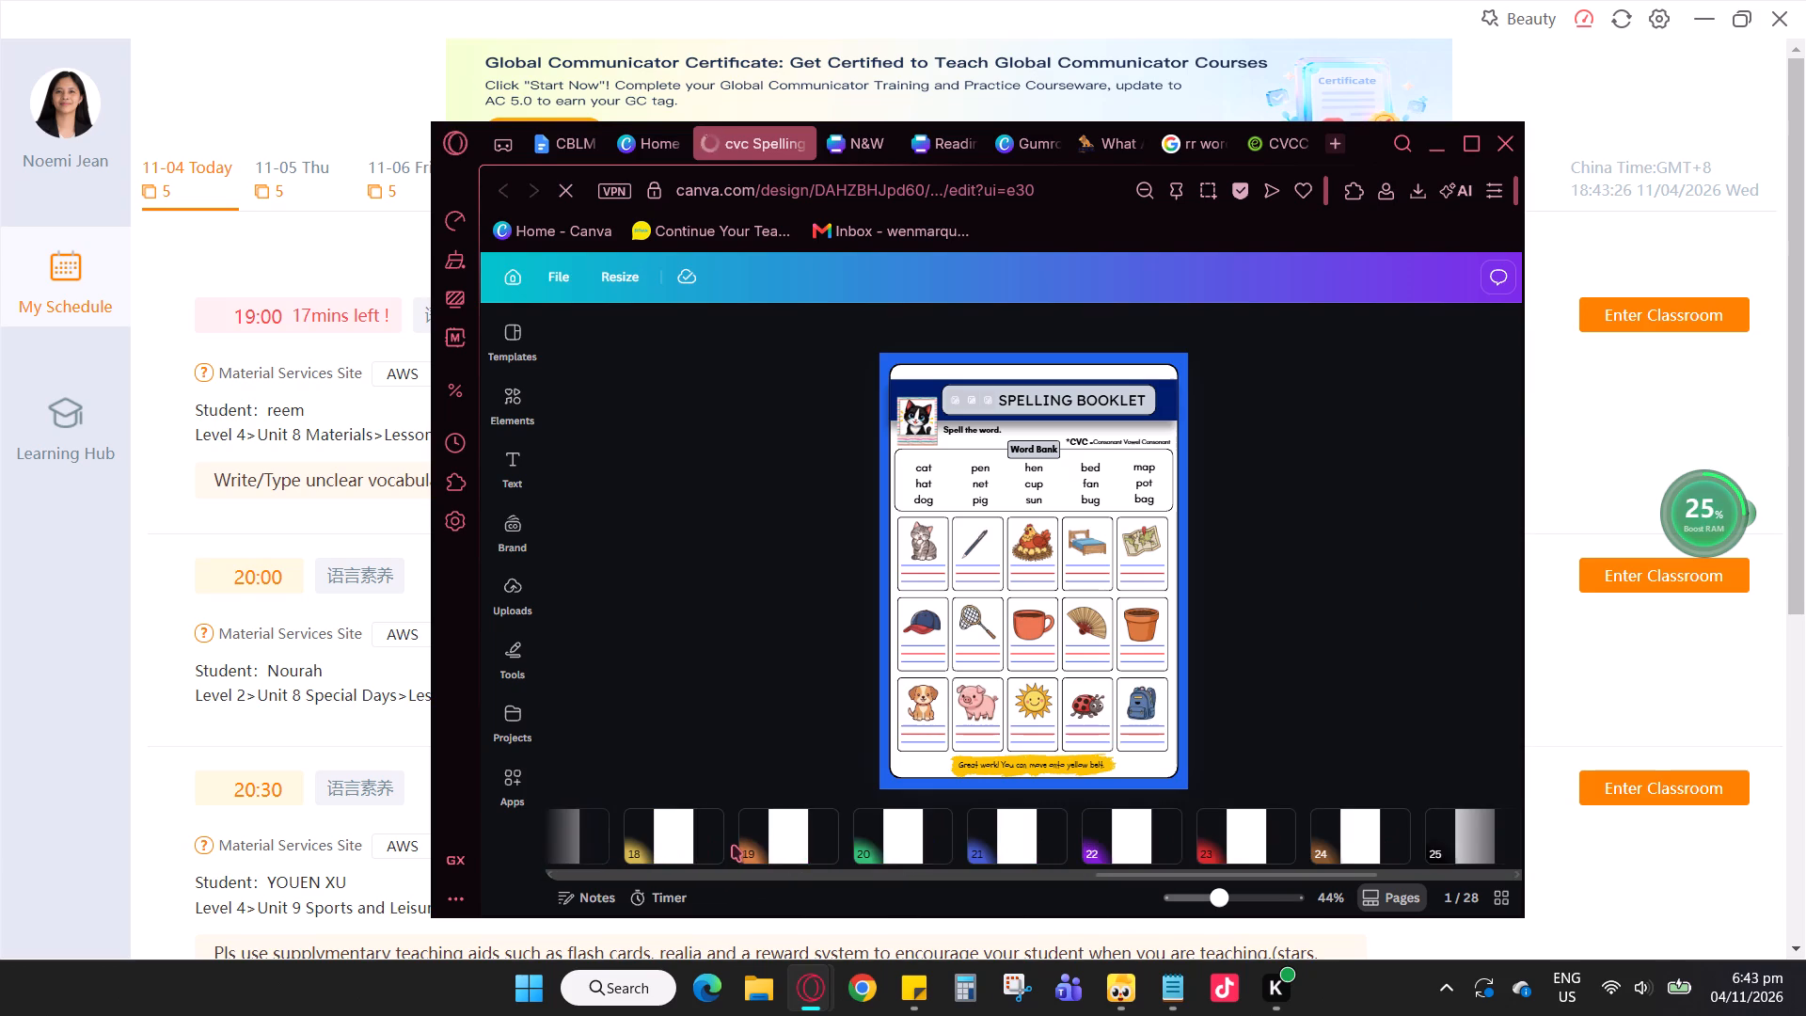
{"action": "scroll", "coordinate": [733, 845], "scroll_direction": "up", "scroll_amount": 10}
{"action": "left_click", "coordinate": [621, 839]}
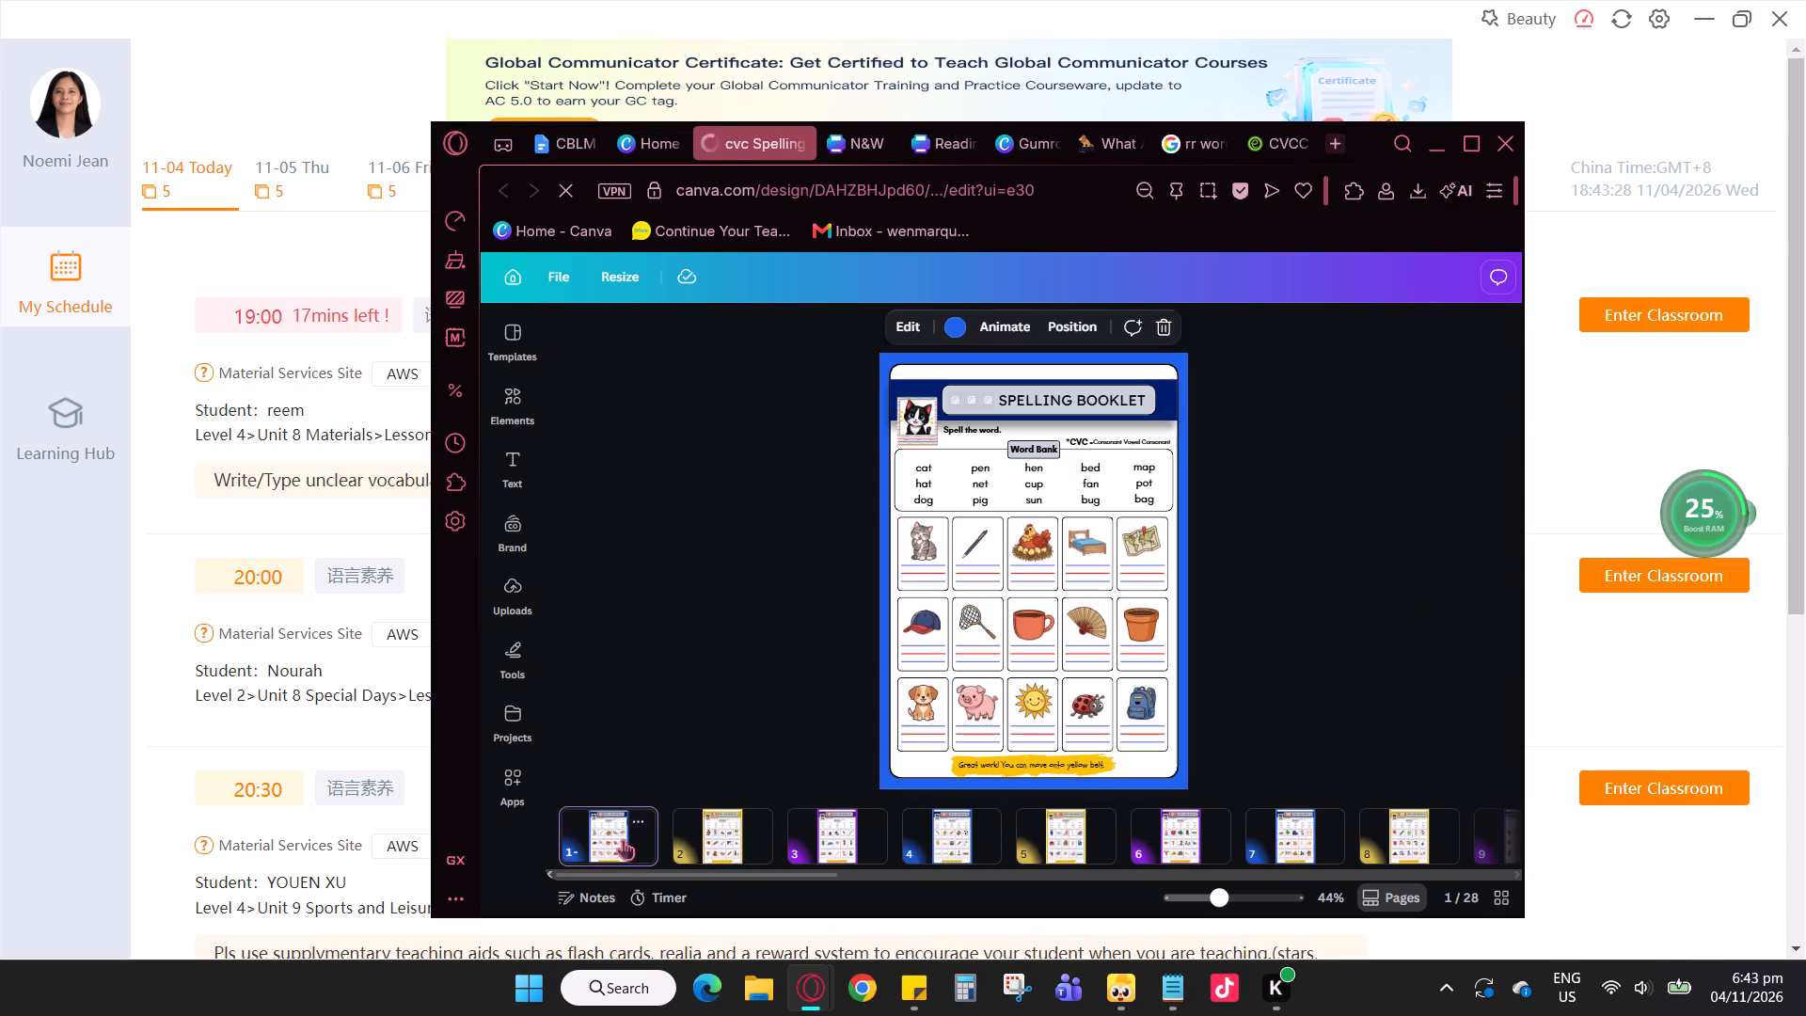
{"action": "key", "text": "Right"}
{"action": "key", "text": "Right"}
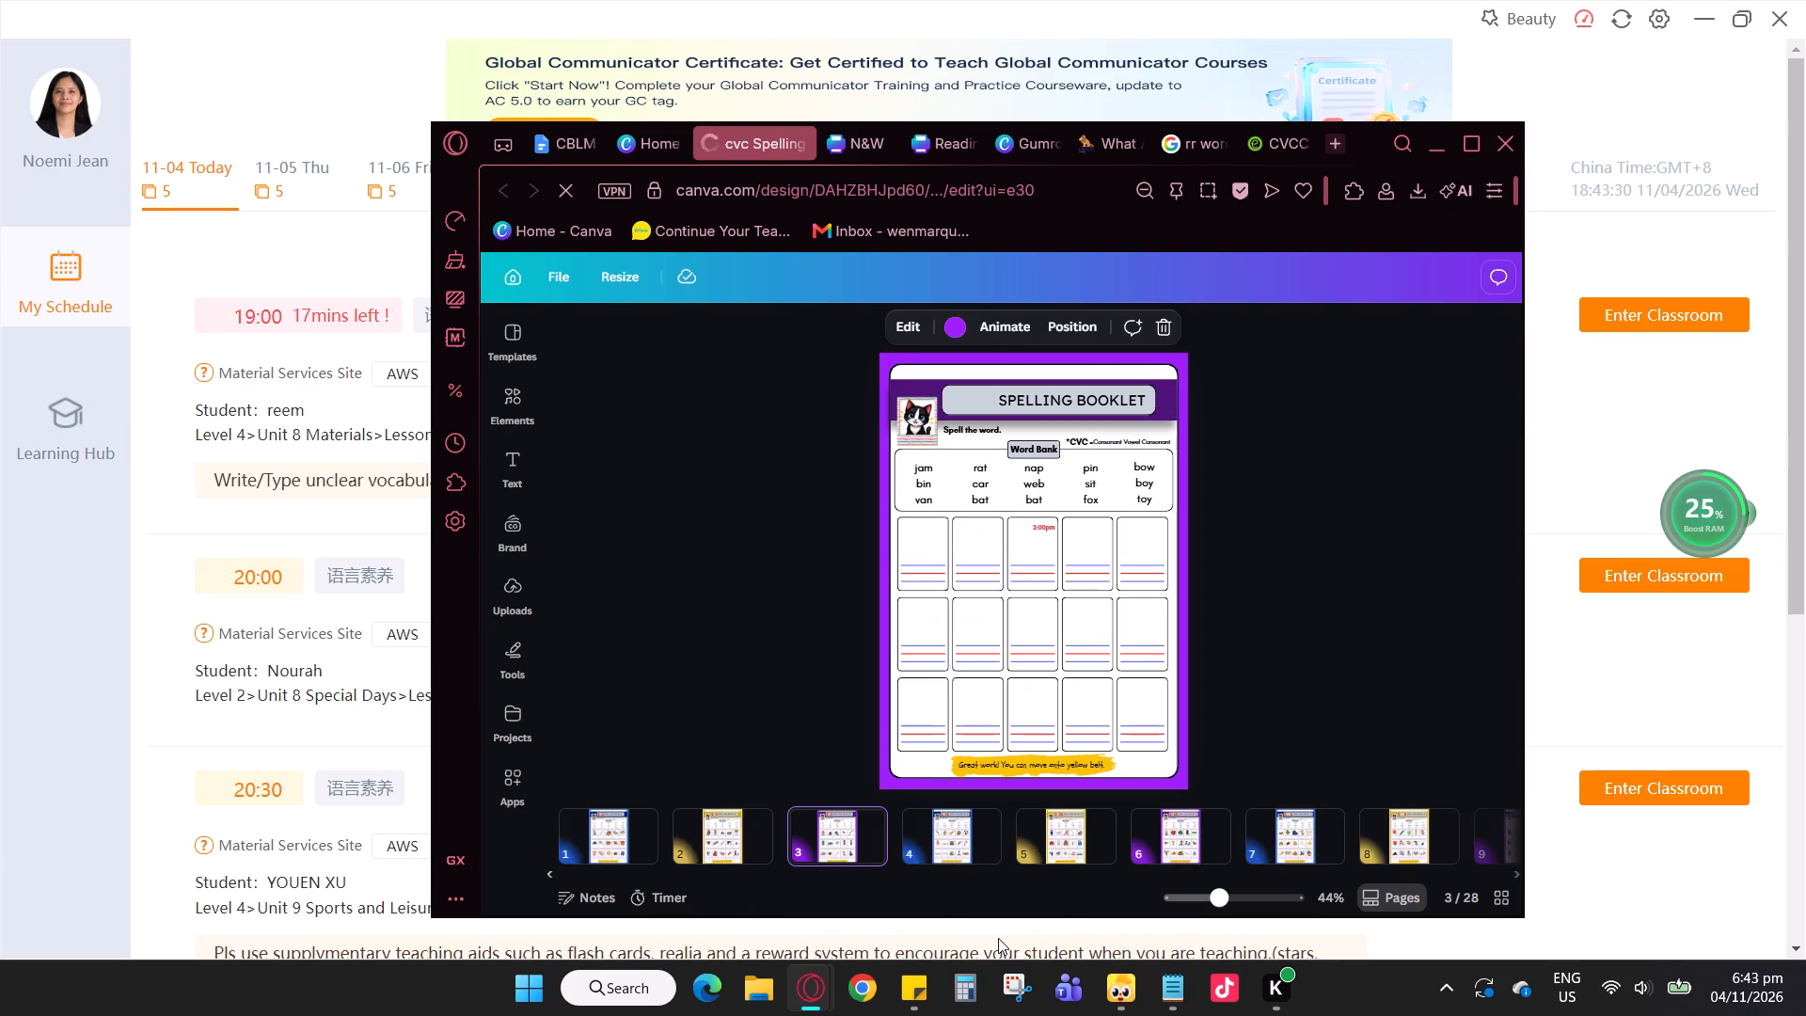
{"action": "key", "text": "Right"}
{"action": "key", "text": "Right"}
{"action": "key", "text": "Right"}
{"action": "key", "text": "Right"}
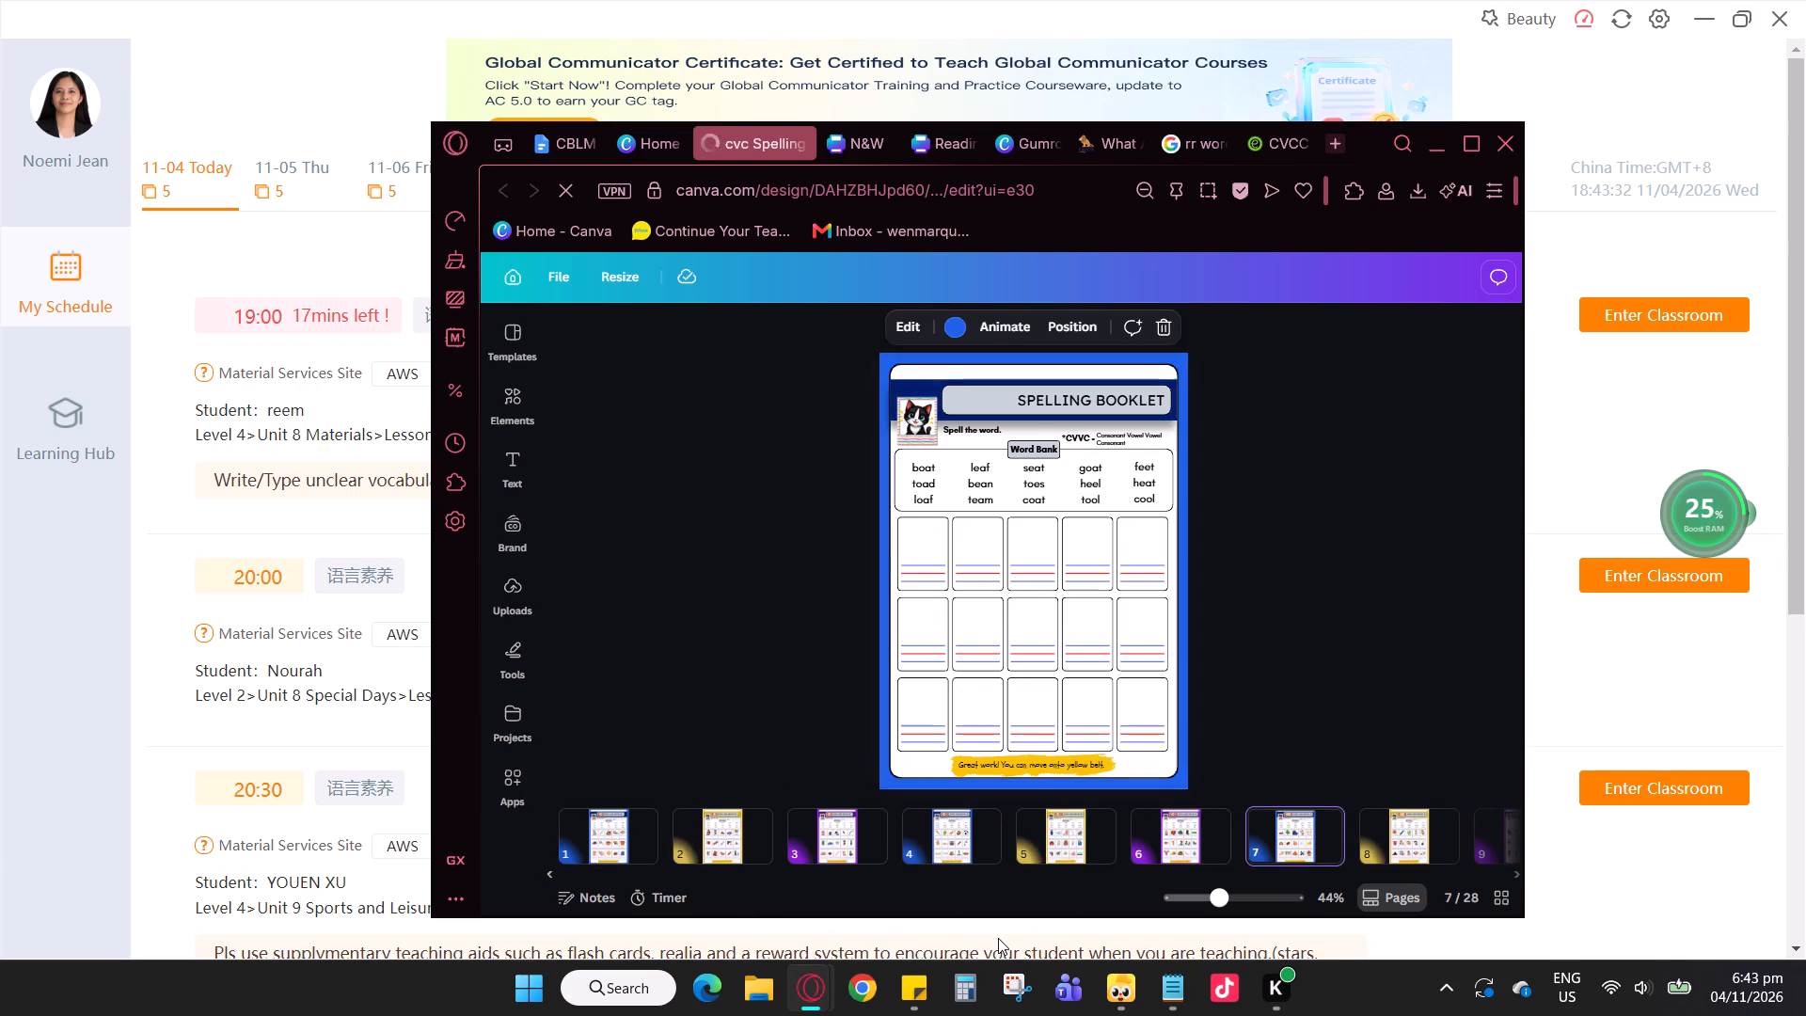
{"action": "key", "text": "Right"}
{"action": "key", "text": "Right"}
{"action": "key", "text": "Right"}
{"action": "key", "text": "Right"}
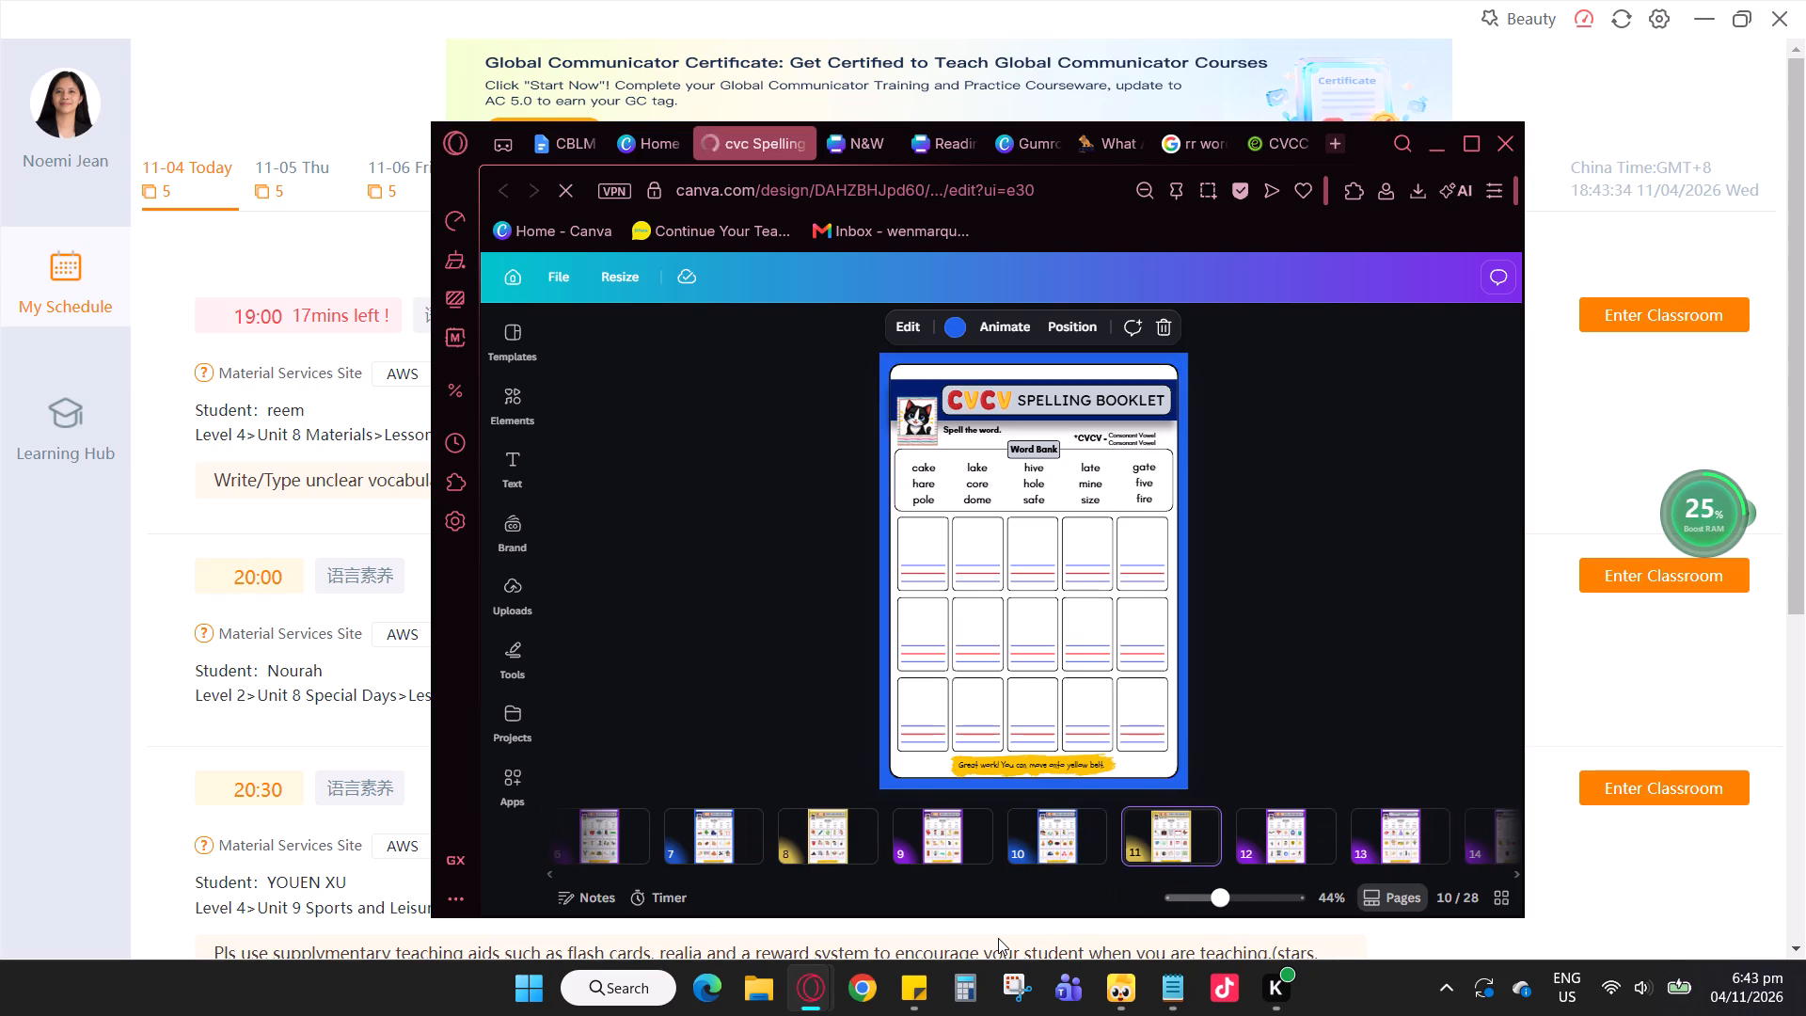
{"action": "key", "text": "Right"}
{"action": "key", "text": "Right"}
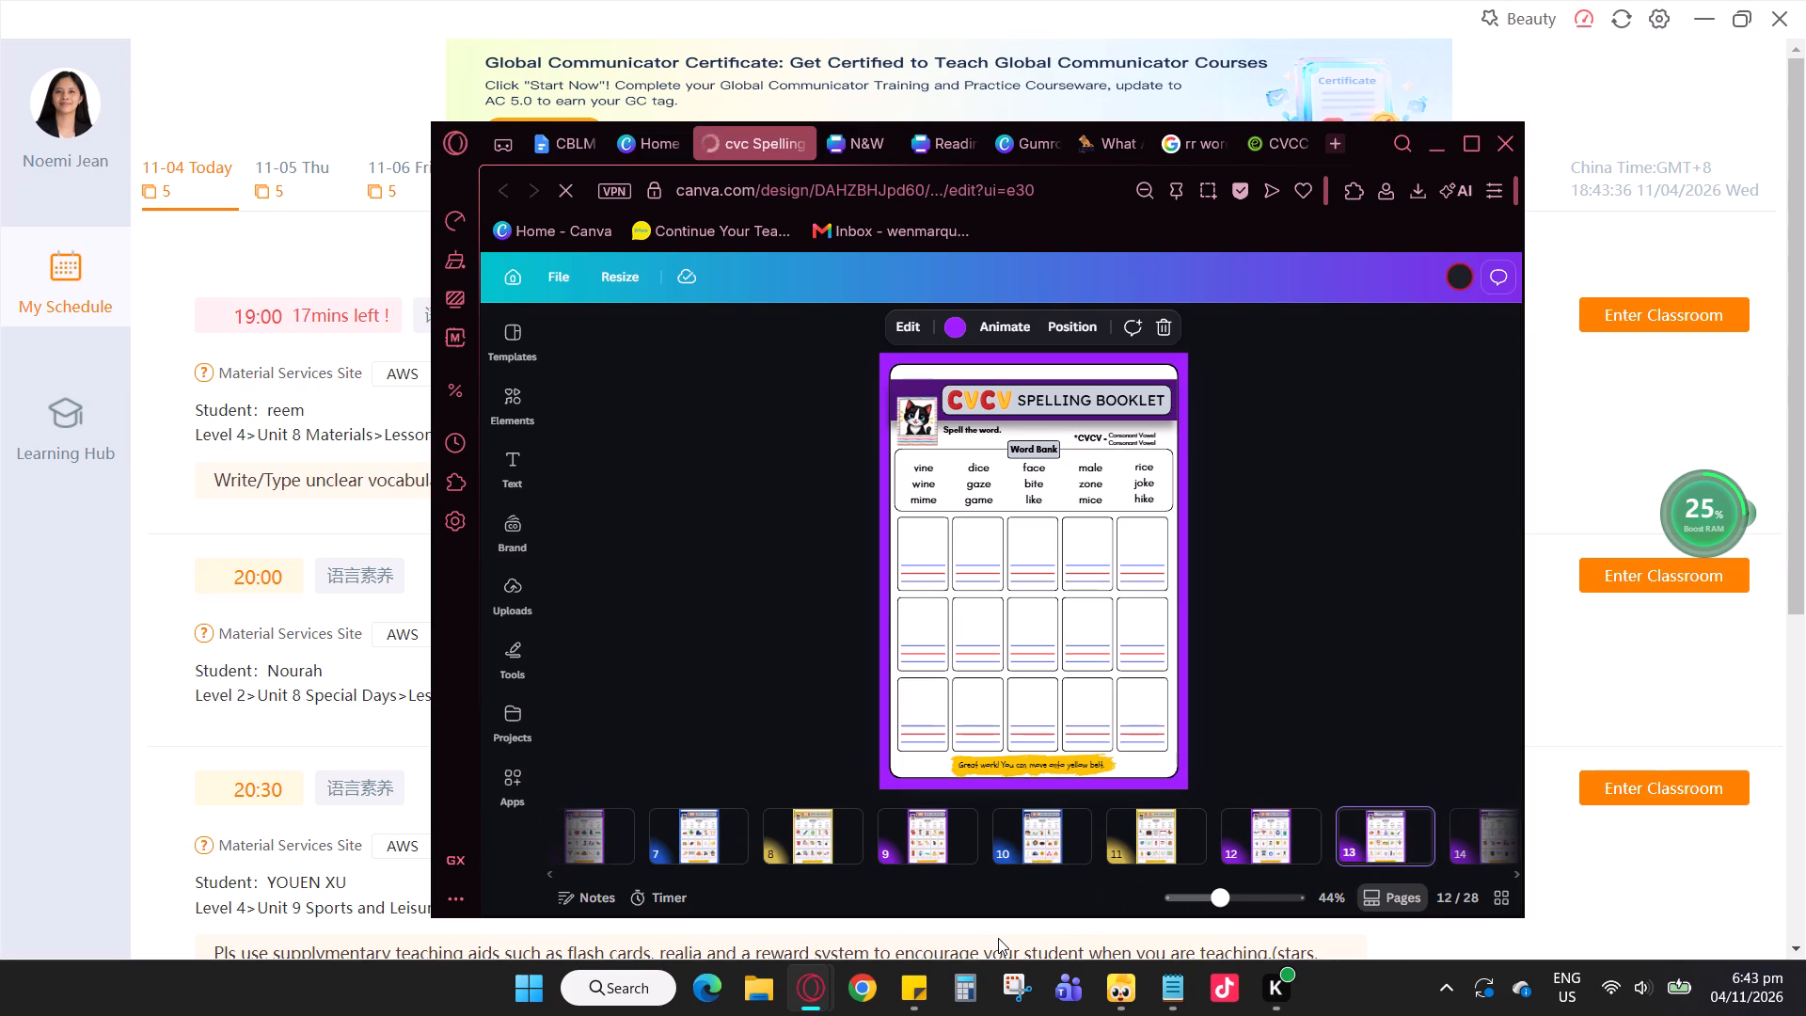
{"action": "key", "text": "Right"}
{"action": "key", "text": "Right"}
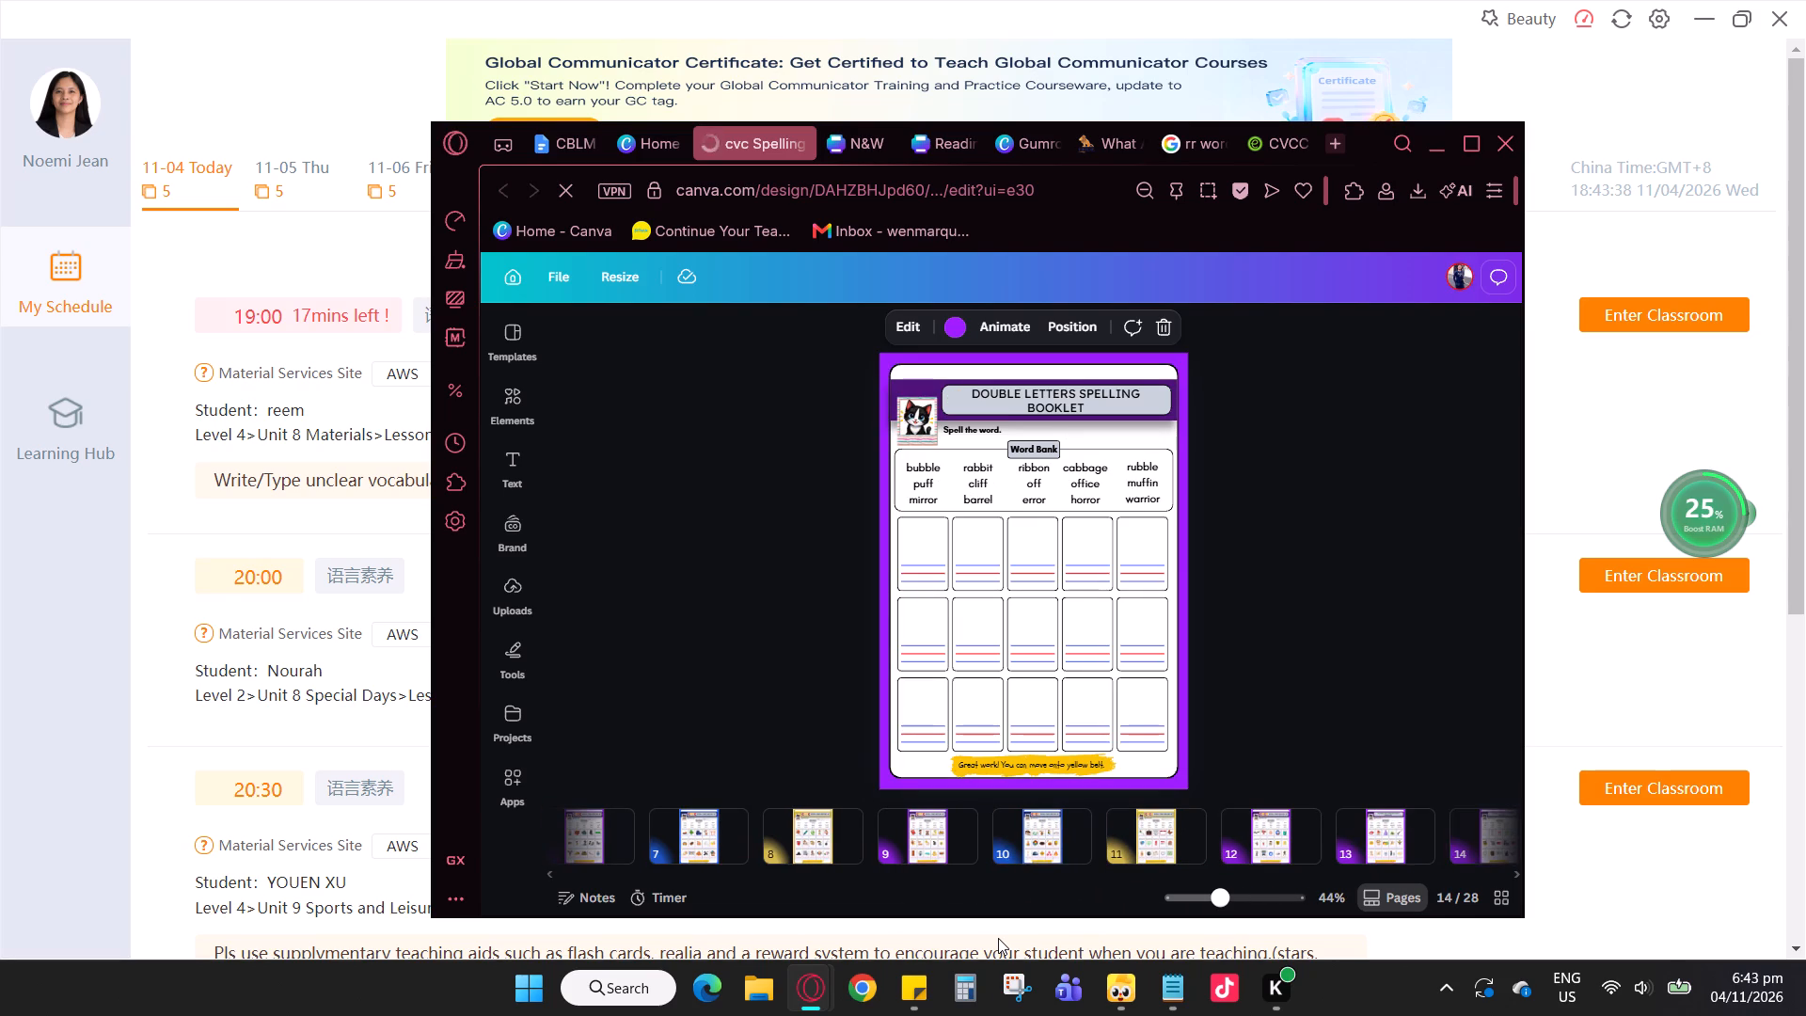
{"action": "key", "text": "Right"}
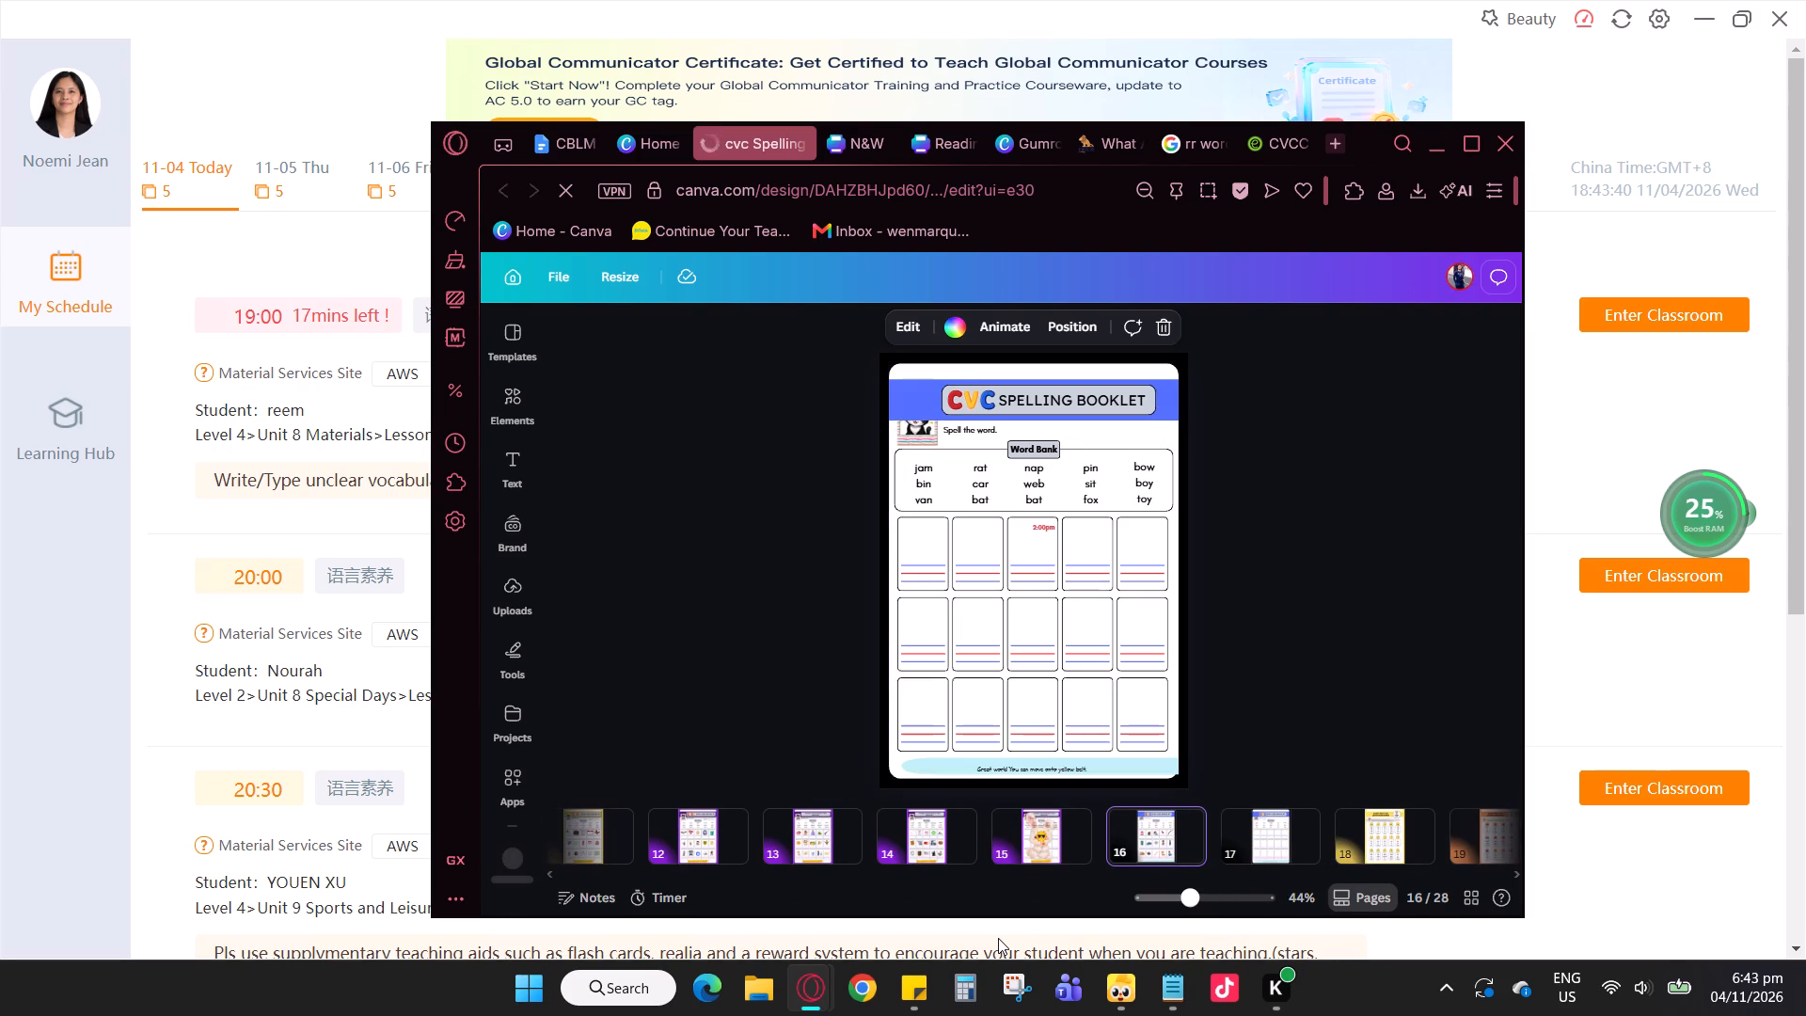
Compare pages 13, 14 and 15 of the double letters worksheets, ending on page 15.
{"action": "key", "text": "Left"}
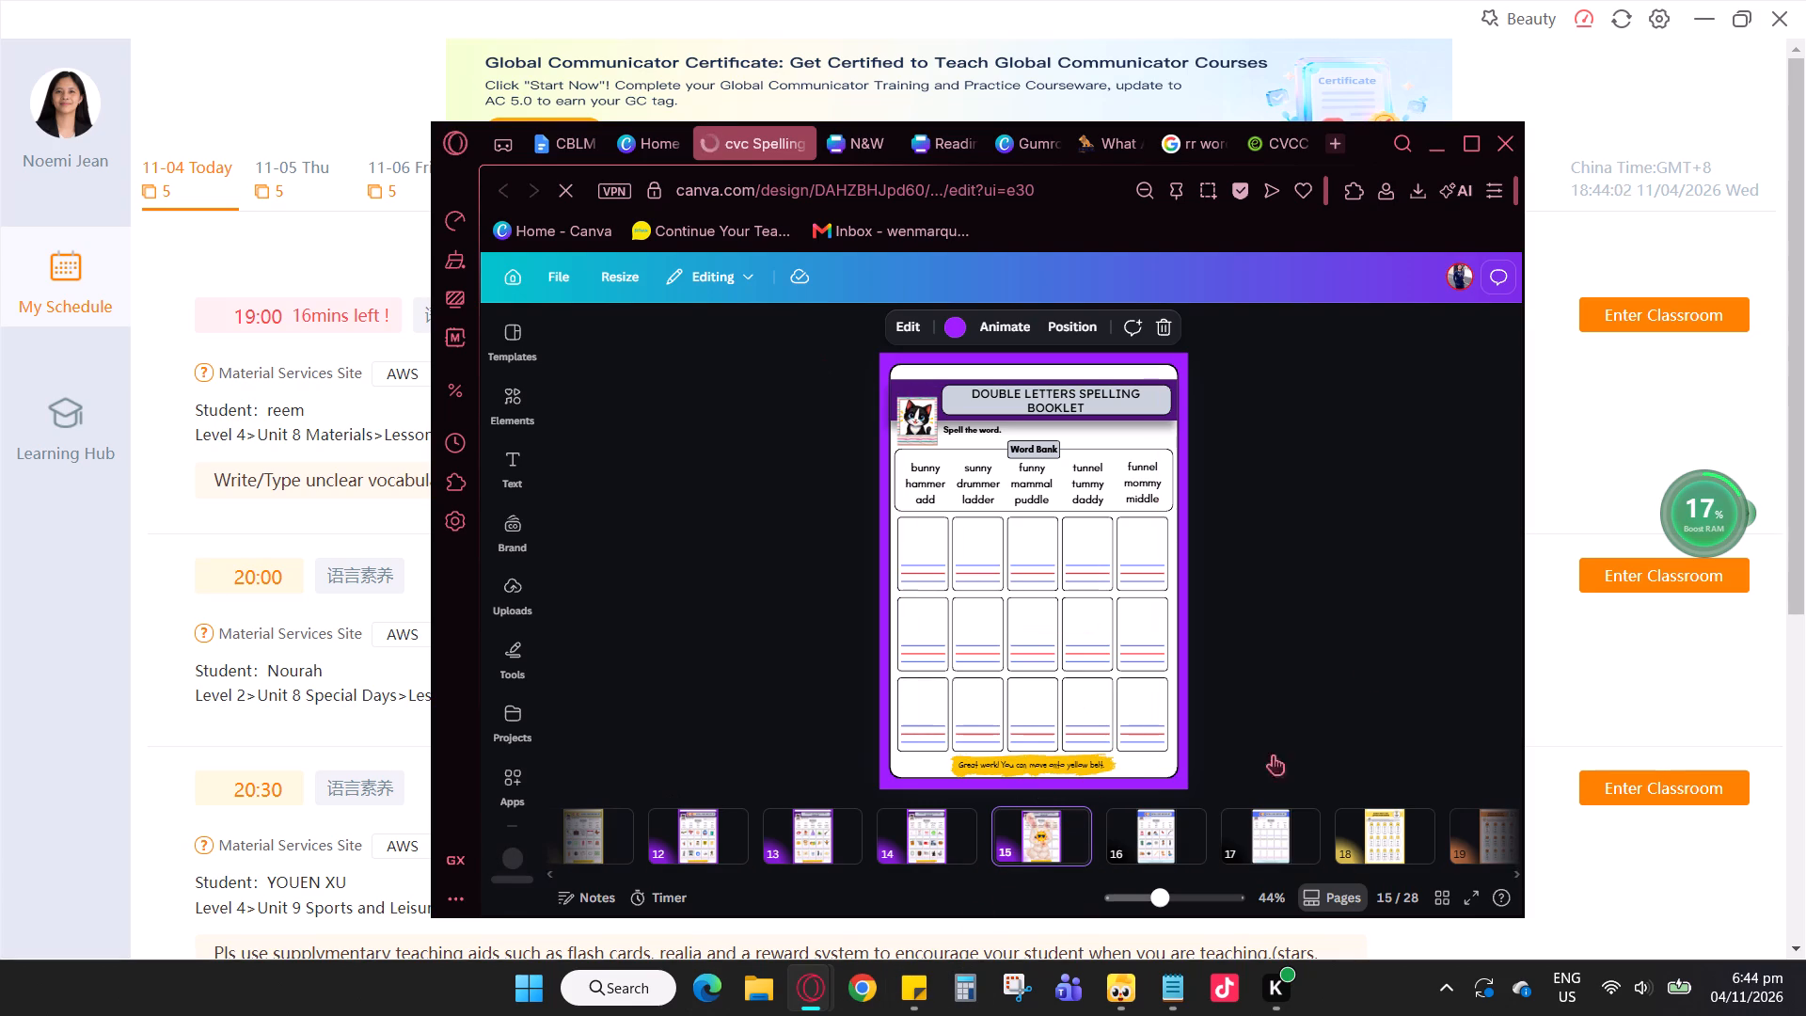
{"action": "left_click", "coordinate": [924, 842]}
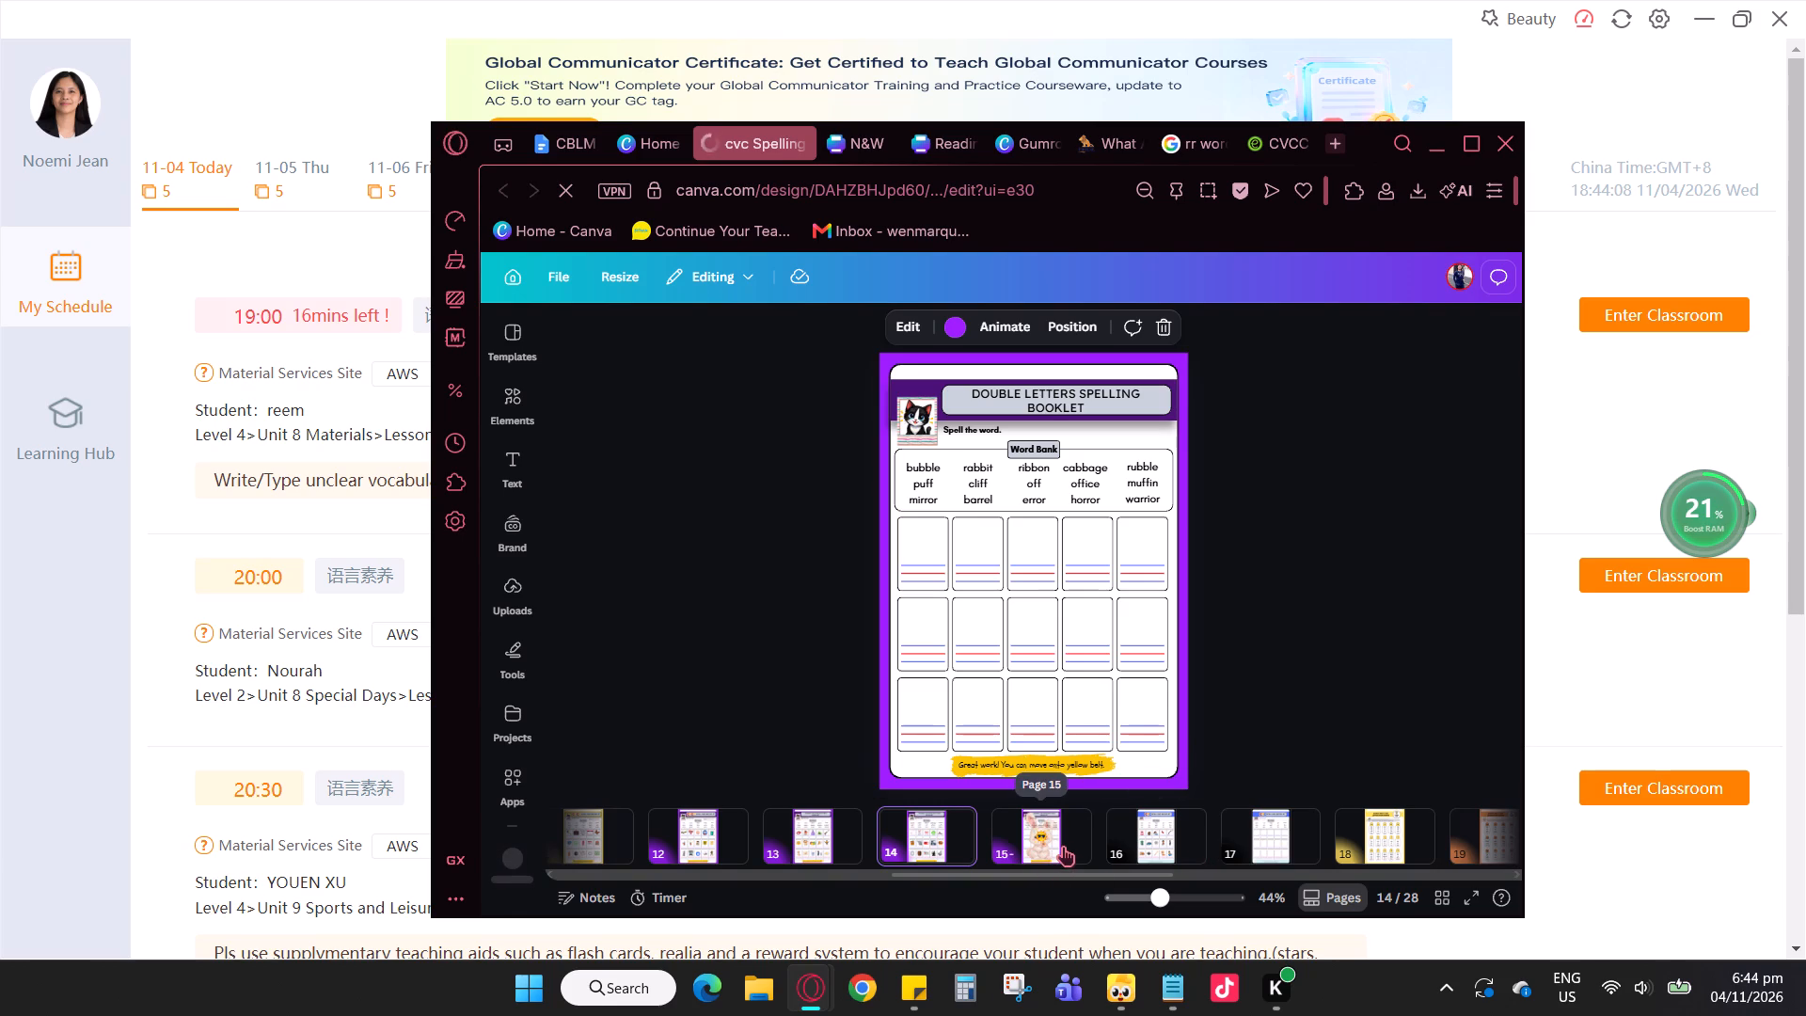
{"action": "left_click", "coordinate": [1061, 843]}
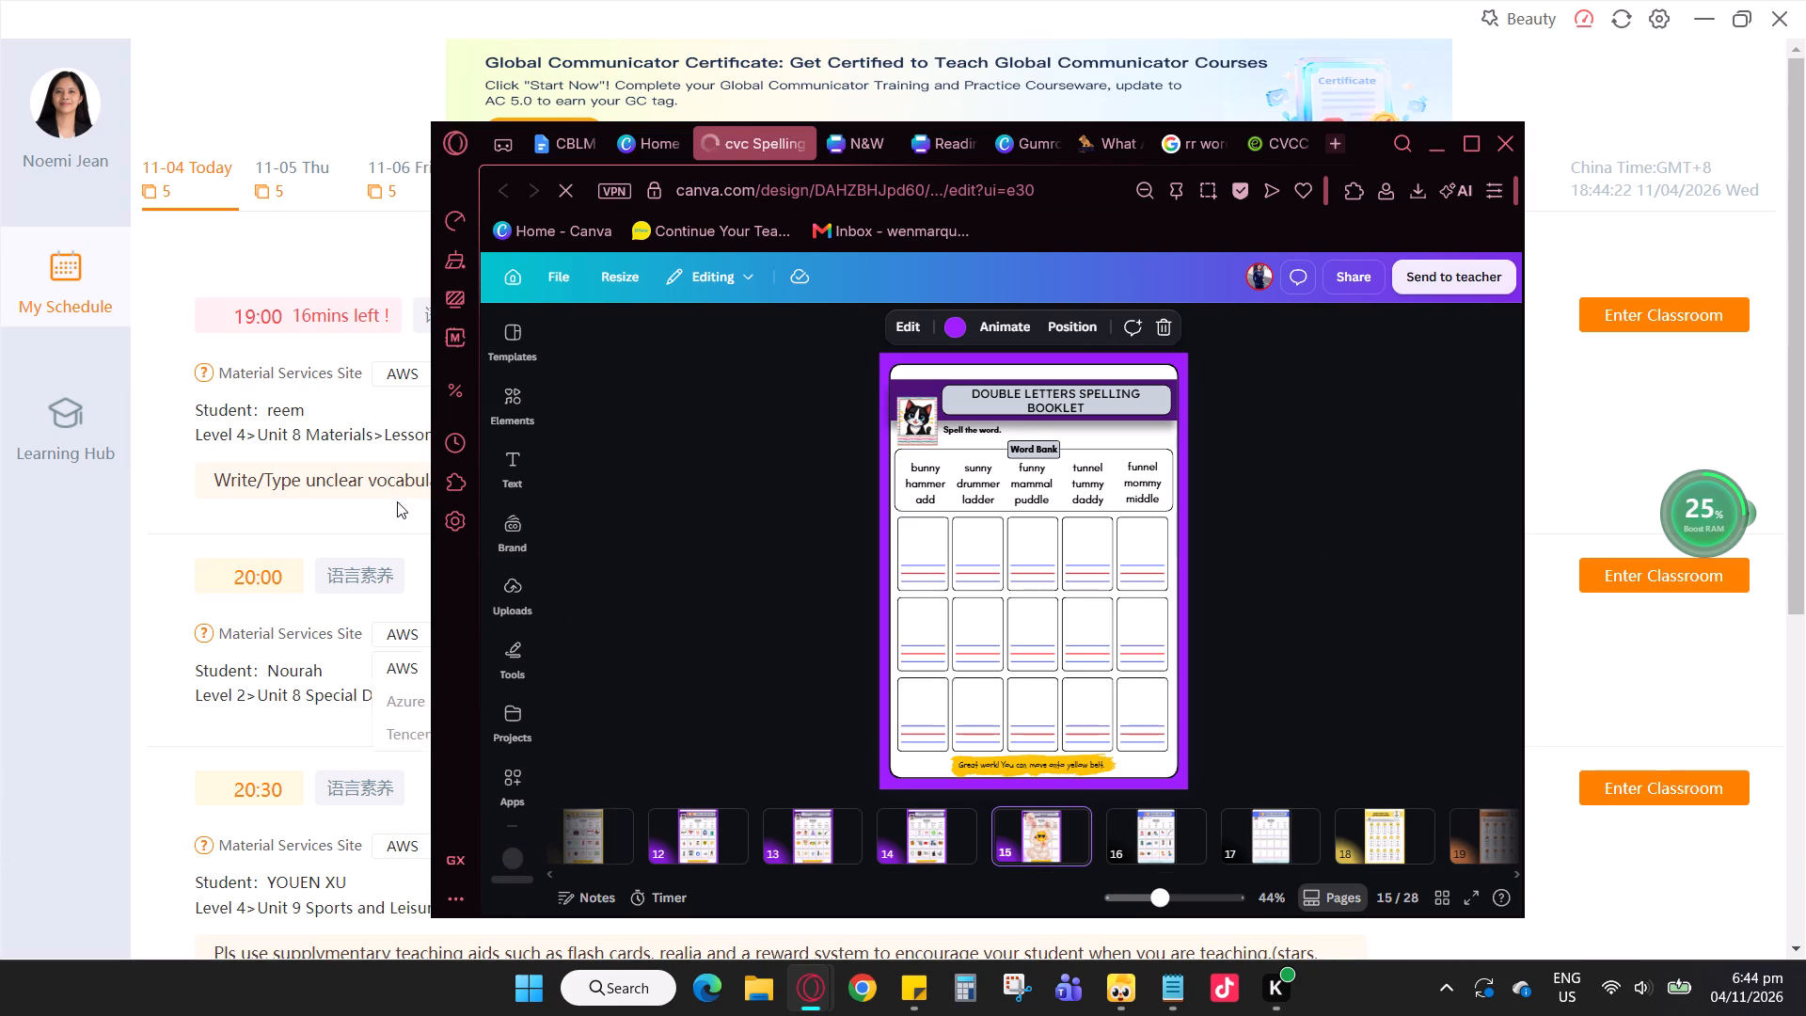
{"action": "left_click", "coordinate": [764, 593]}
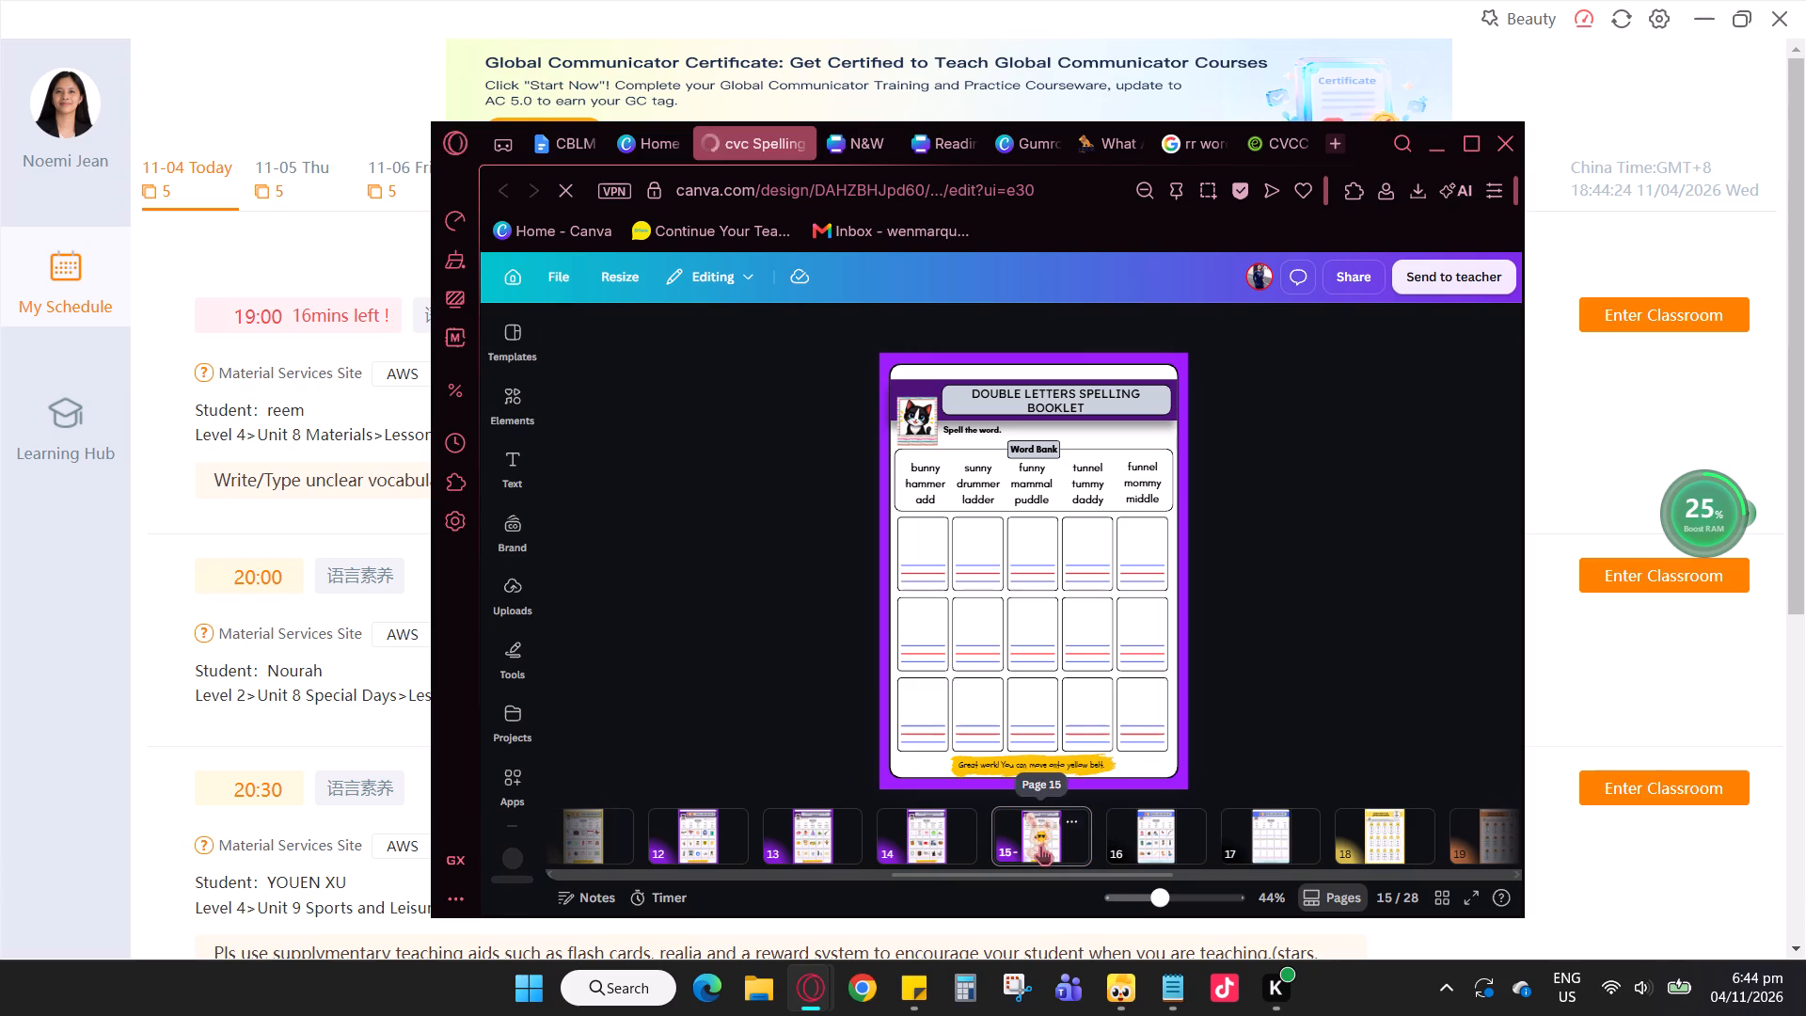
{"action": "left_click", "coordinate": [1040, 845]}
{"action": "left_click", "coordinate": [939, 833]}
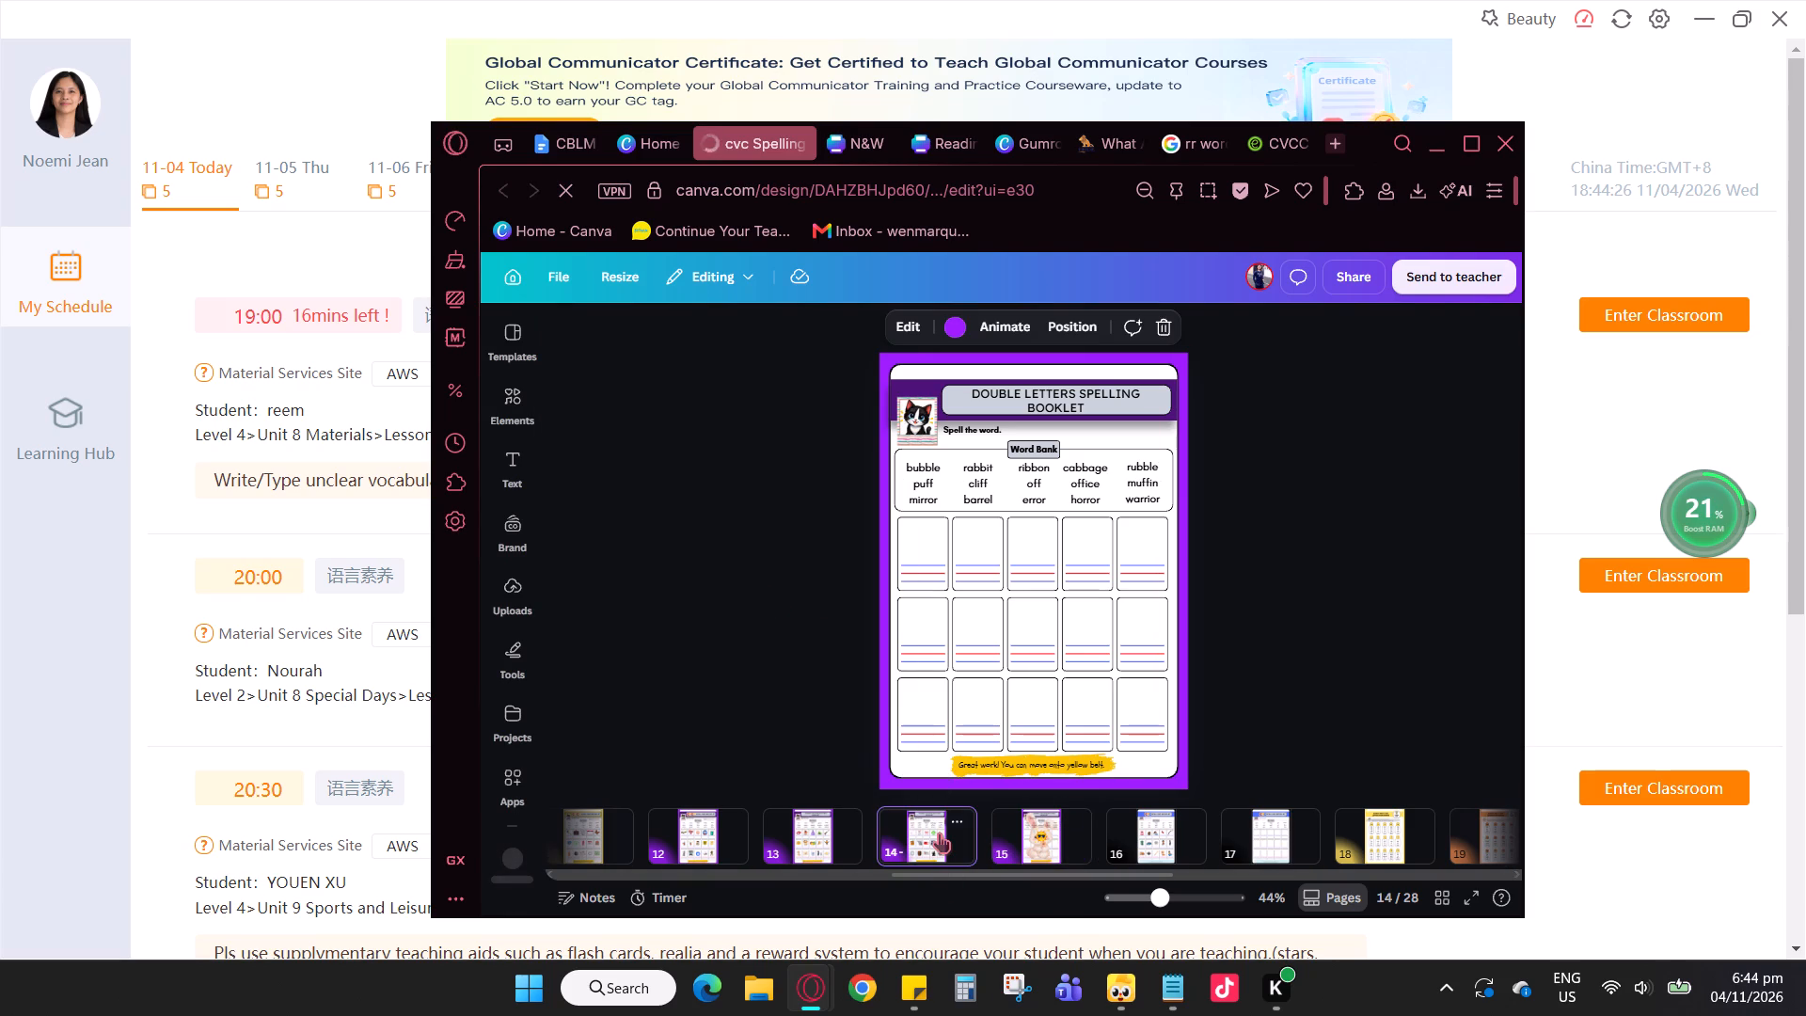
{"action": "left_click", "coordinate": [813, 851]}
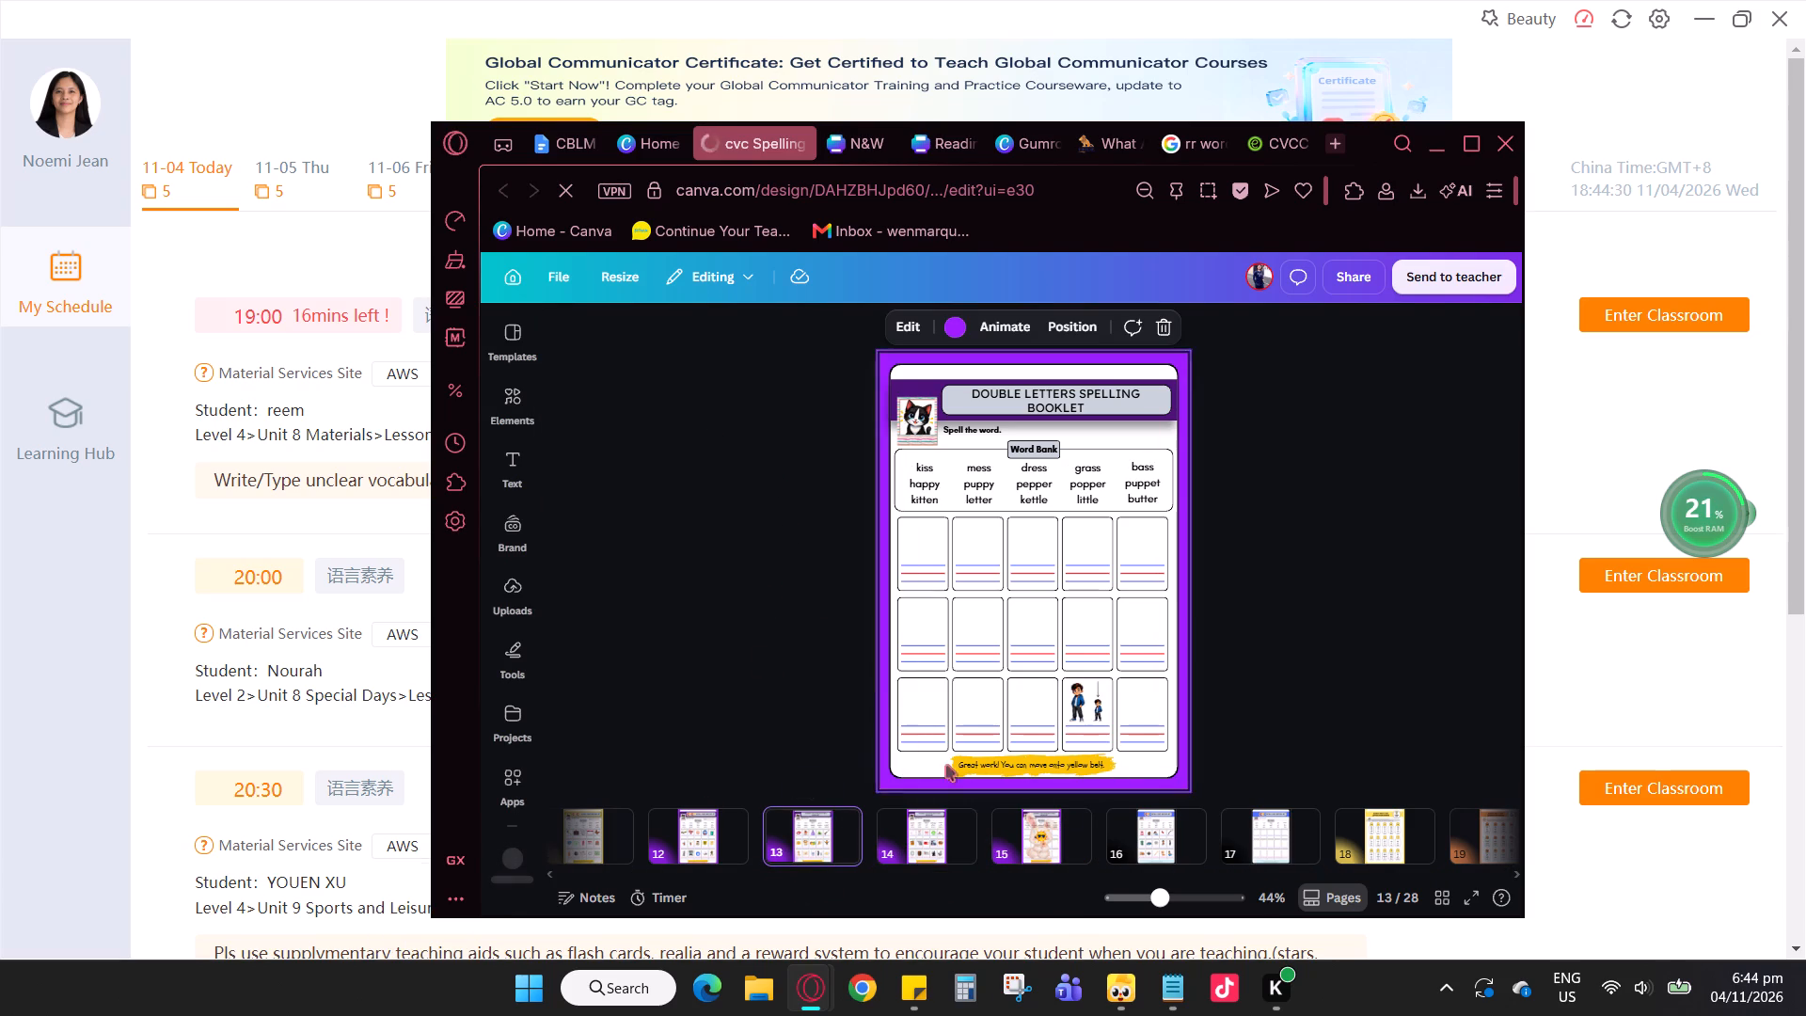
{"action": "left_click", "coordinate": [1039, 836]}
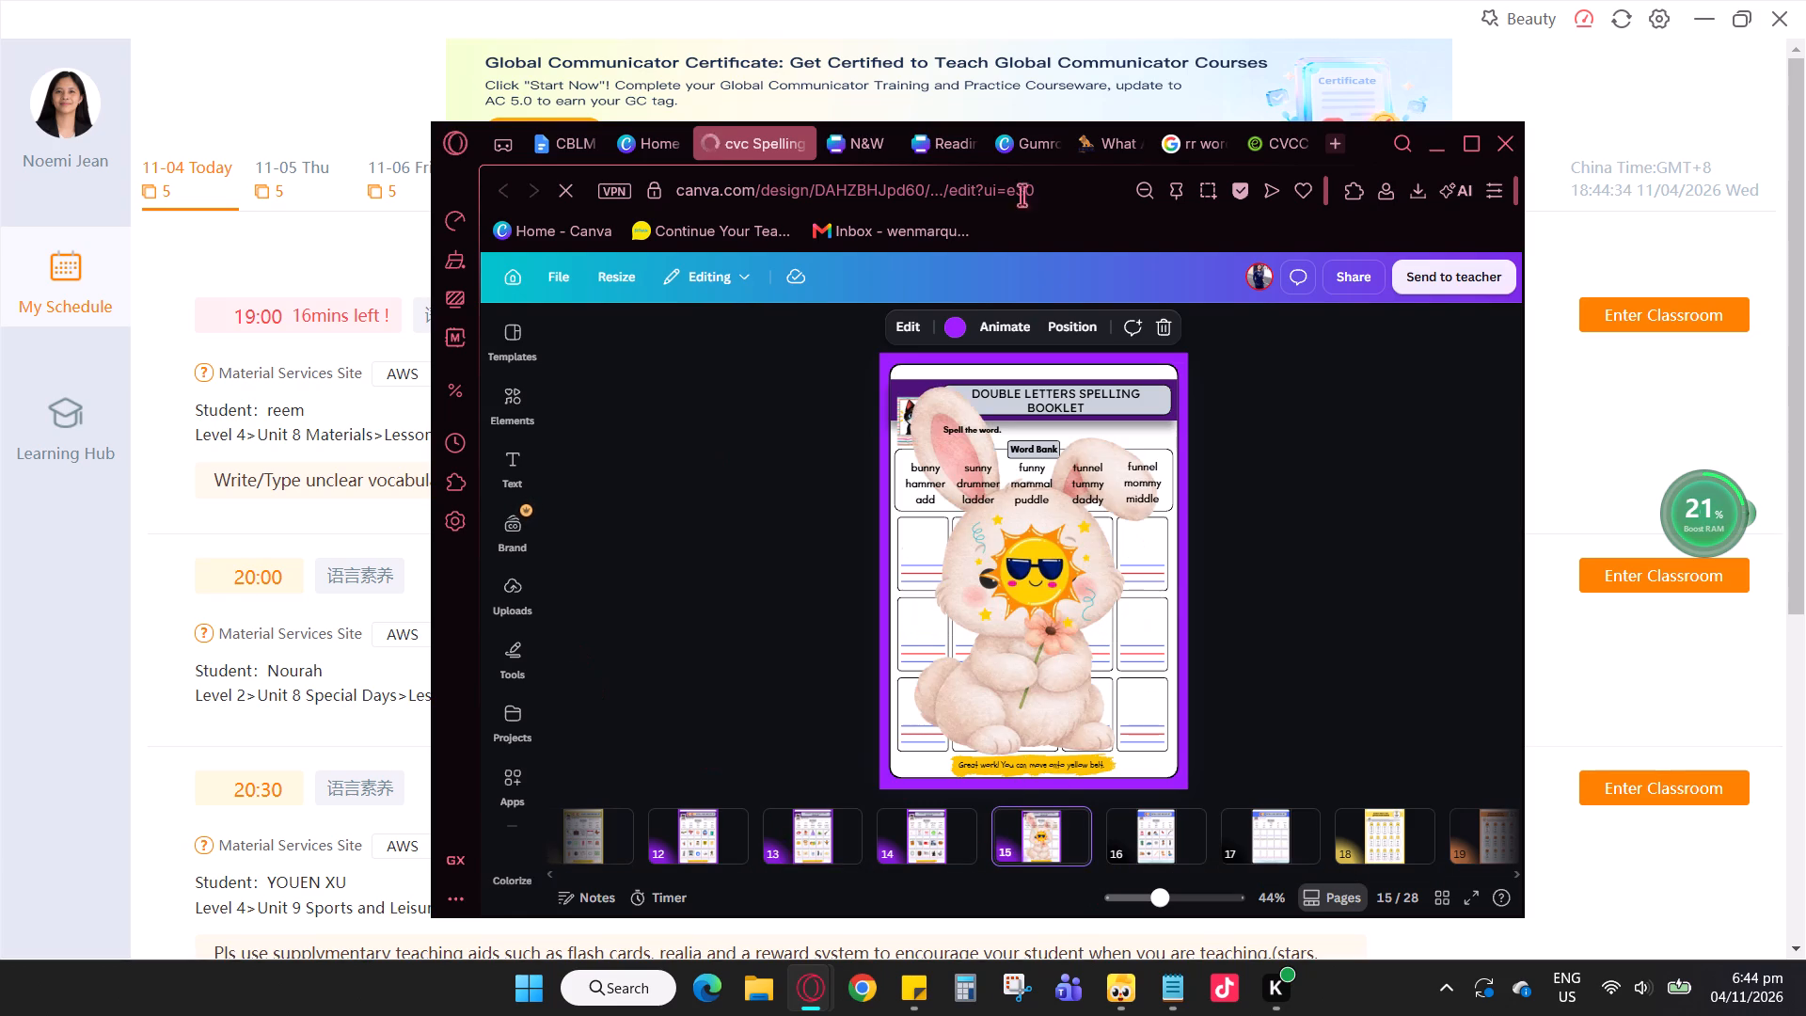
Shrink the sun graphic on page 15 to about 4 by 3.7 and move it over the second box of the first row.
{"action": "scroll", "coordinate": [1033, 582], "scroll_direction": "up", "scroll_amount": 1, "text": "ctrl"}
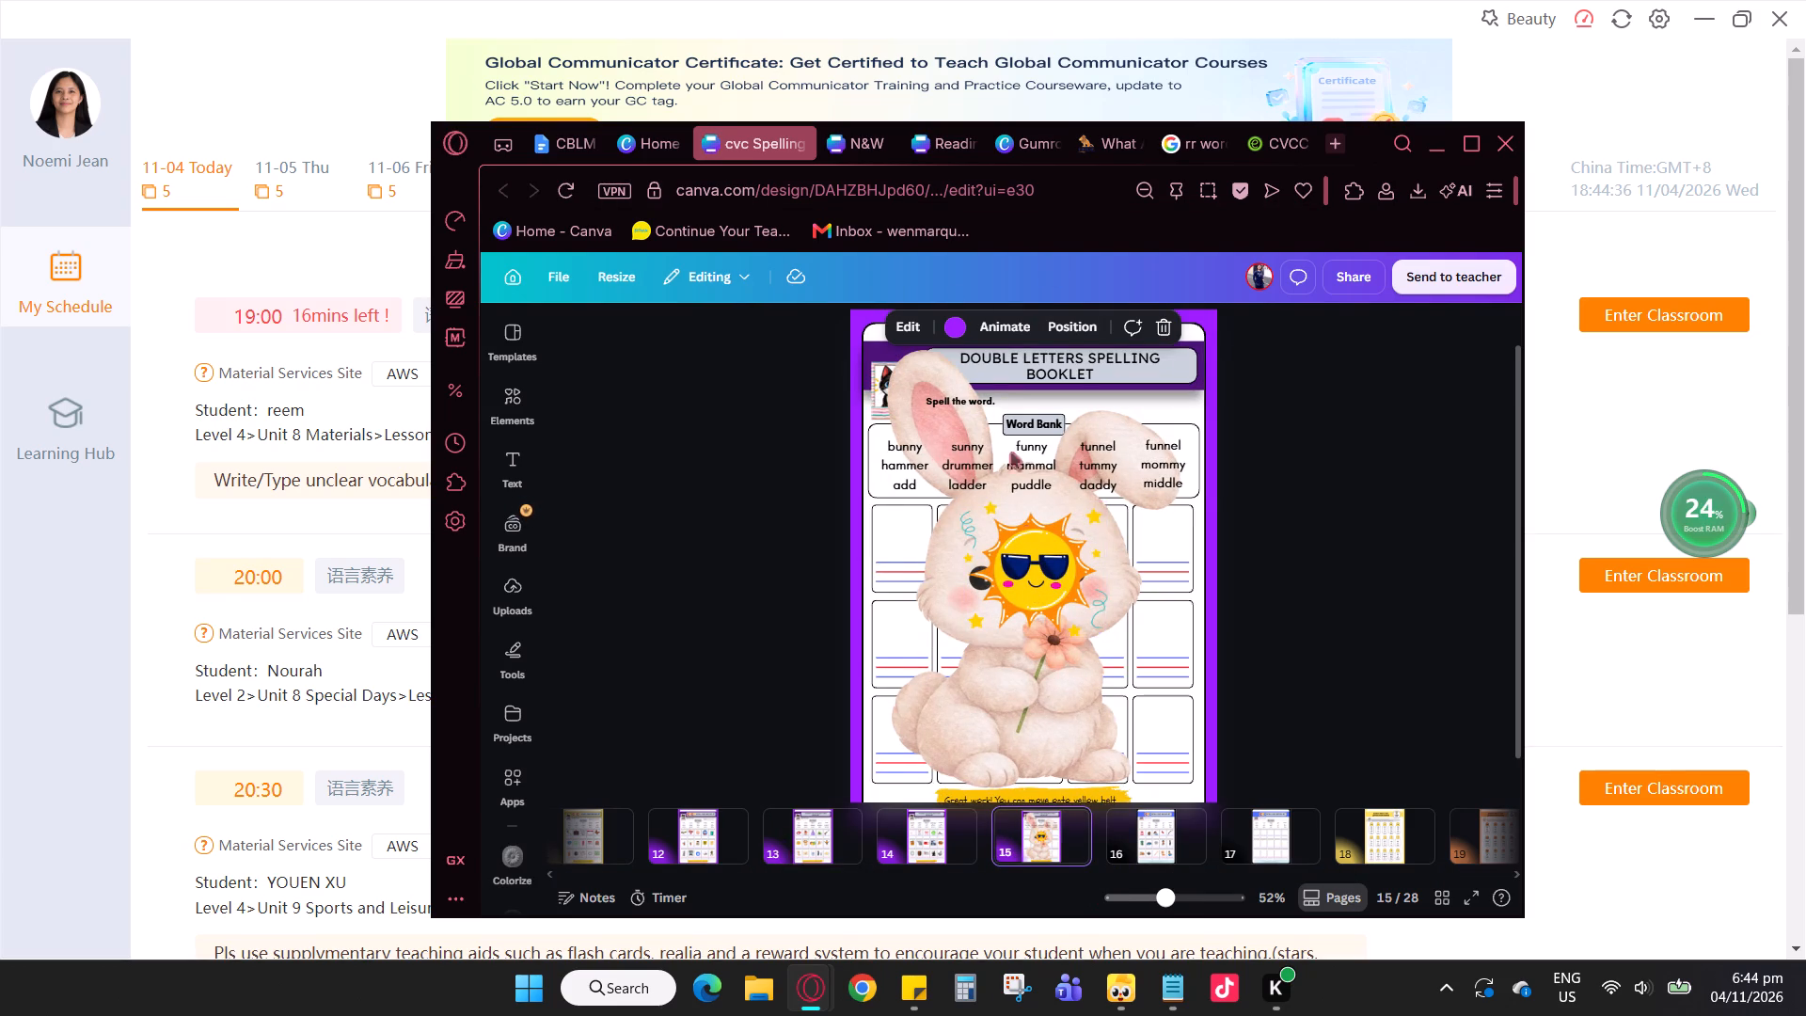
{"action": "left_click", "coordinate": [1063, 588]}
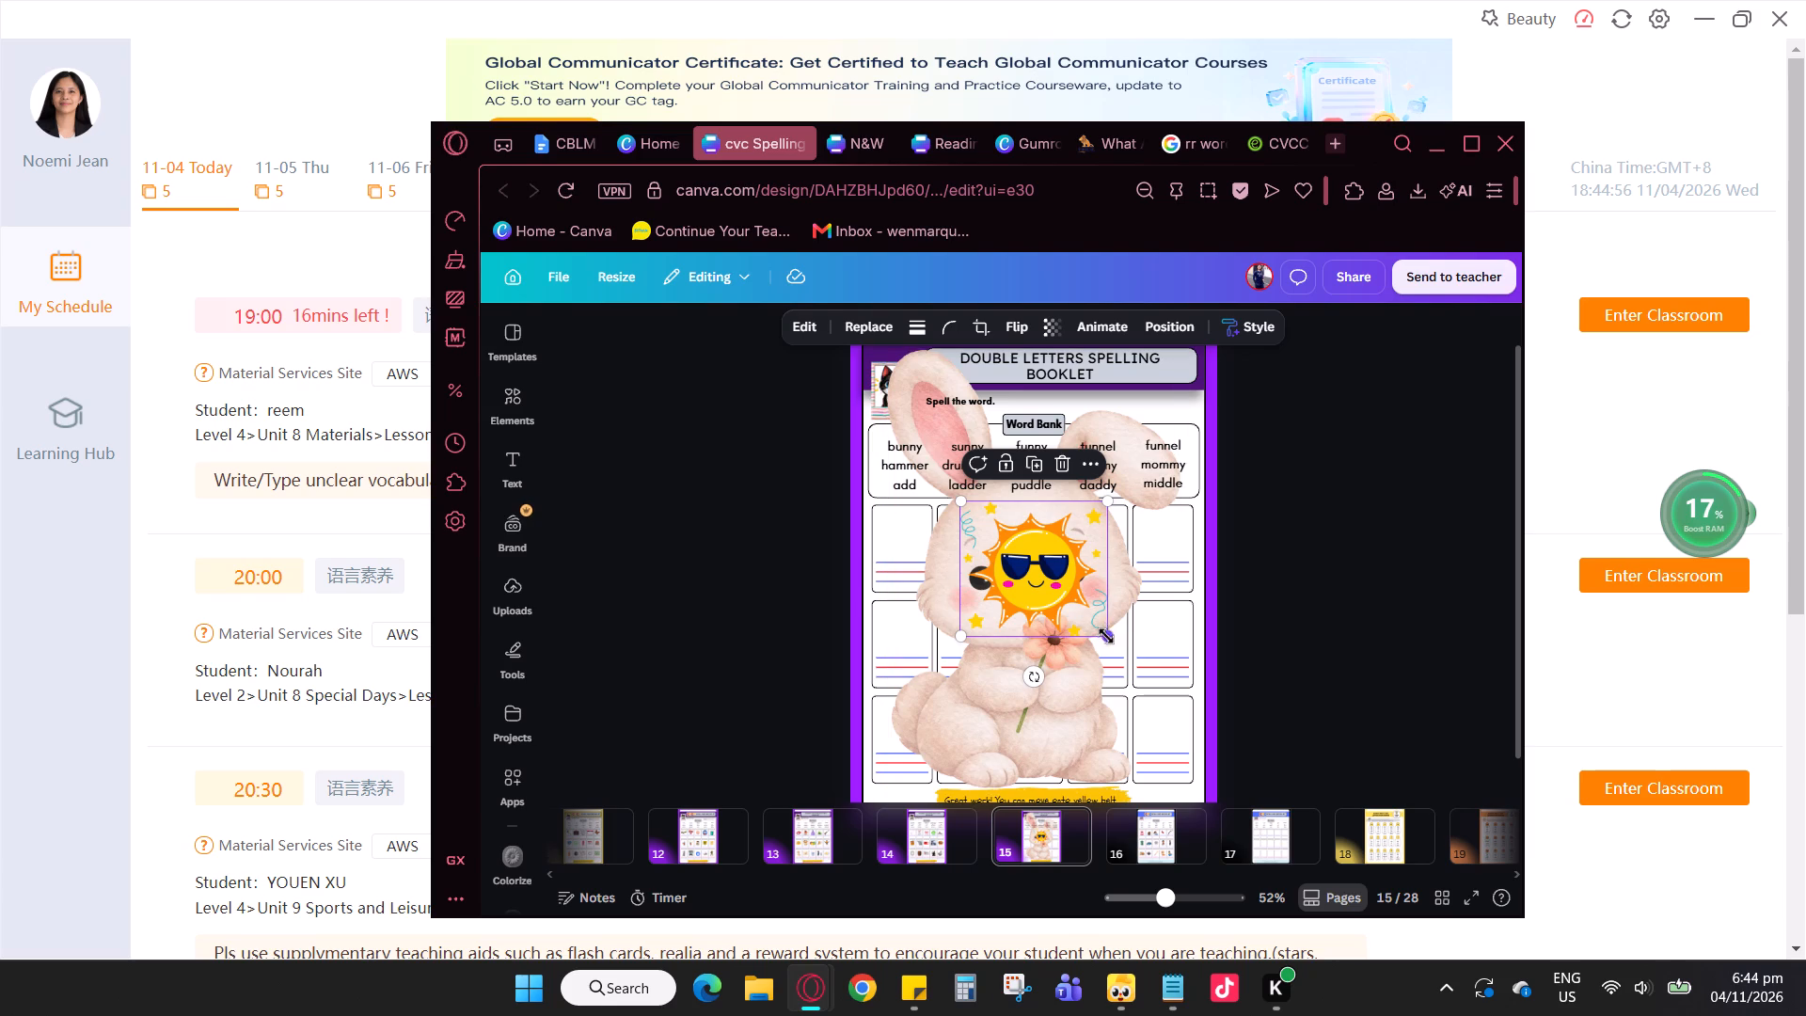
{"action": "left_click_drag", "start_coordinate": [1105, 637], "coordinate": [1019, 578]}
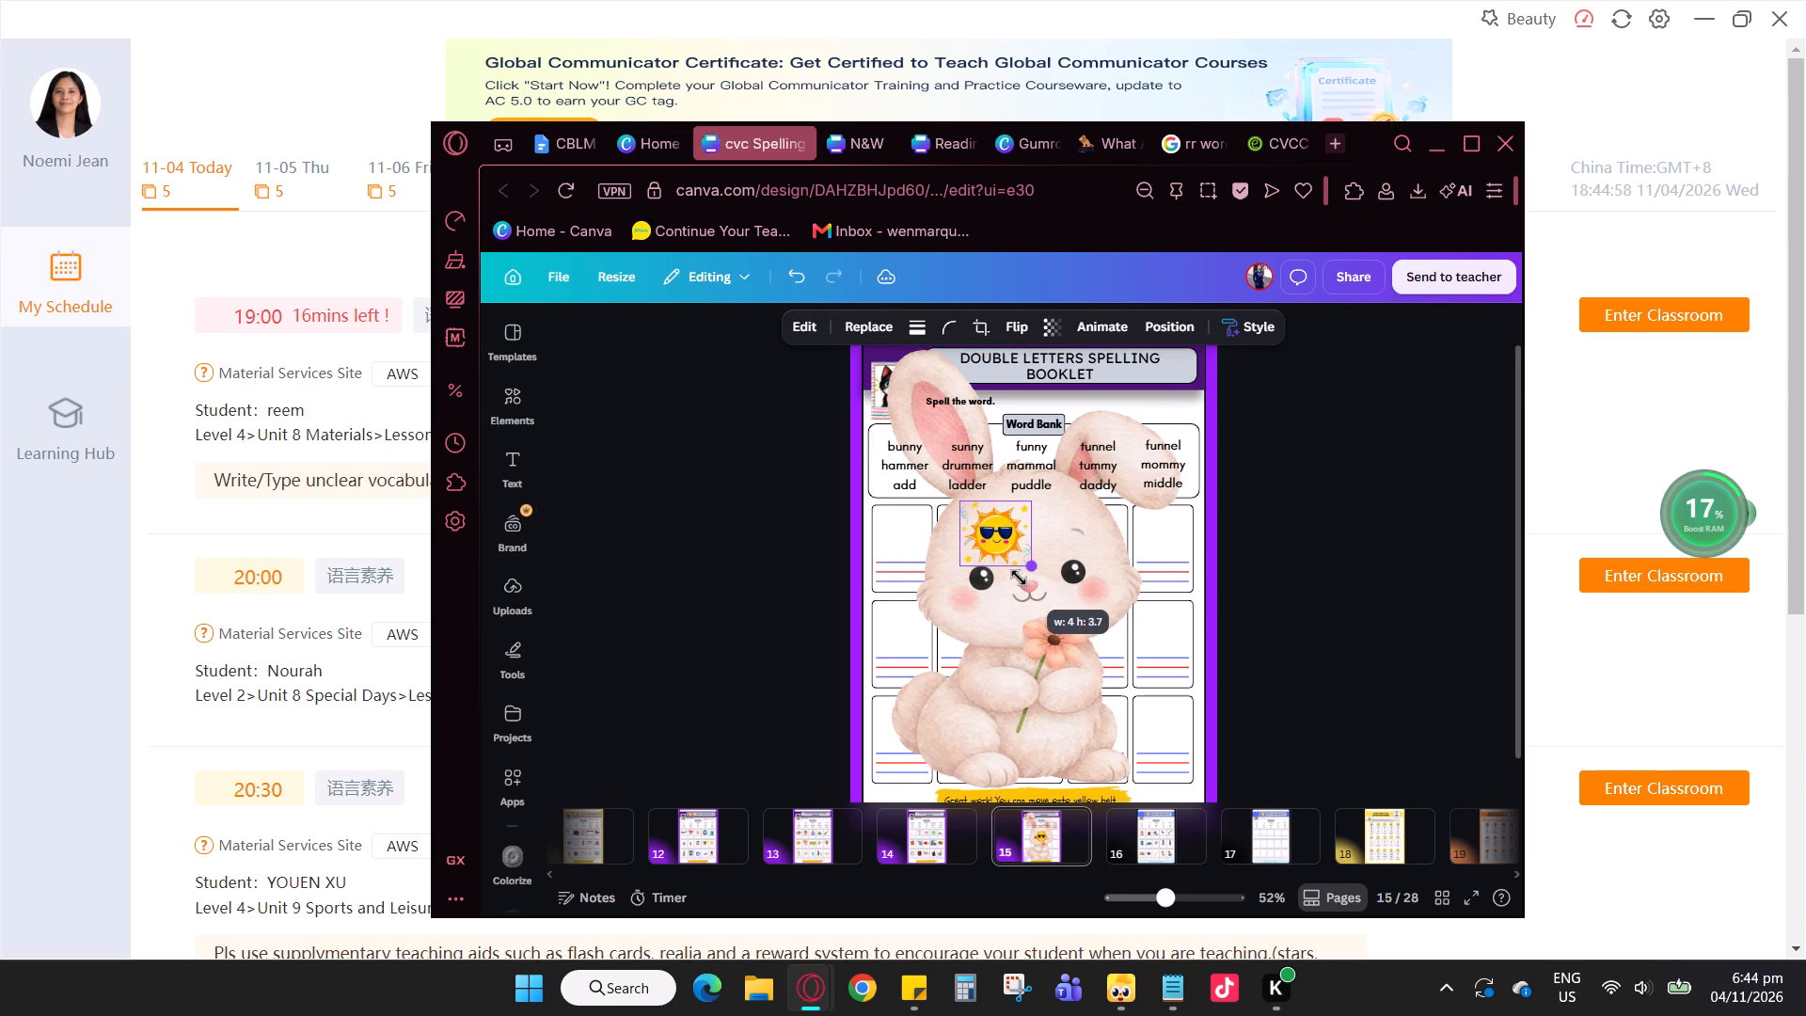
{"action": "left_click_drag", "start_coordinate": [1009, 521], "coordinate": [995, 526]}
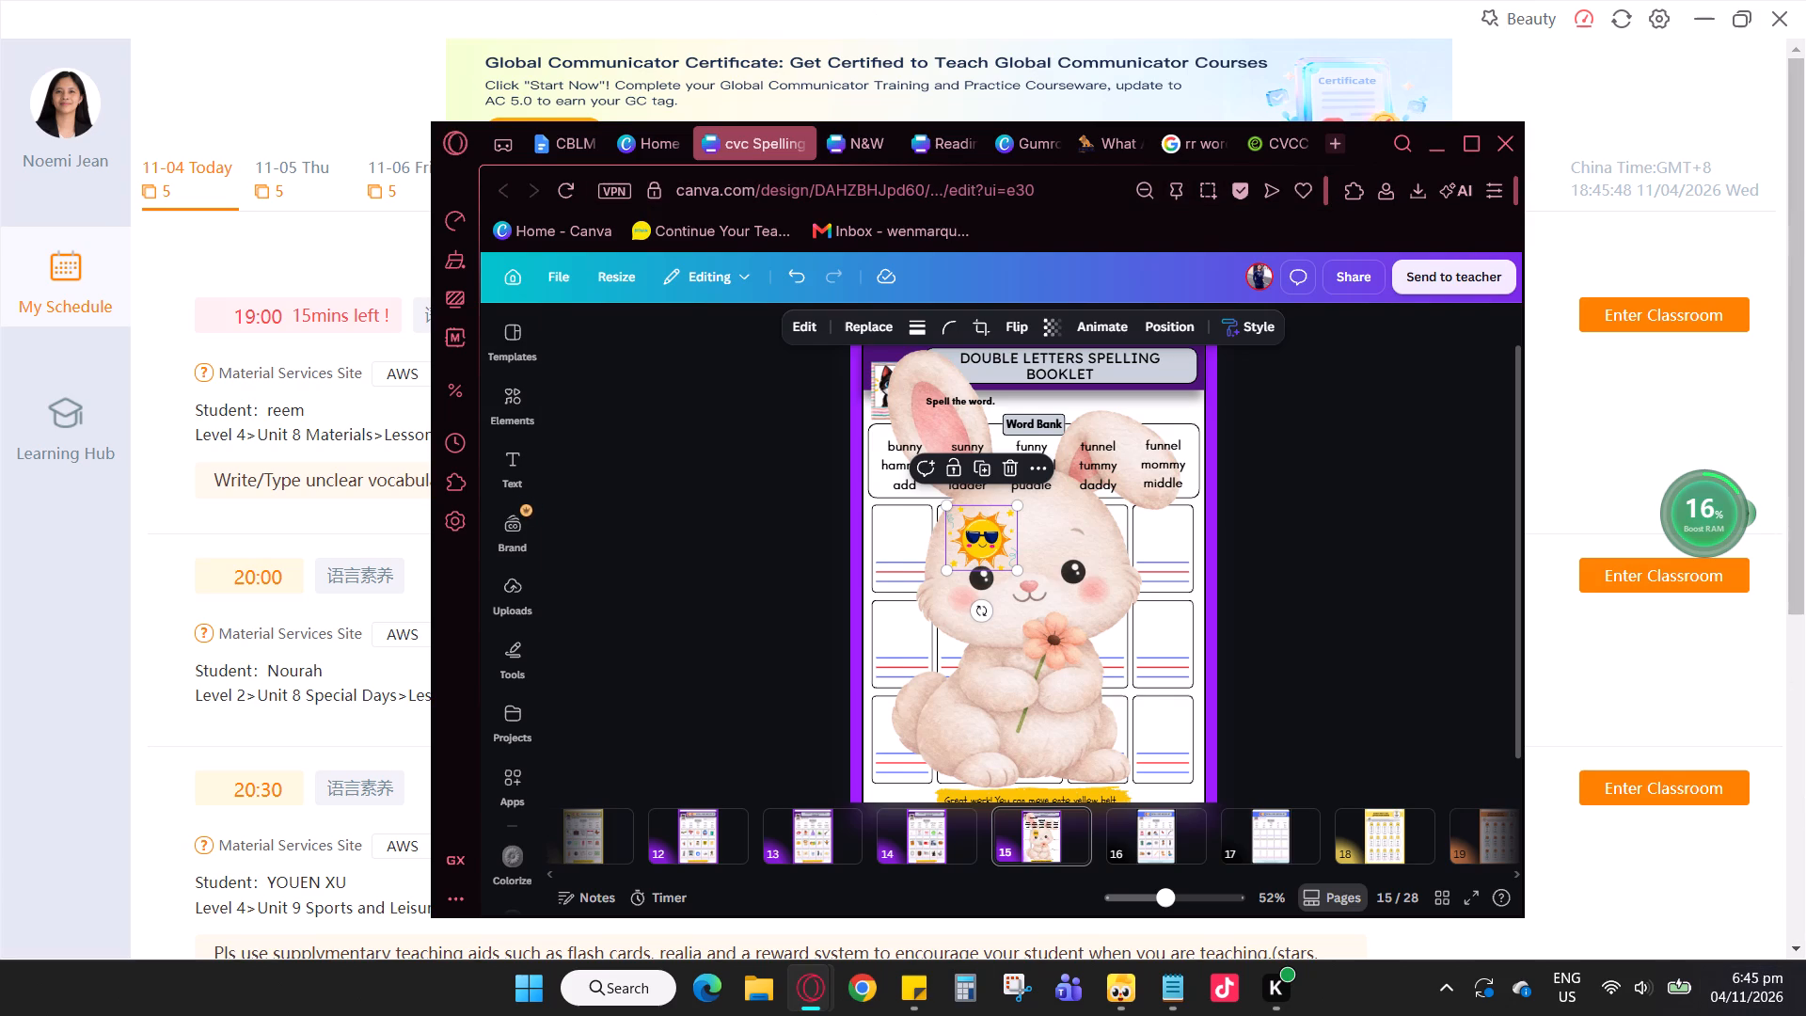
Shrink the bunny graphic to about 2 by 3 and place it above the writing lines in the first box.
{"action": "left_click", "coordinate": [989, 677]}
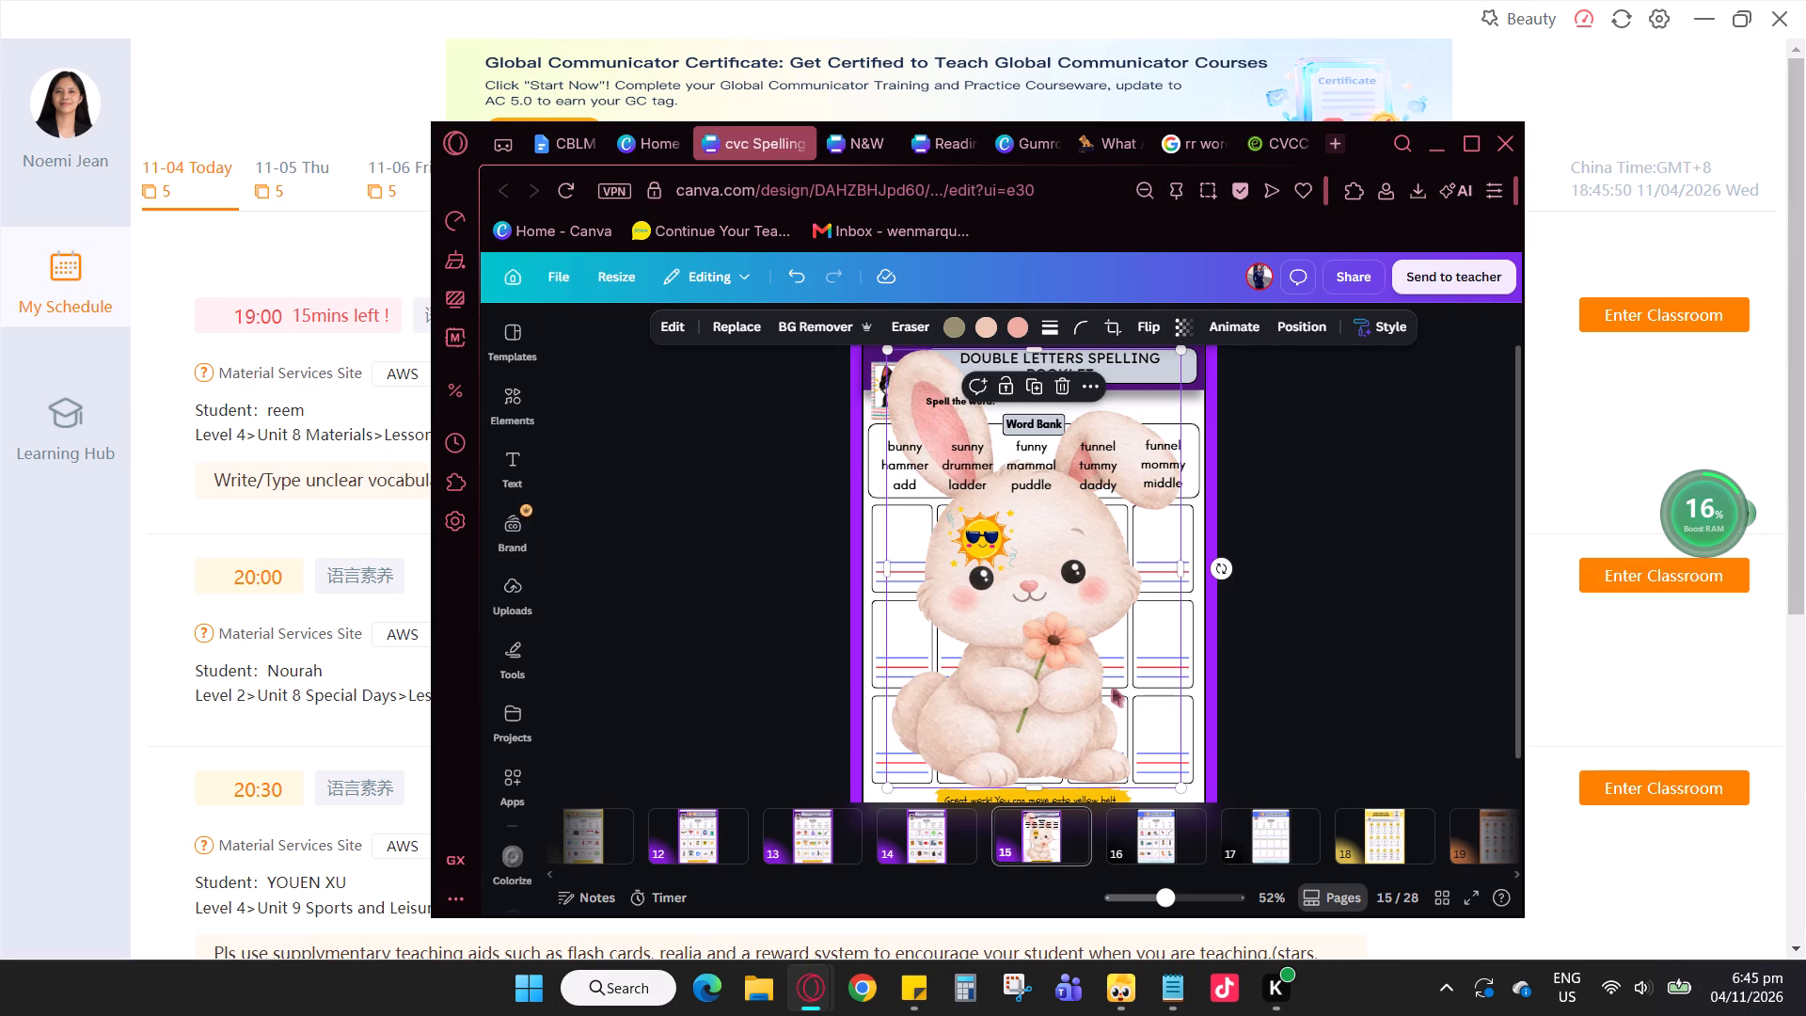
{"action": "left_click_drag", "start_coordinate": [1181, 792], "coordinate": [911, 527]}
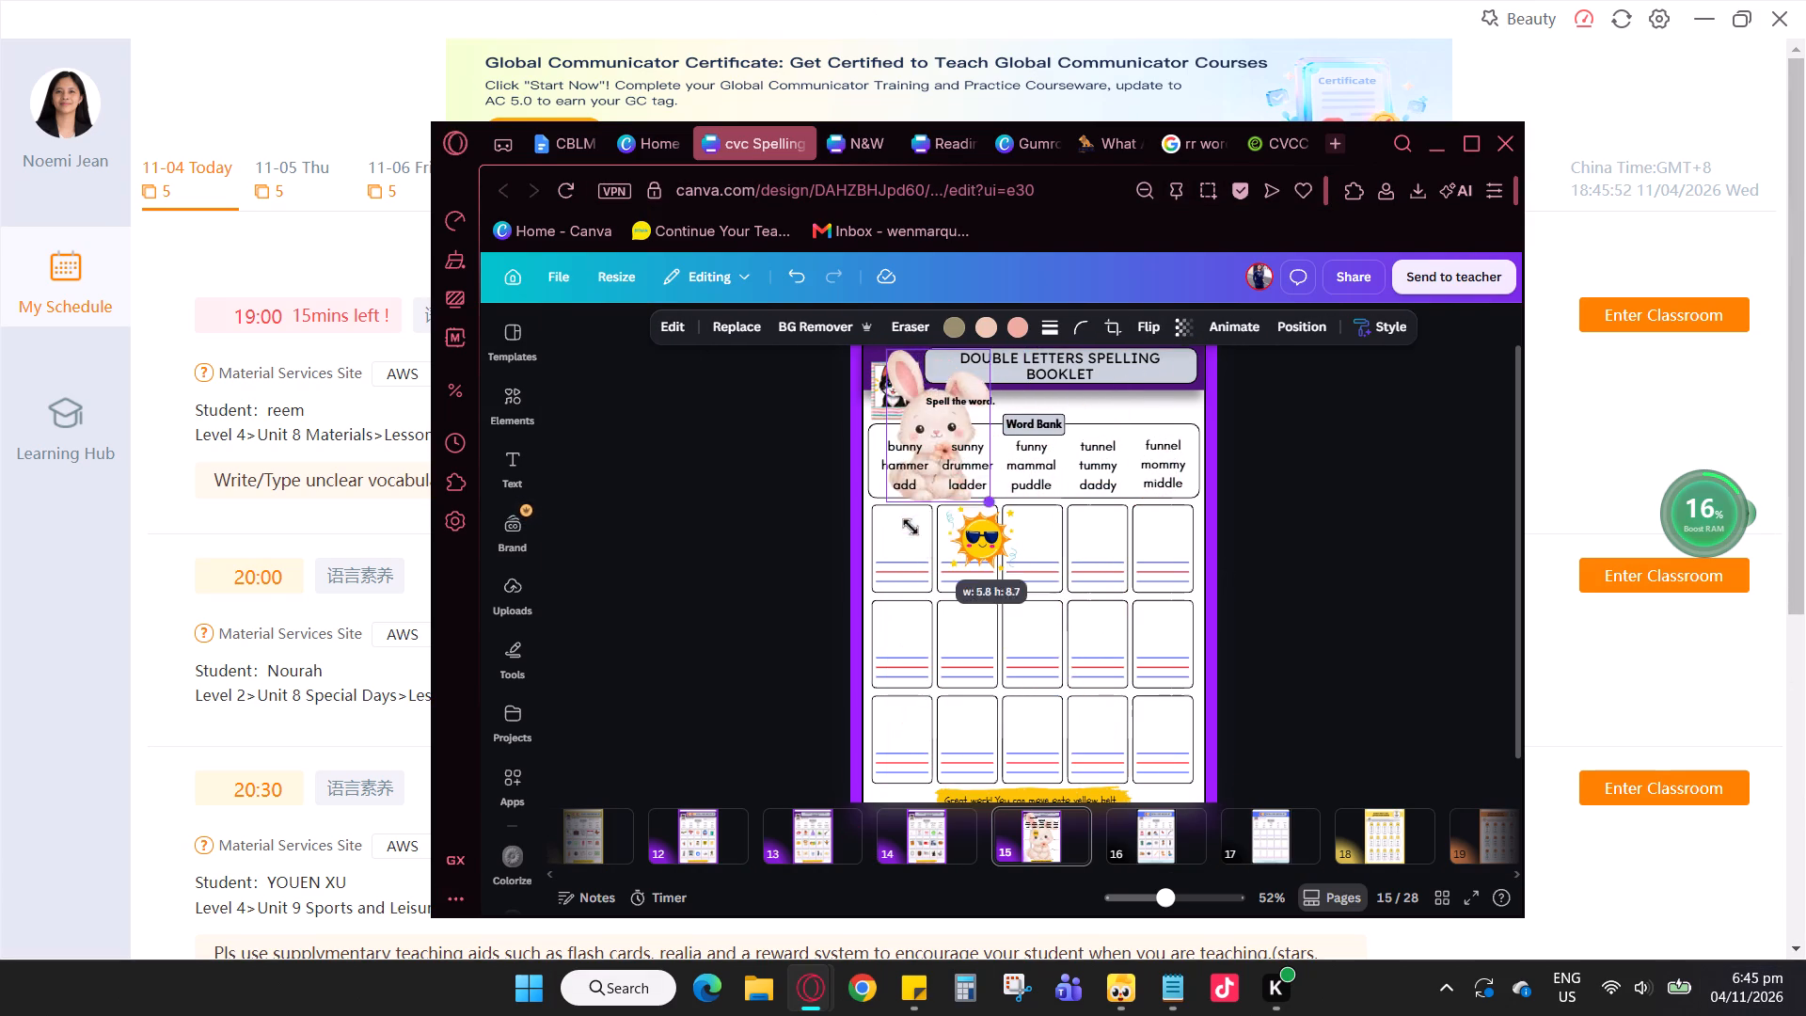
{"action": "left_click_drag", "start_coordinate": [911, 527], "coordinate": [889, 508]}
{"action": "left_click_drag", "start_coordinate": [917, 388], "coordinate": [903, 564]}
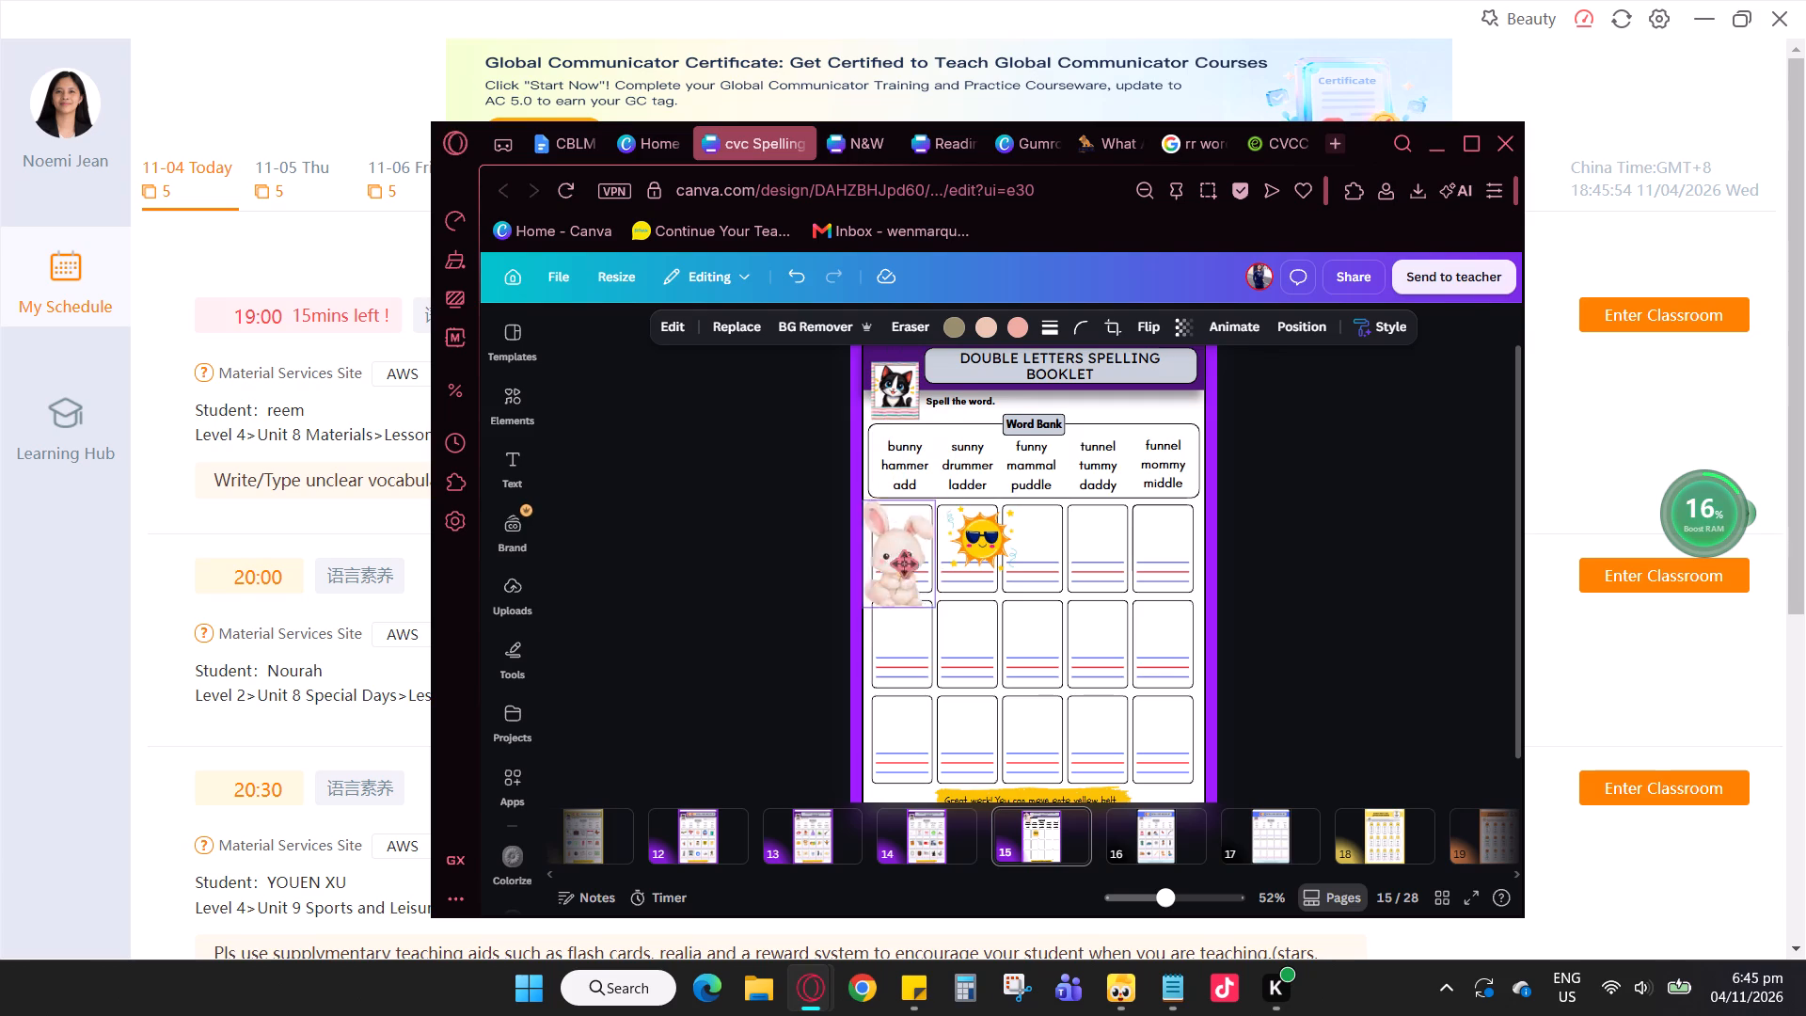
{"action": "left_click_drag", "start_coordinate": [903, 564], "coordinate": [911, 553]}
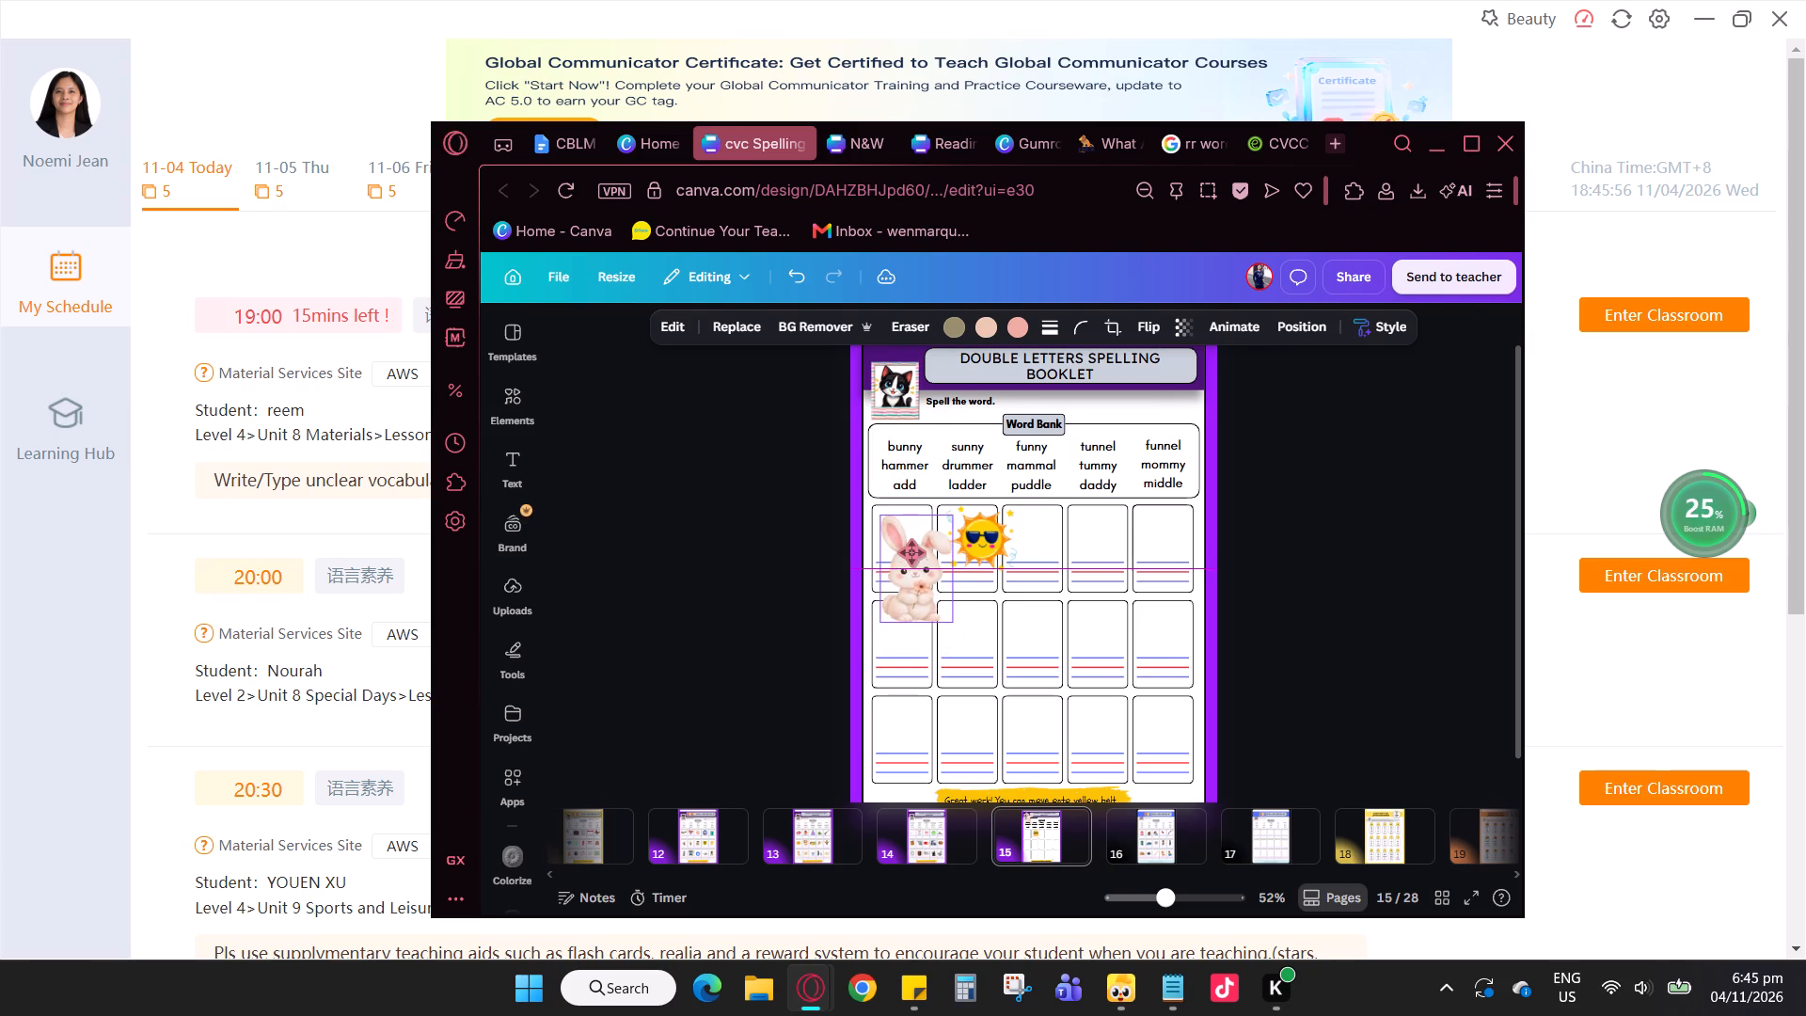
{"action": "left_click_drag", "start_coordinate": [911, 553], "coordinate": [910, 548]}
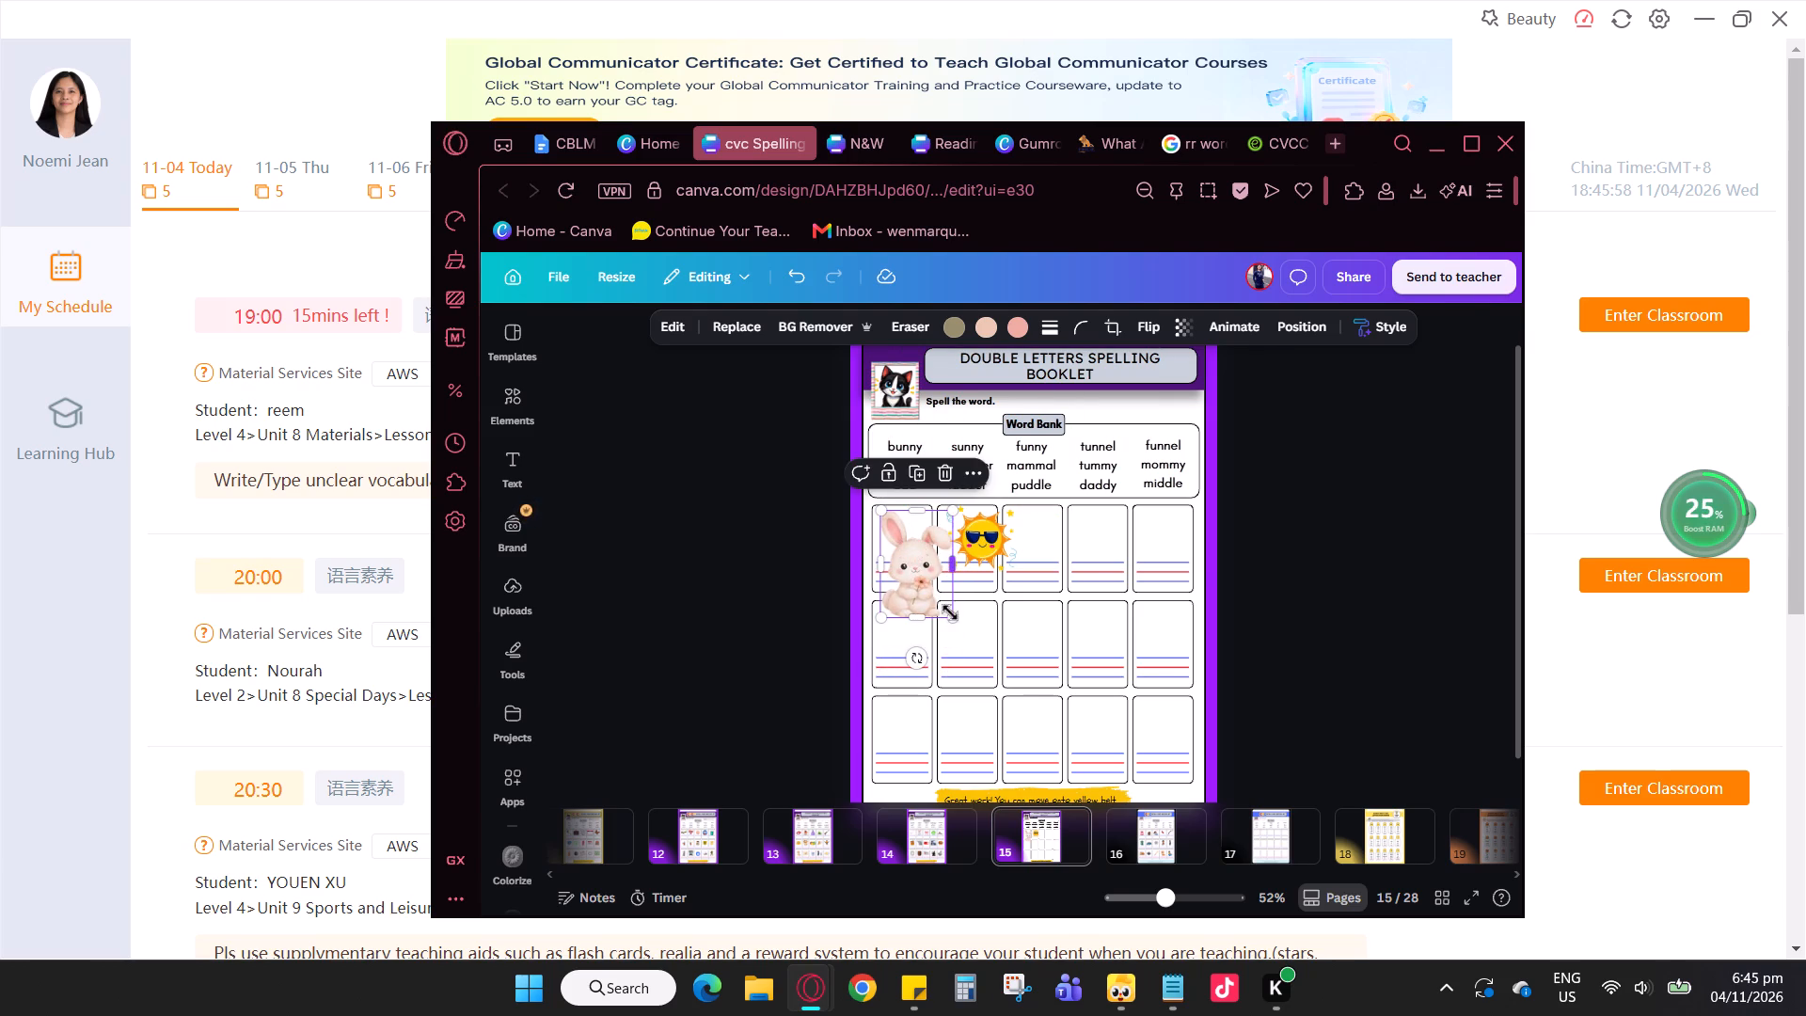
{"action": "left_click_drag", "start_coordinate": [955, 619], "coordinate": [917, 562]}
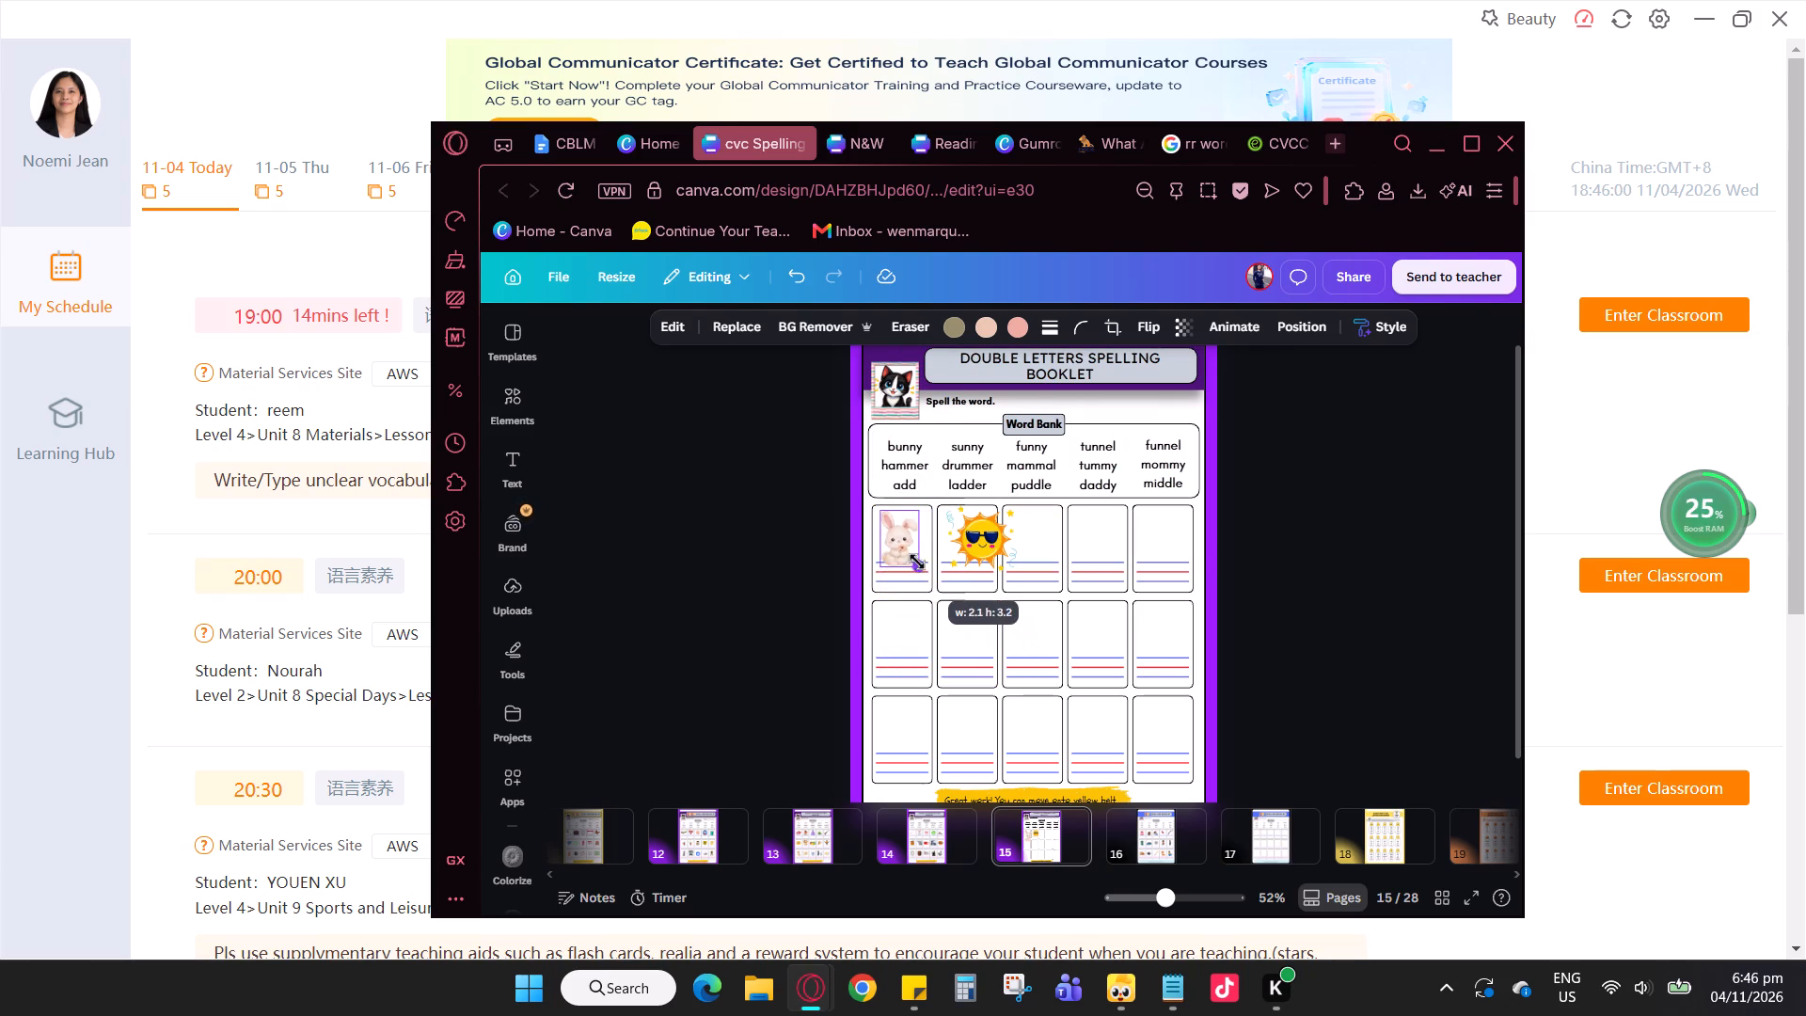
{"action": "left_click_drag", "start_coordinate": [917, 562], "coordinate": [913, 556]}
Reduce the sun graphic further so it fits above the writing lines in the second box, and nudge it to centre.
{"action": "scroll", "coordinate": [920, 561], "scroll_direction": "up", "scroll_amount": 2, "text": "ctrl"}
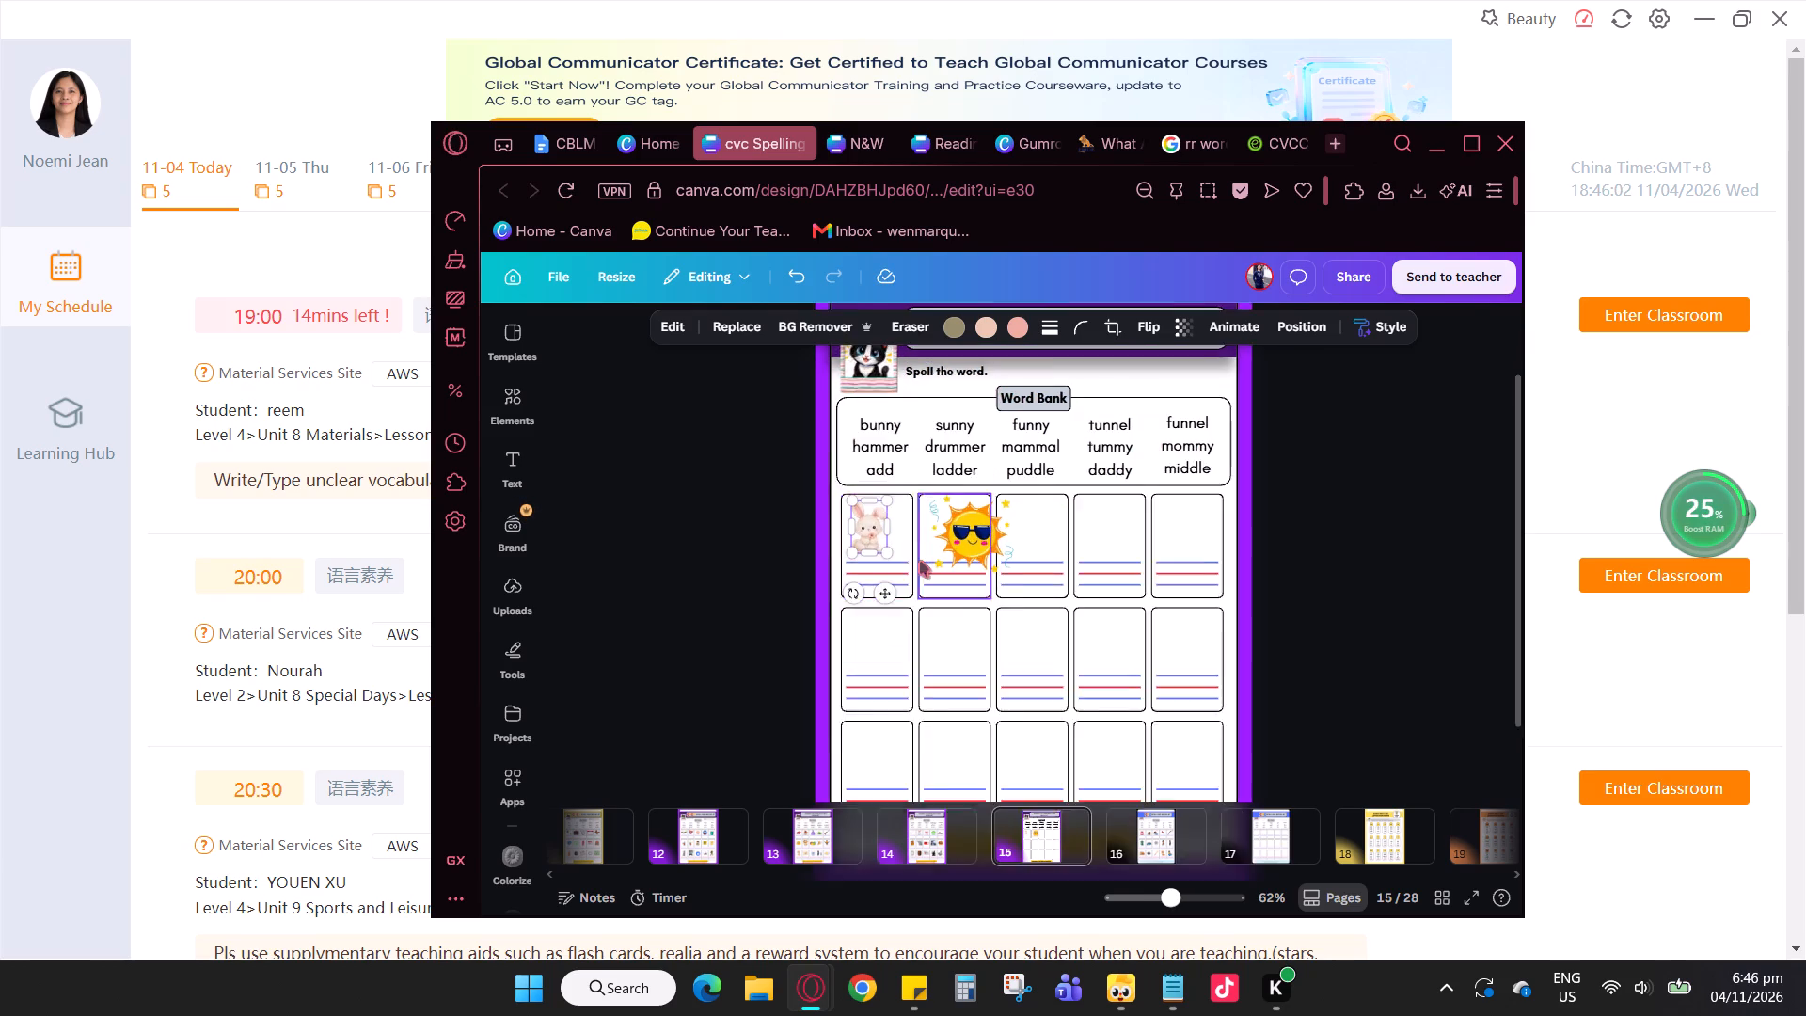
{"action": "left_click", "coordinate": [970, 525]}
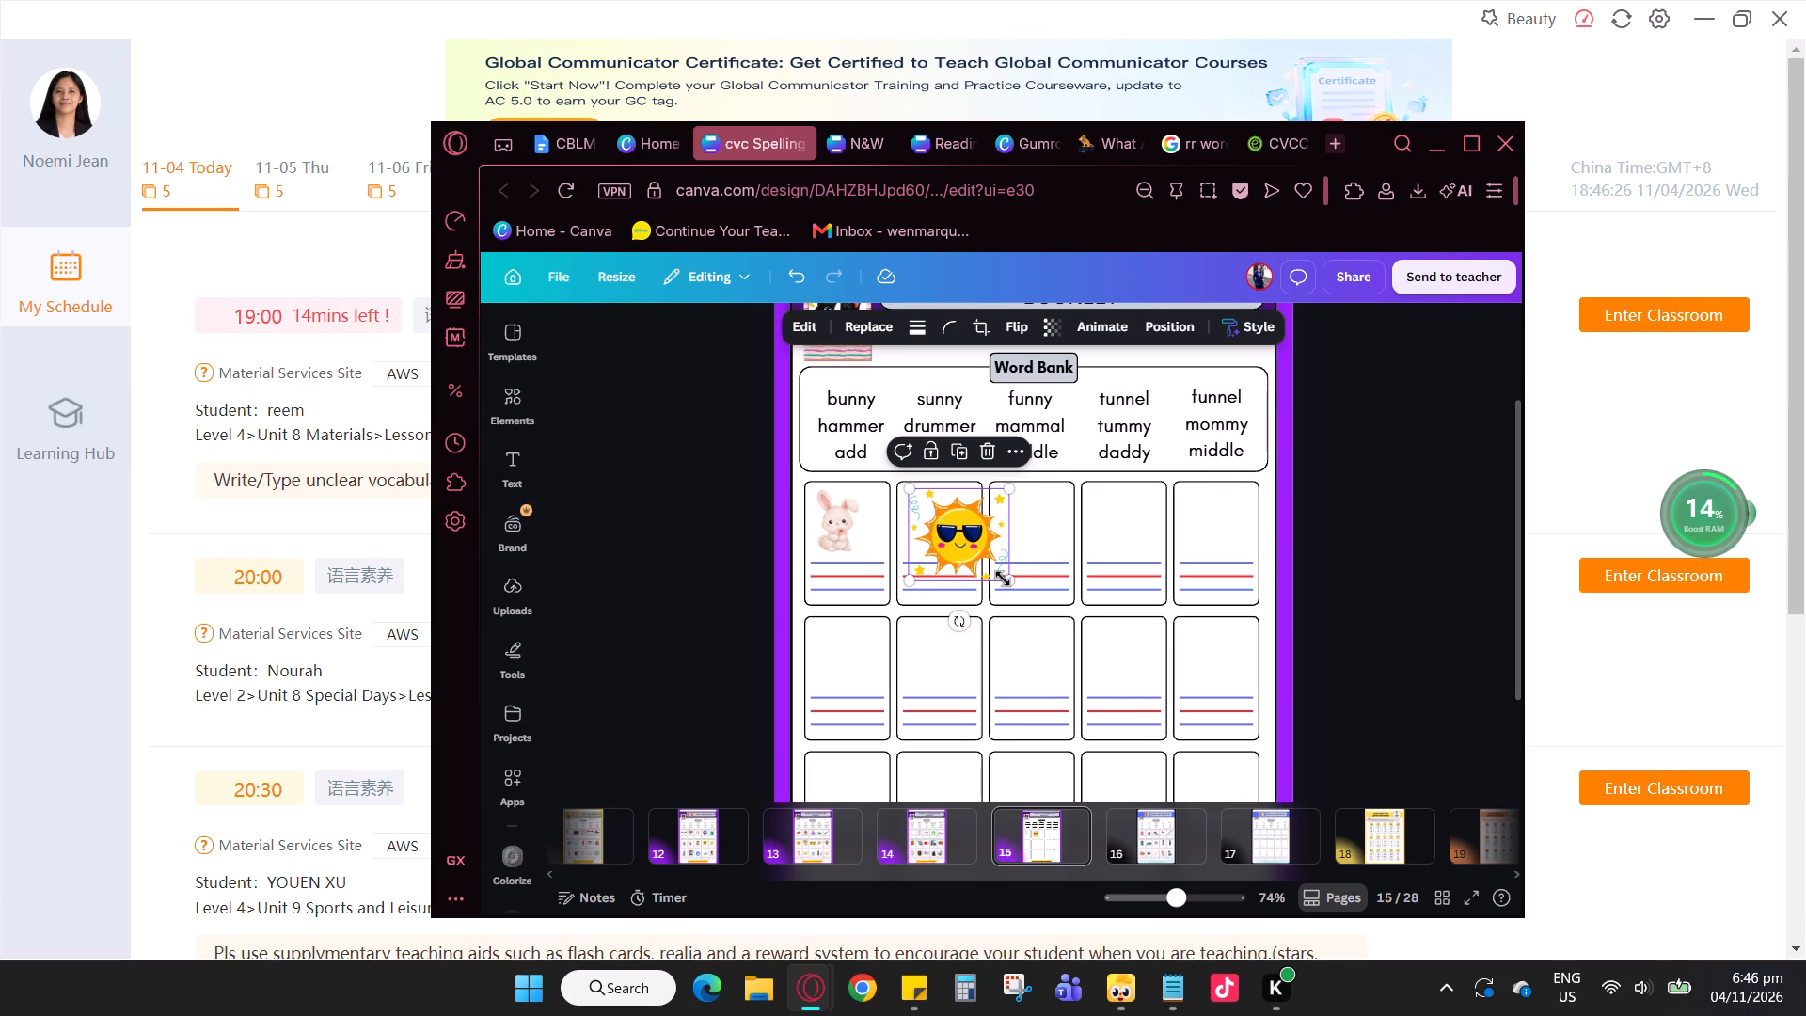
{"action": "left_click_drag", "start_coordinate": [1006, 579], "coordinate": [974, 555]}
{"action": "key", "text": "Left"}
{"action": "key", "text": "Left"}
{"action": "key", "text": "Right"}
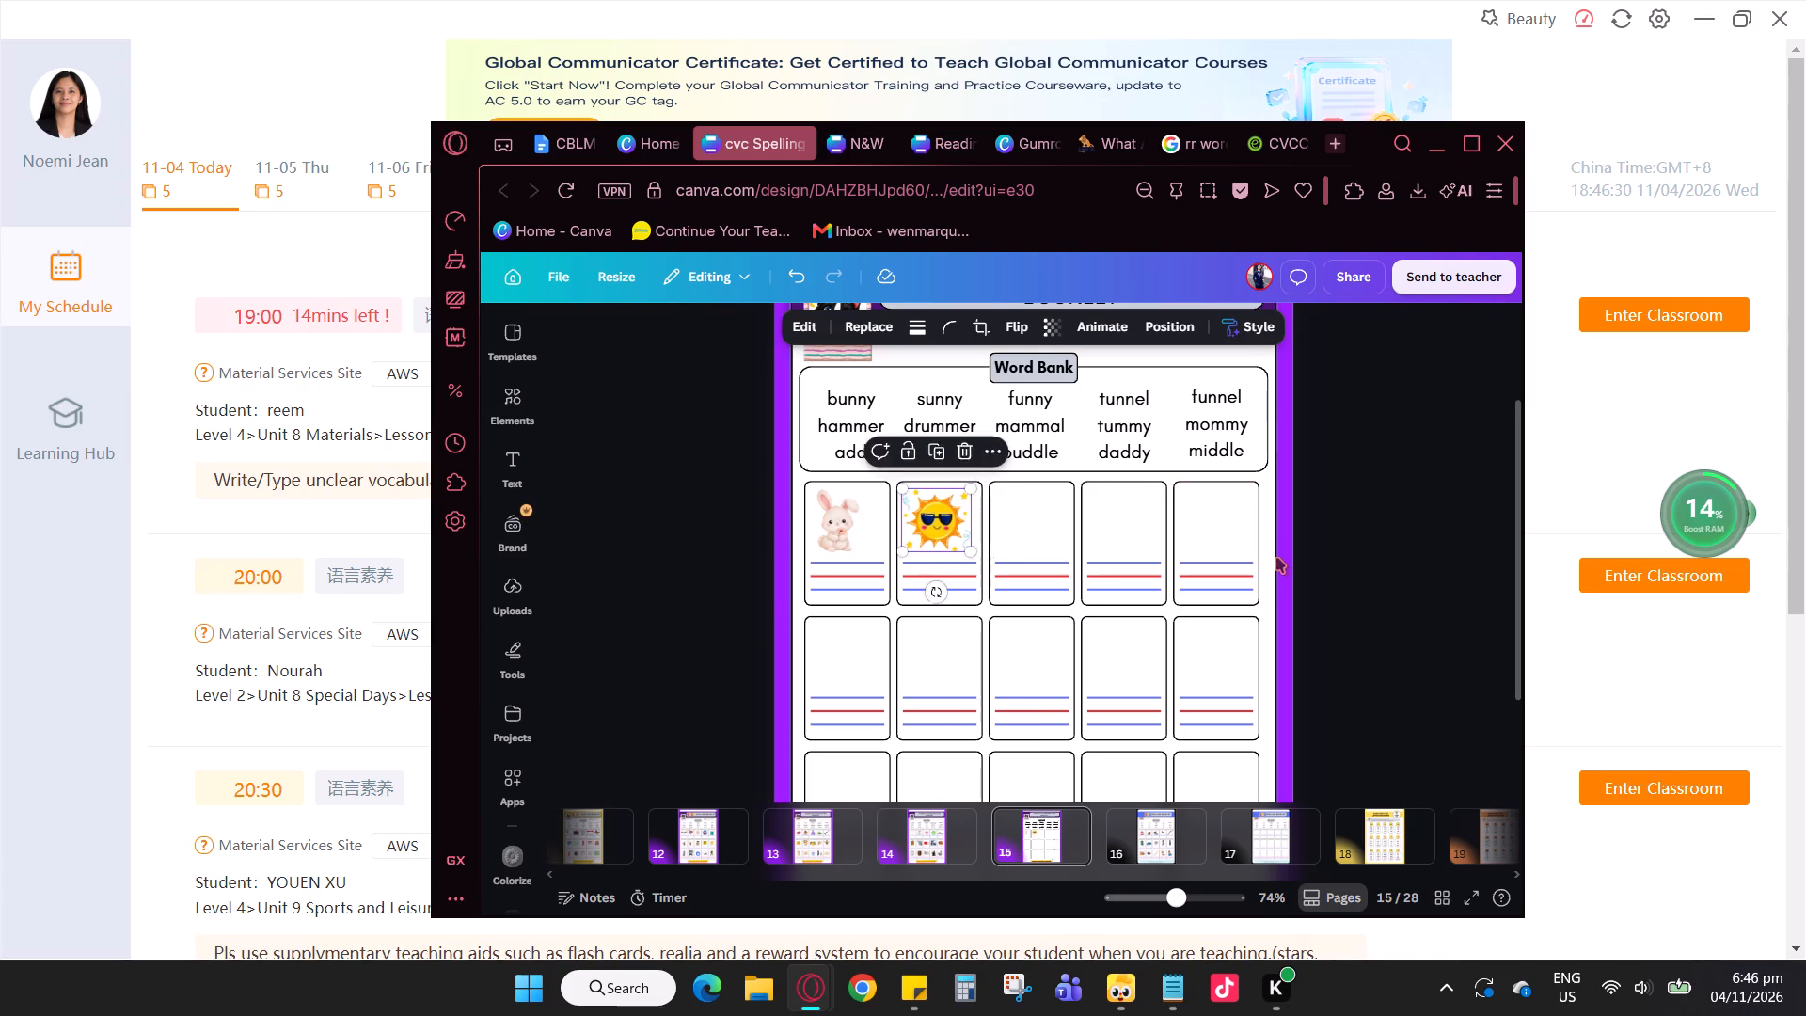
Nudge the bunny graphic sideways until it is centred in the first box, and deselect it.
{"action": "left_click", "coordinate": [842, 536]}
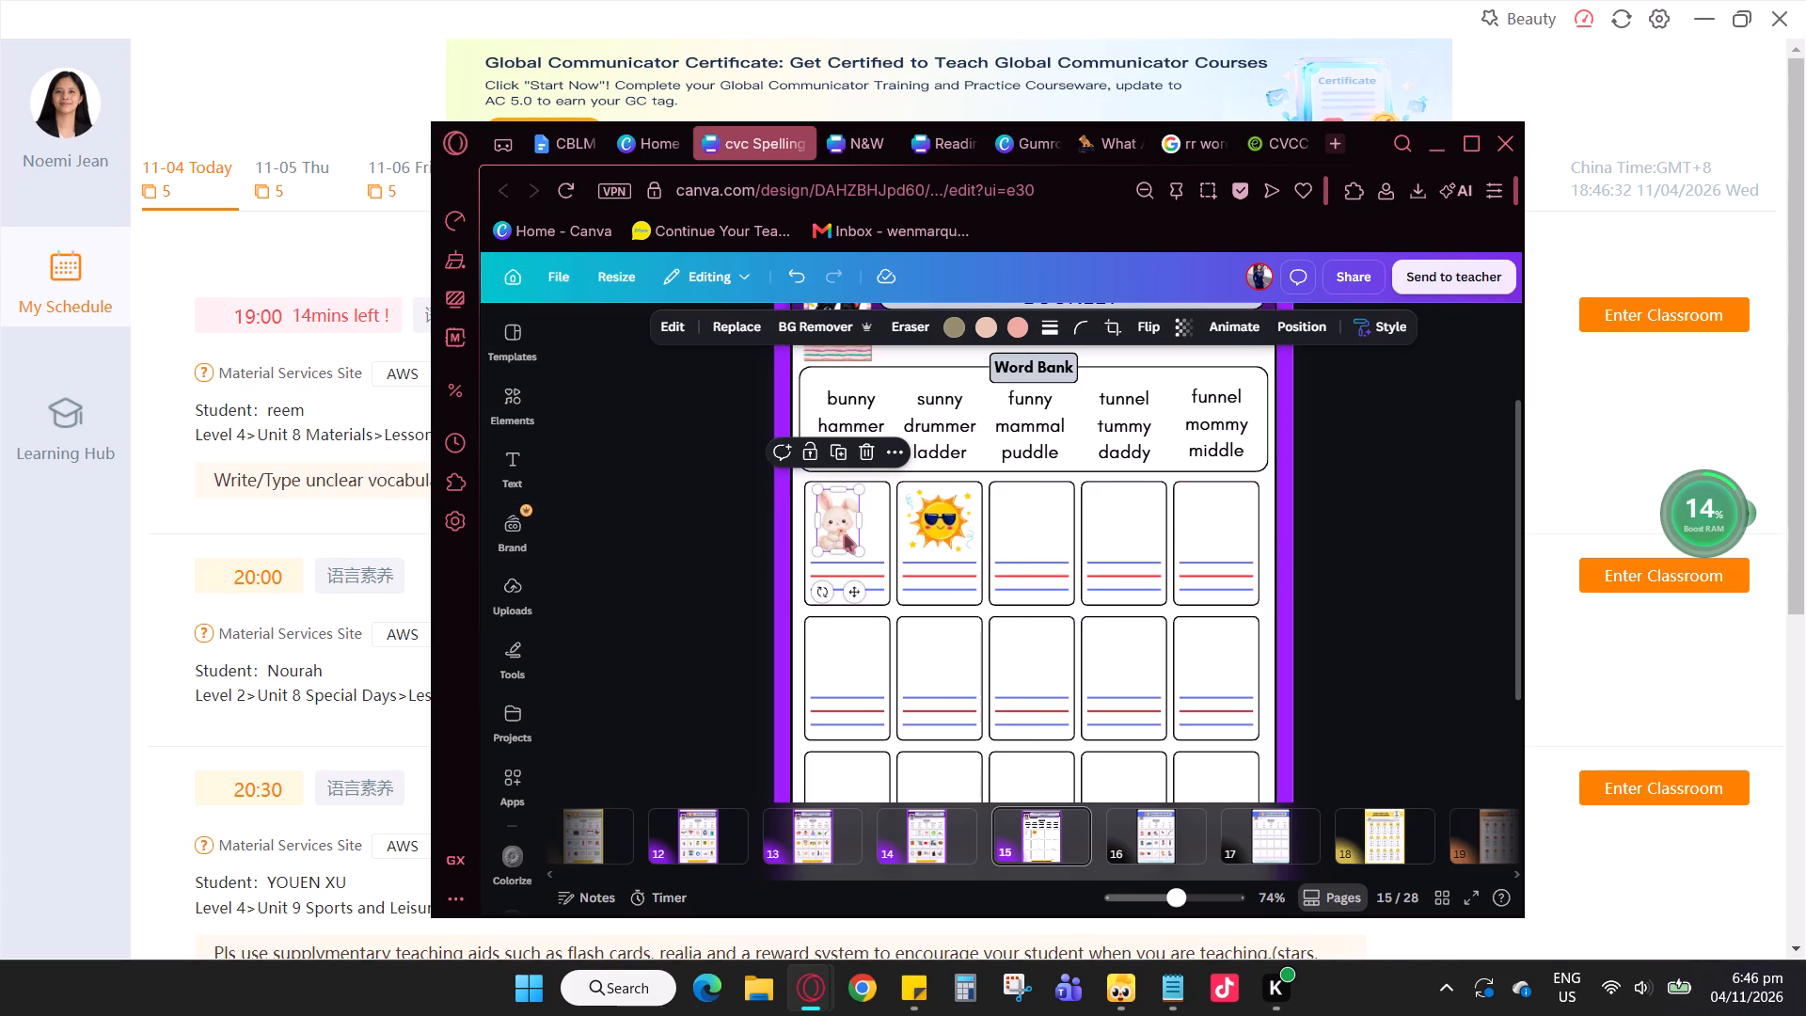
{"action": "key", "text": "Right"}
{"action": "key", "text": "Right"}
{"action": "key", "text": "Right"}
{"action": "key", "text": "Right"}
{"action": "key", "text": "Right"}
{"action": "key", "text": "Left"}
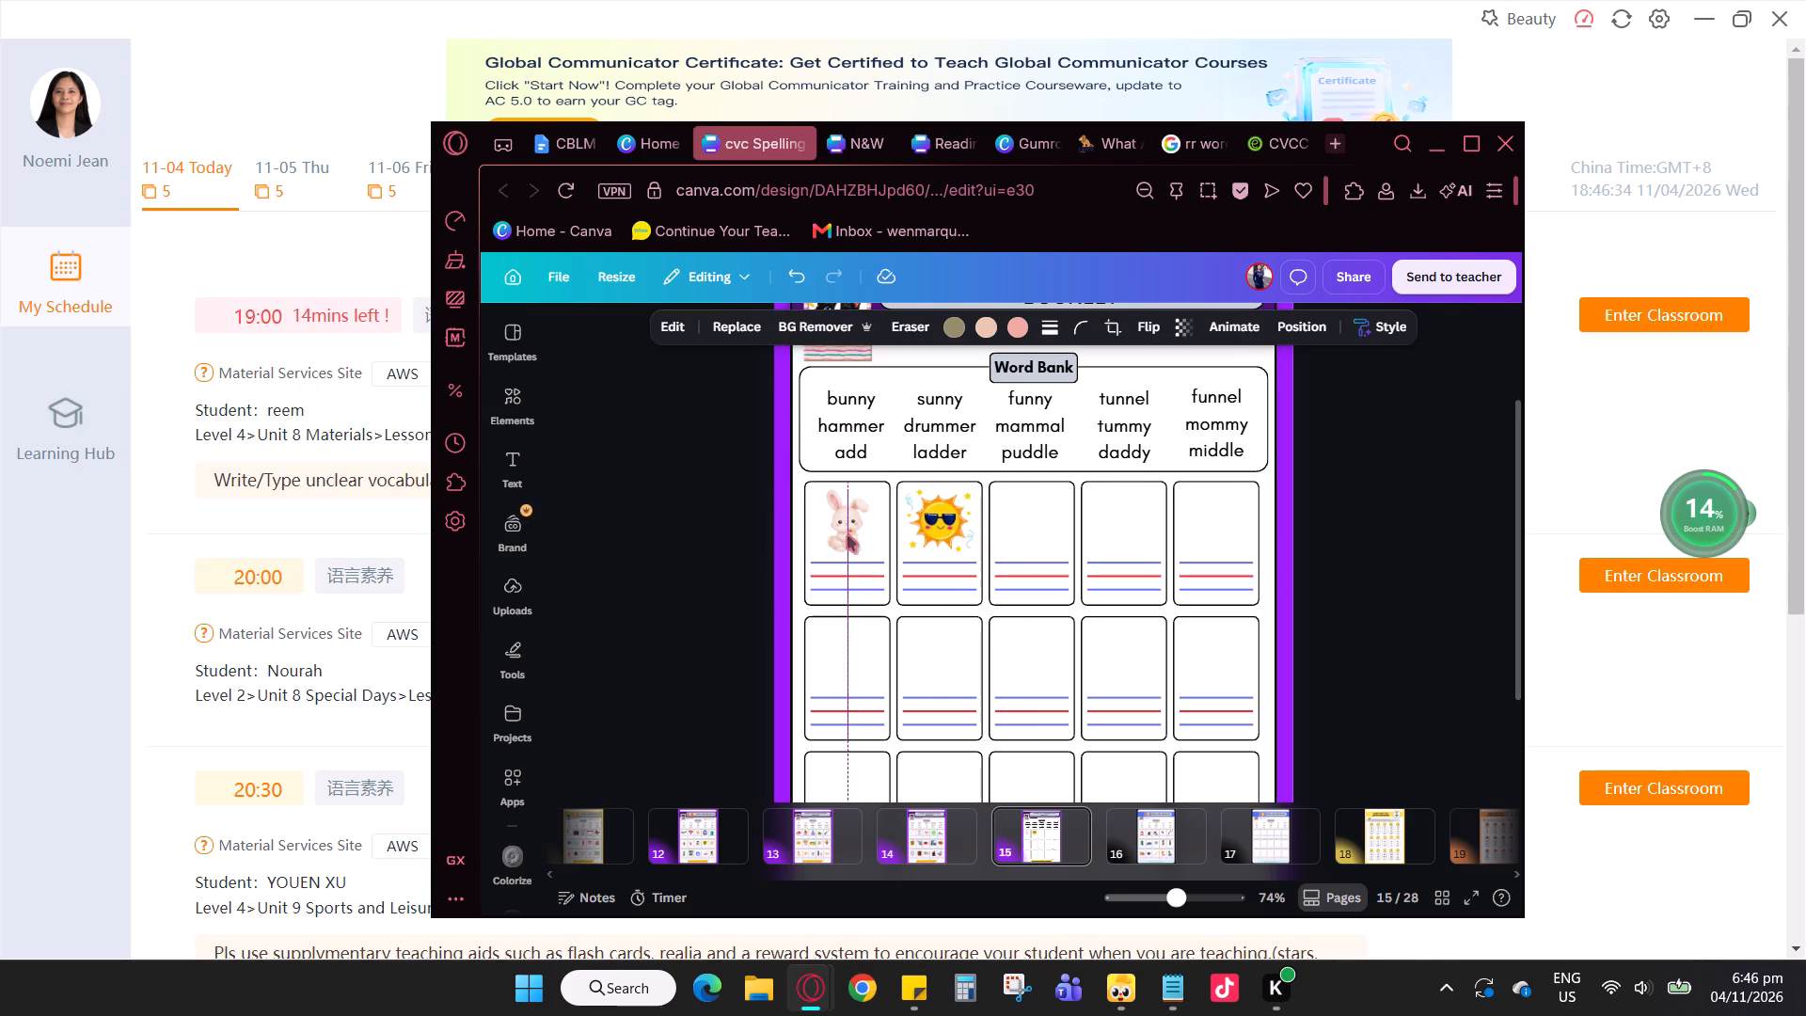
{"action": "key", "text": "Right"}
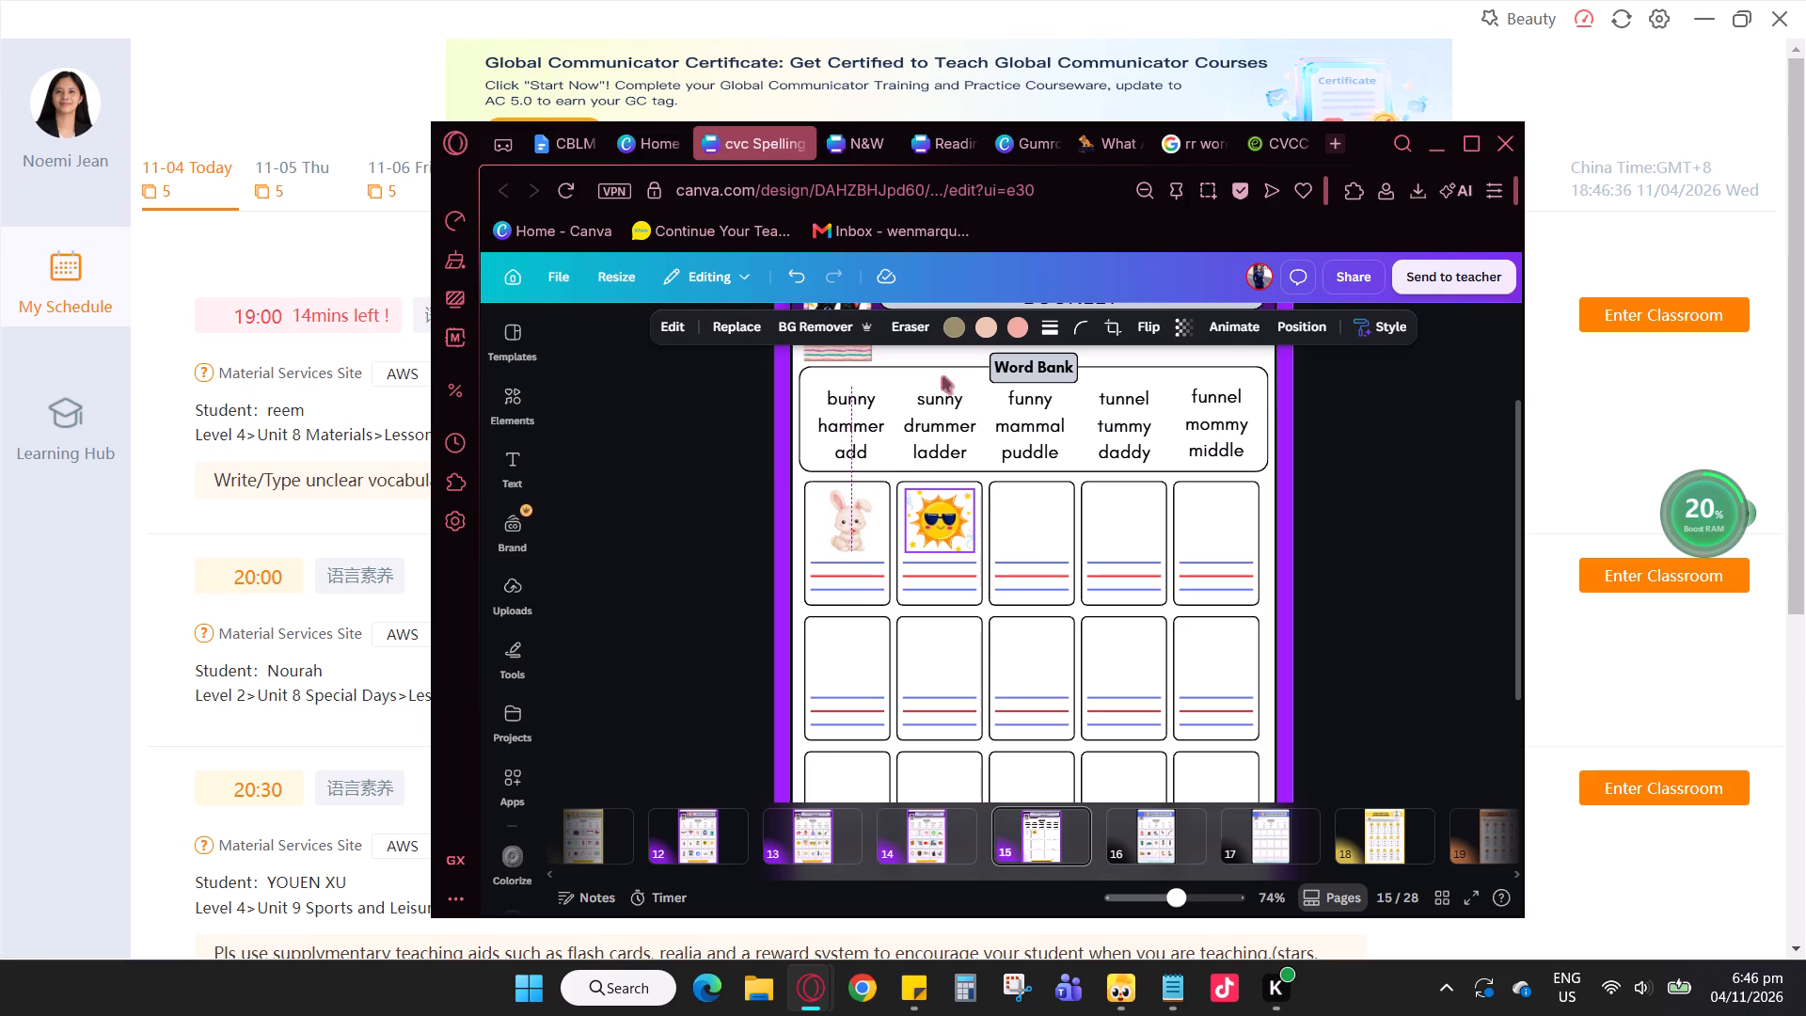
{"action": "left_click", "coordinate": [622, 477]}
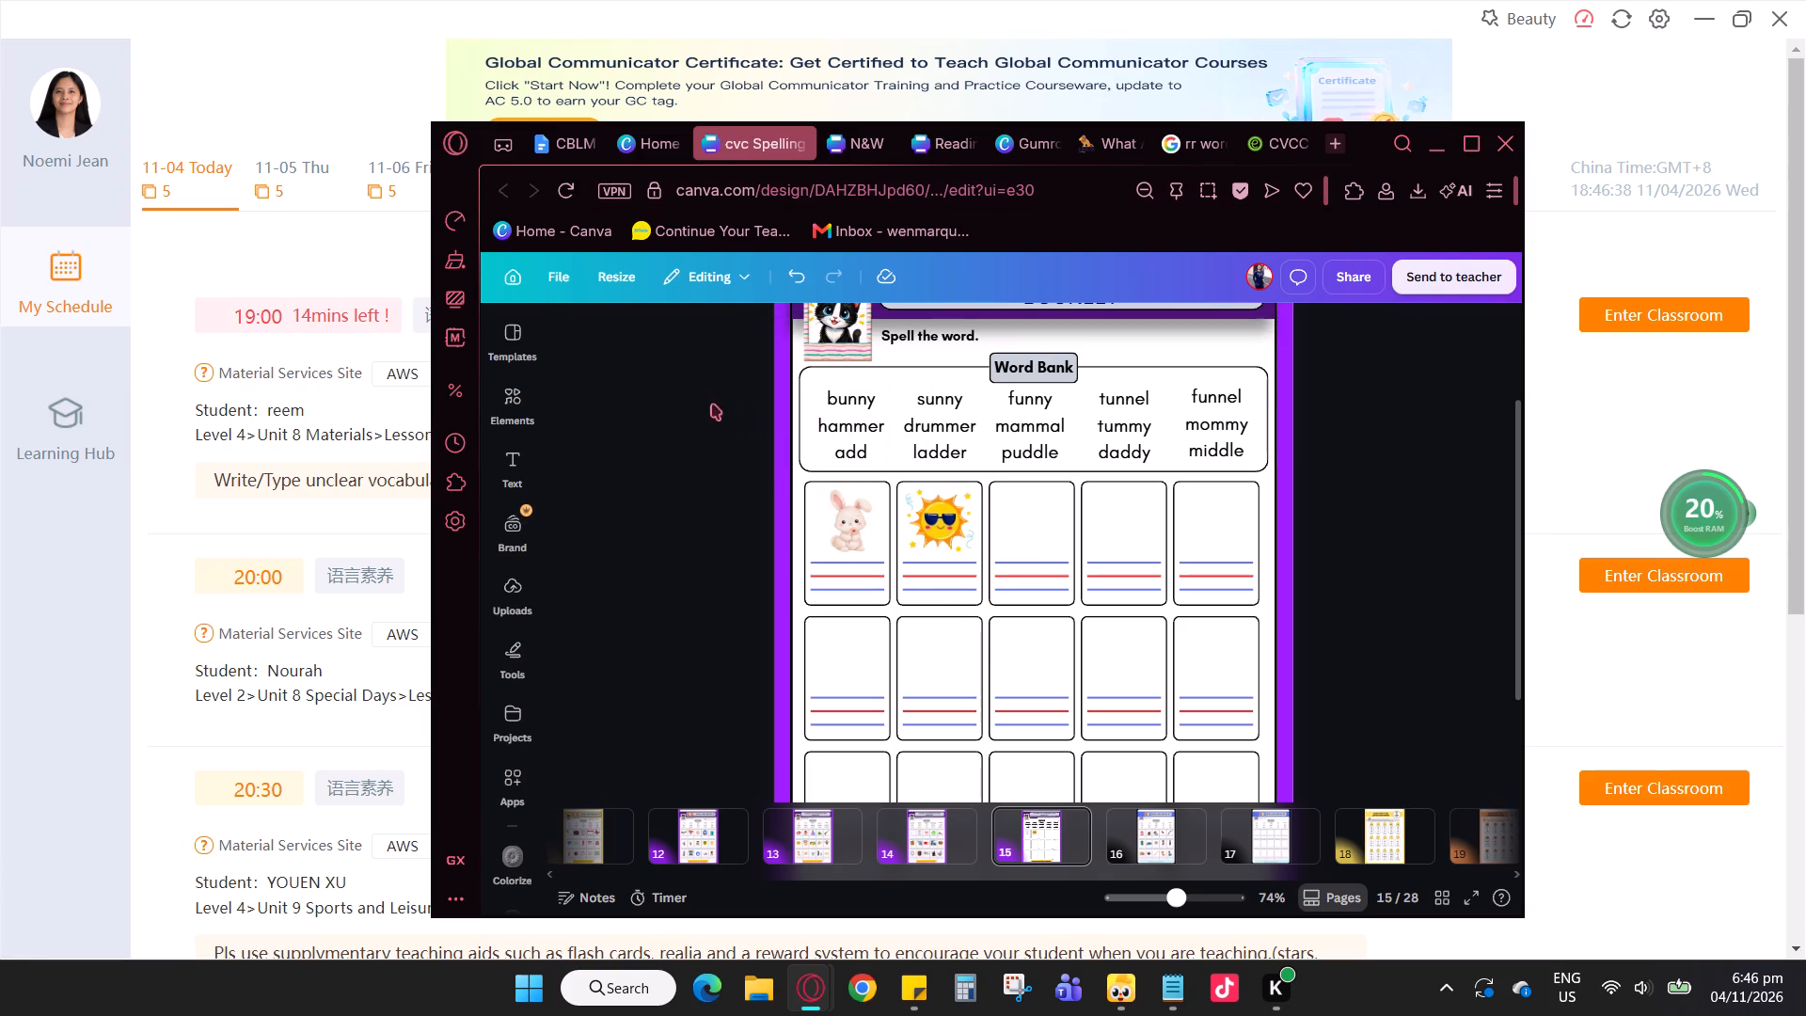
Search the elements library for "funny" and browse the graphics for a picture that suits the word.
{"action": "left_click", "coordinate": [518, 393]}
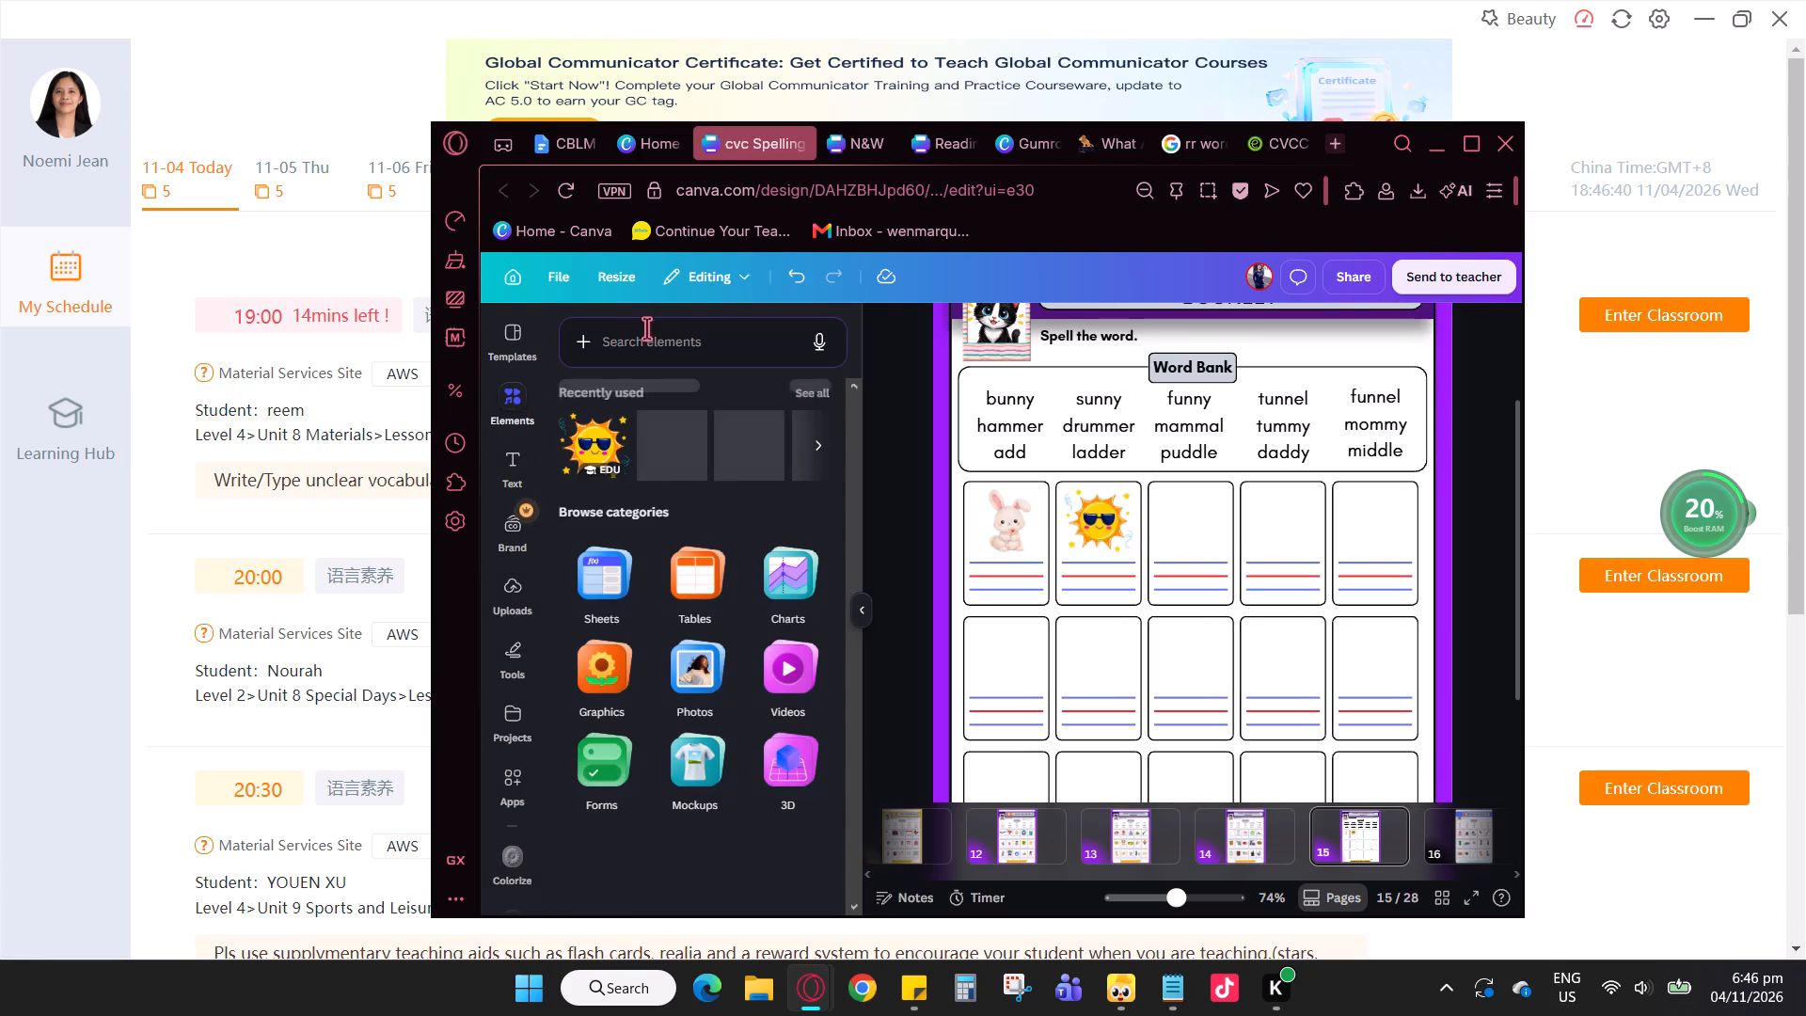
{"action": "left_click", "coordinate": [652, 337]}
{"action": "type", "text": "funn"}
{"action": "key", "text": "y"}
{"action": "key", "text": "Return"}
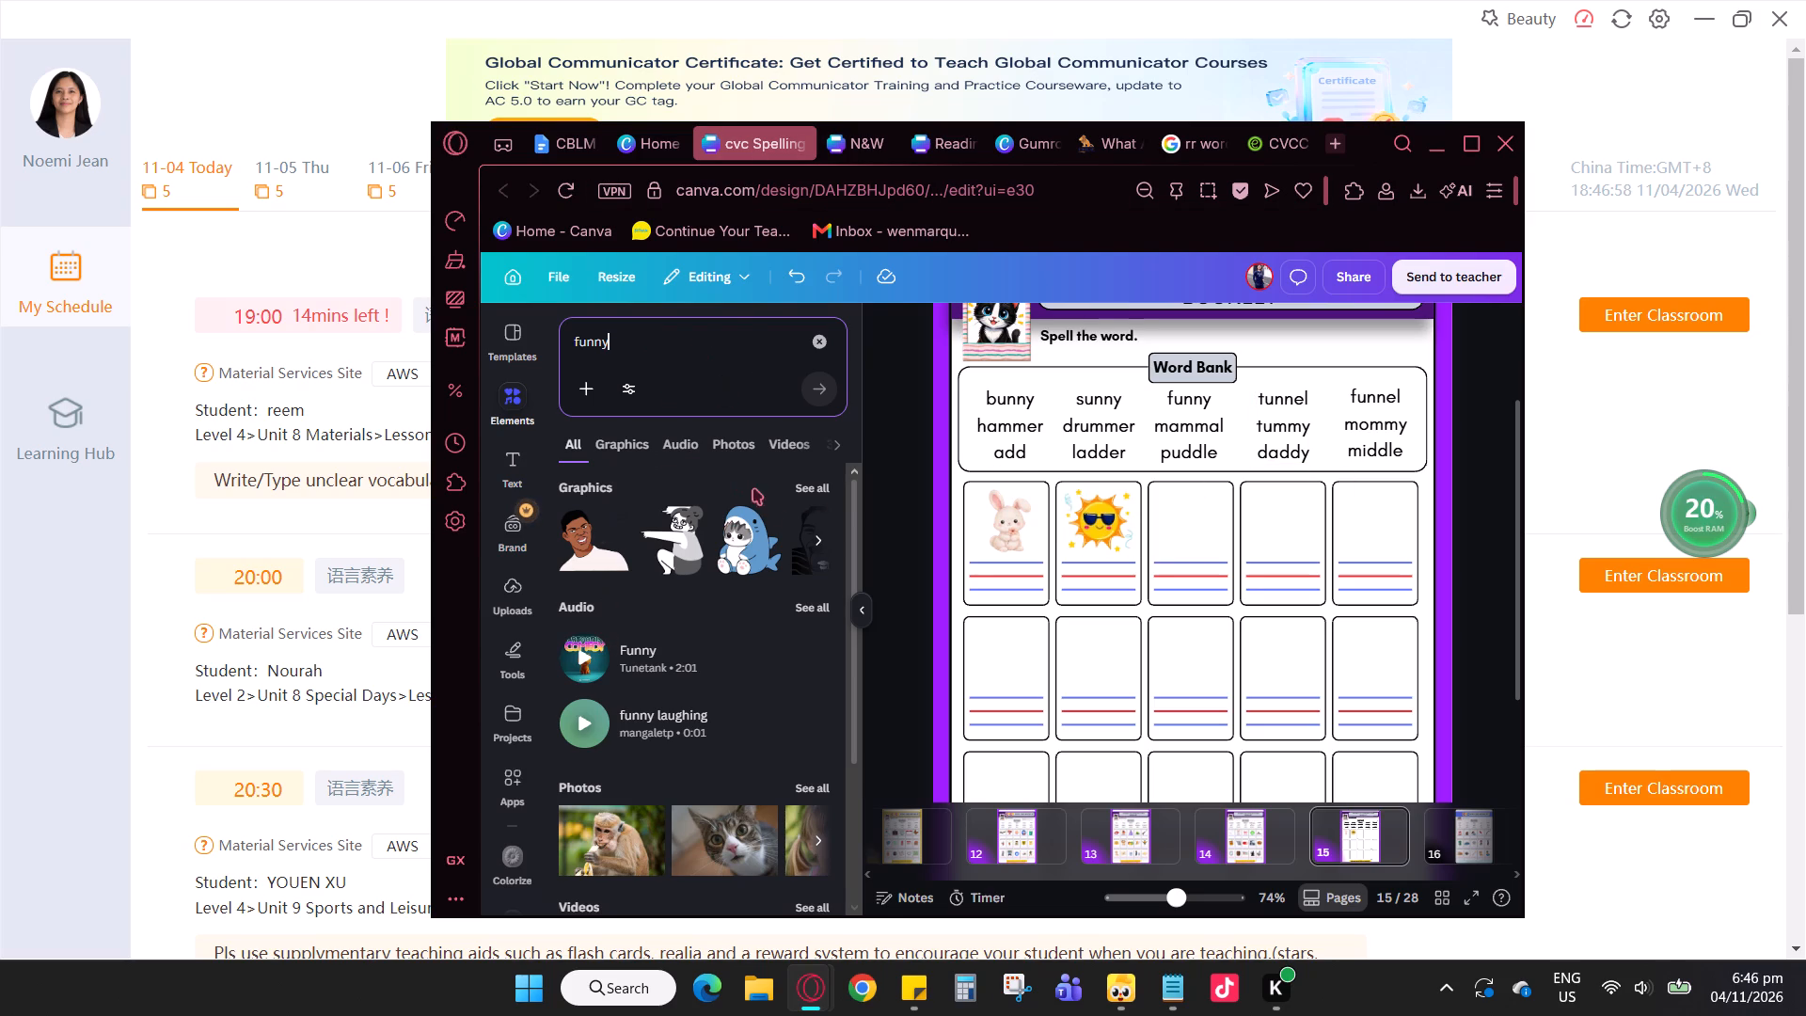
{"action": "left_click", "coordinate": [800, 487]}
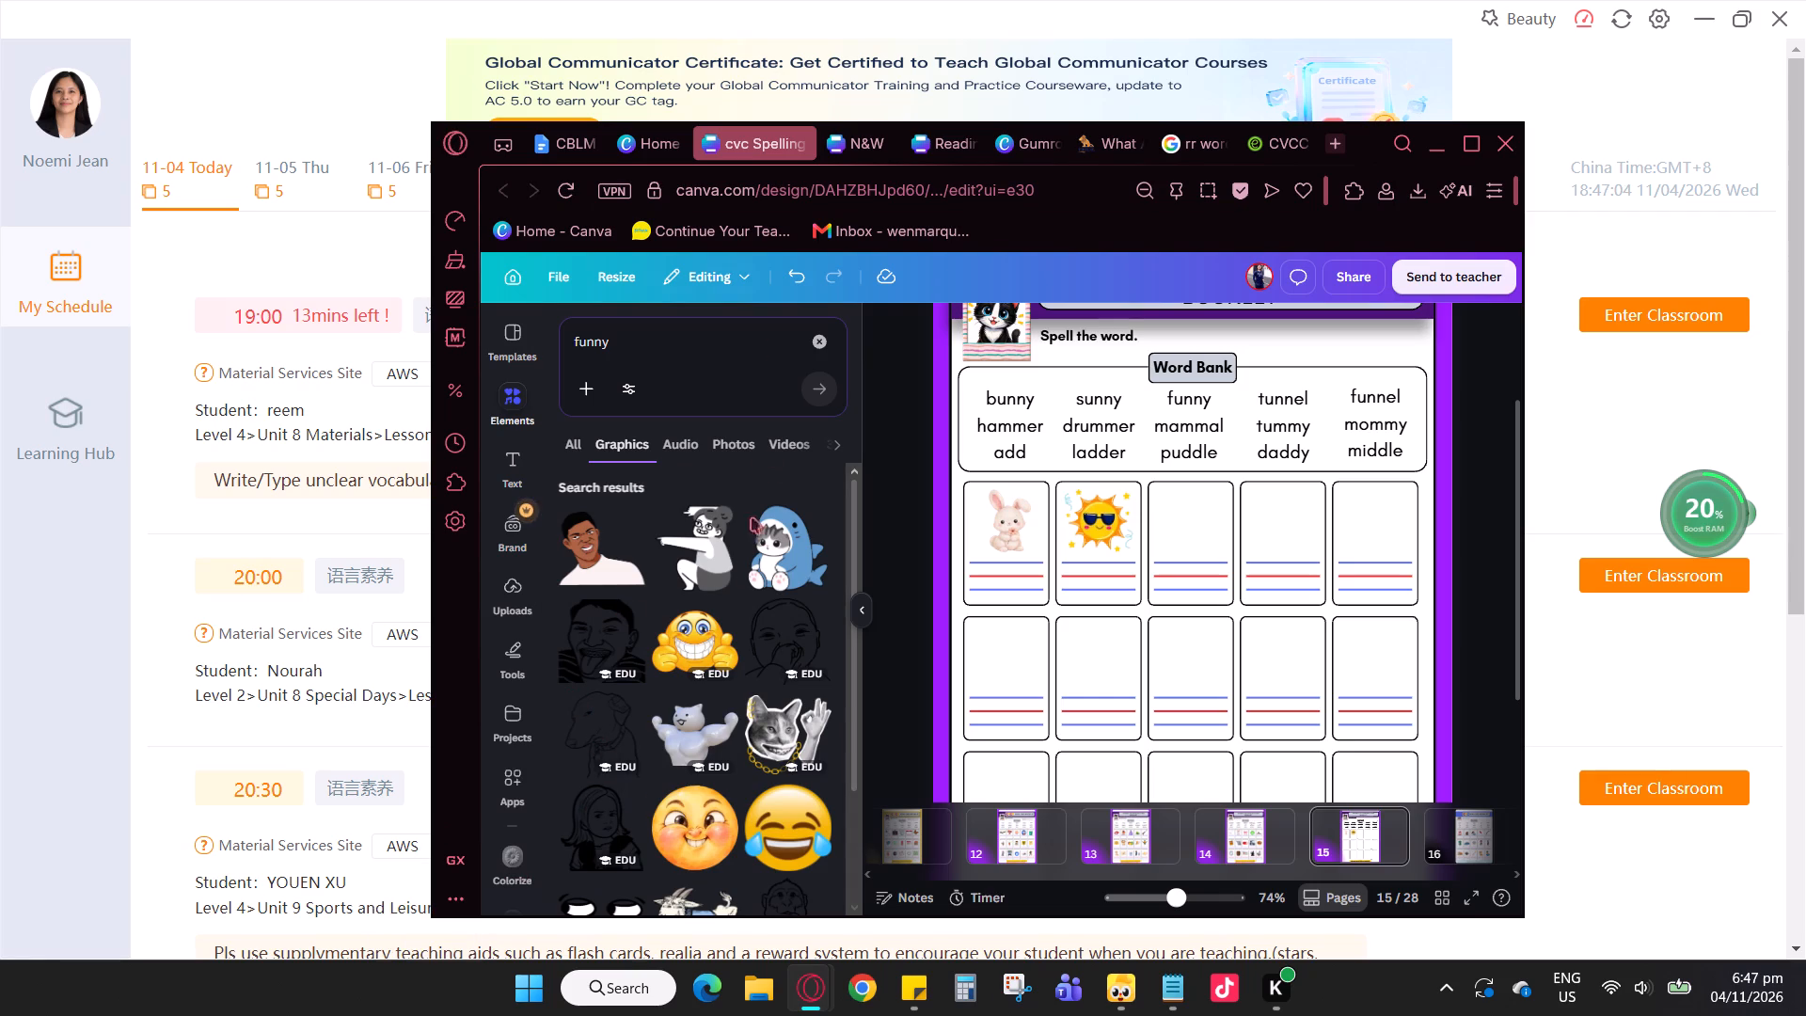
{"action": "scroll", "coordinate": [717, 688], "scroll_direction": "down", "scroll_amount": 2}
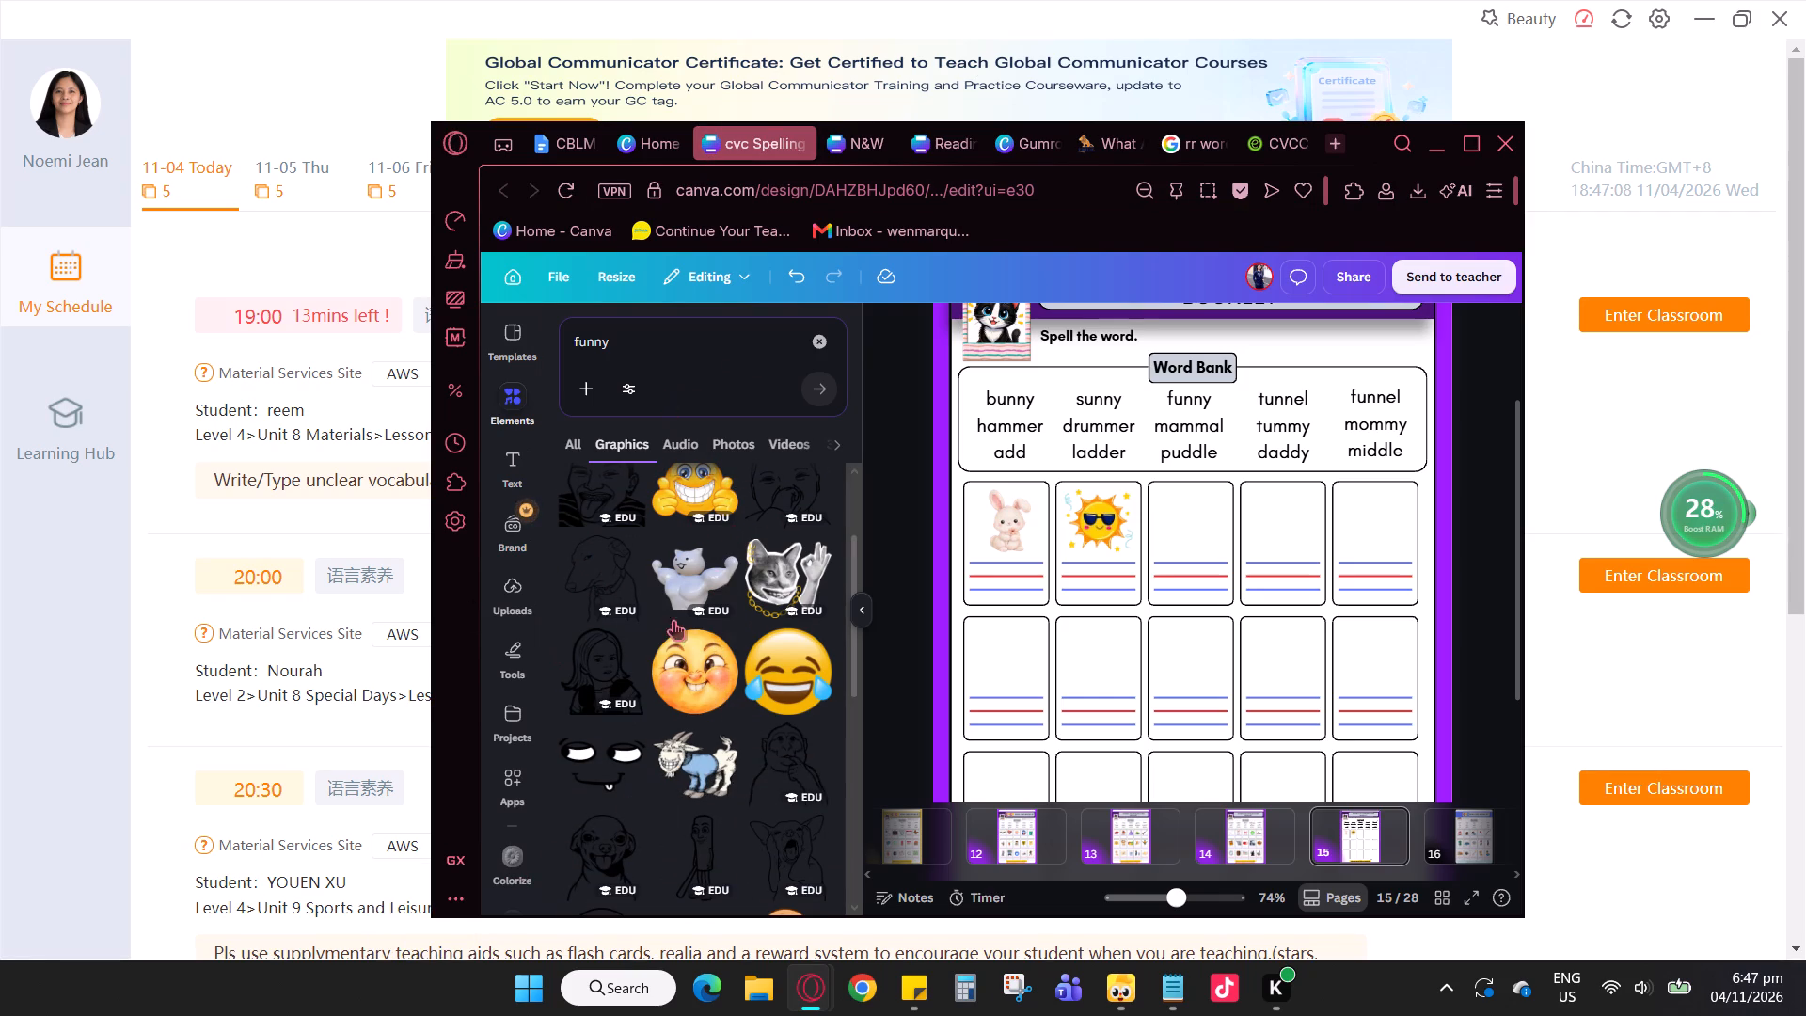
{"action": "scroll", "coordinate": [648, 684], "scroll_direction": "down", "scroll_amount": 1}
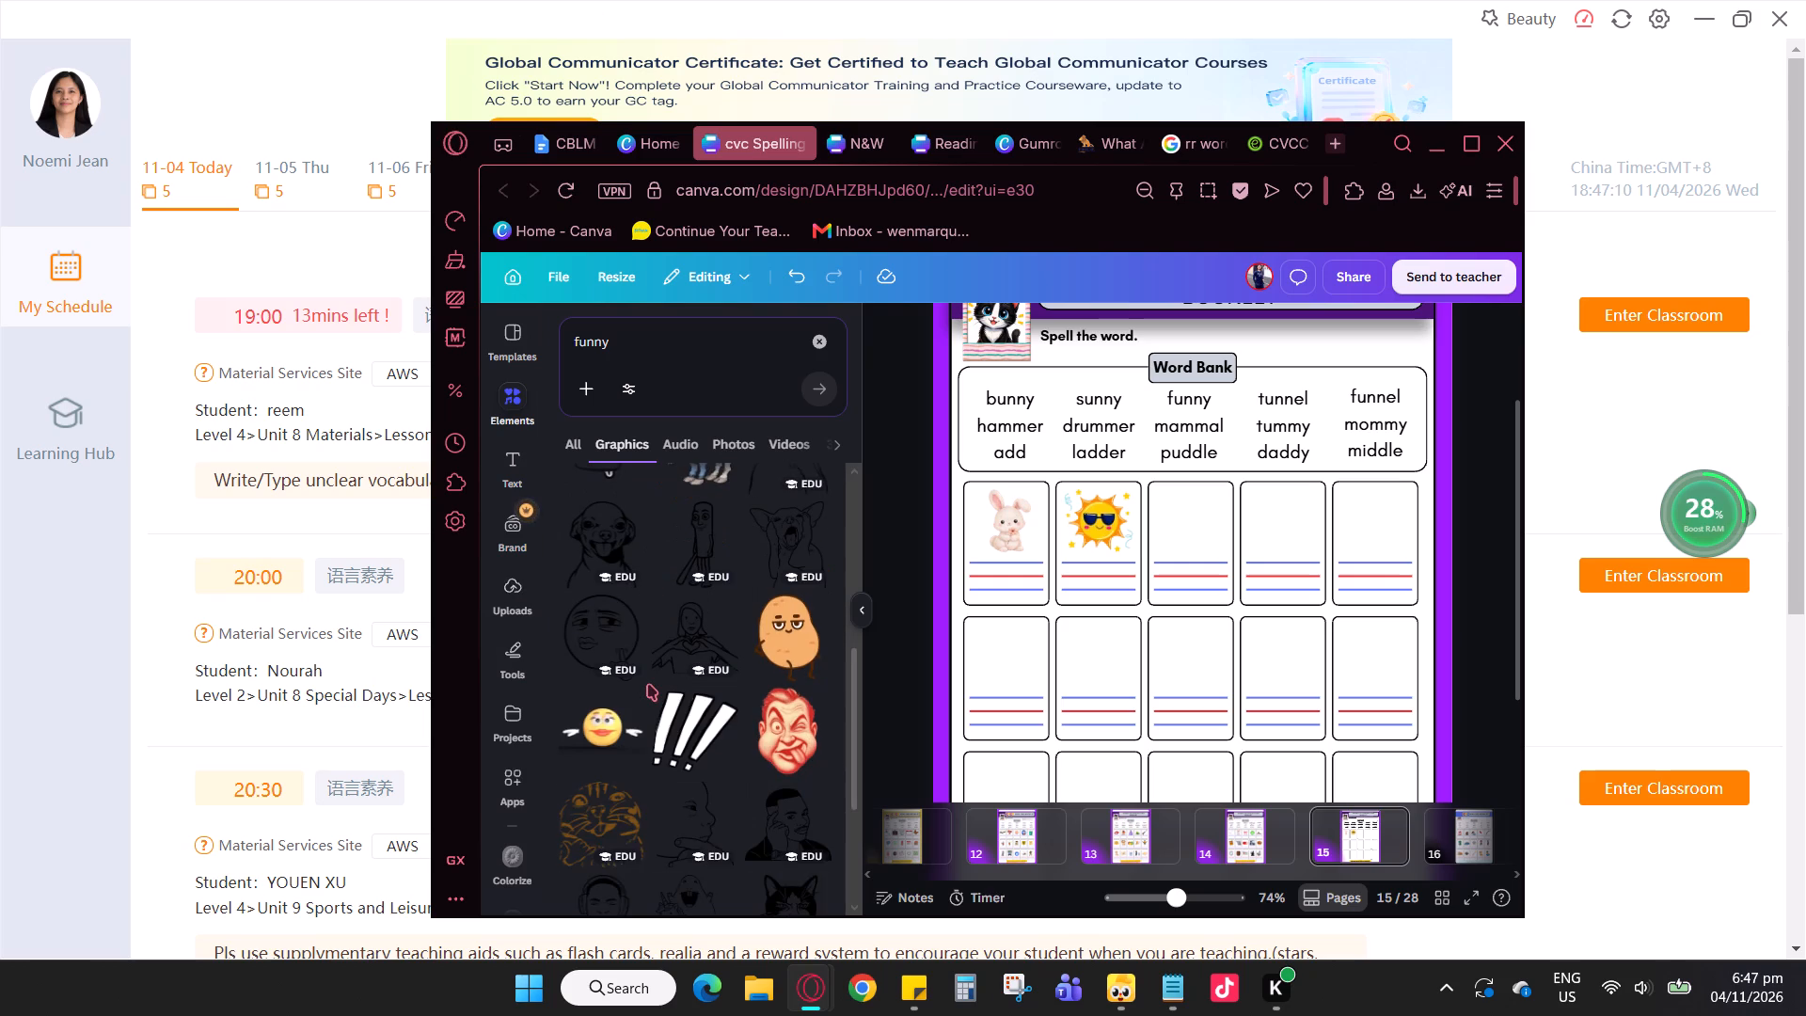
{"action": "scroll", "coordinate": [648, 684], "scroll_direction": "down", "scroll_amount": 1}
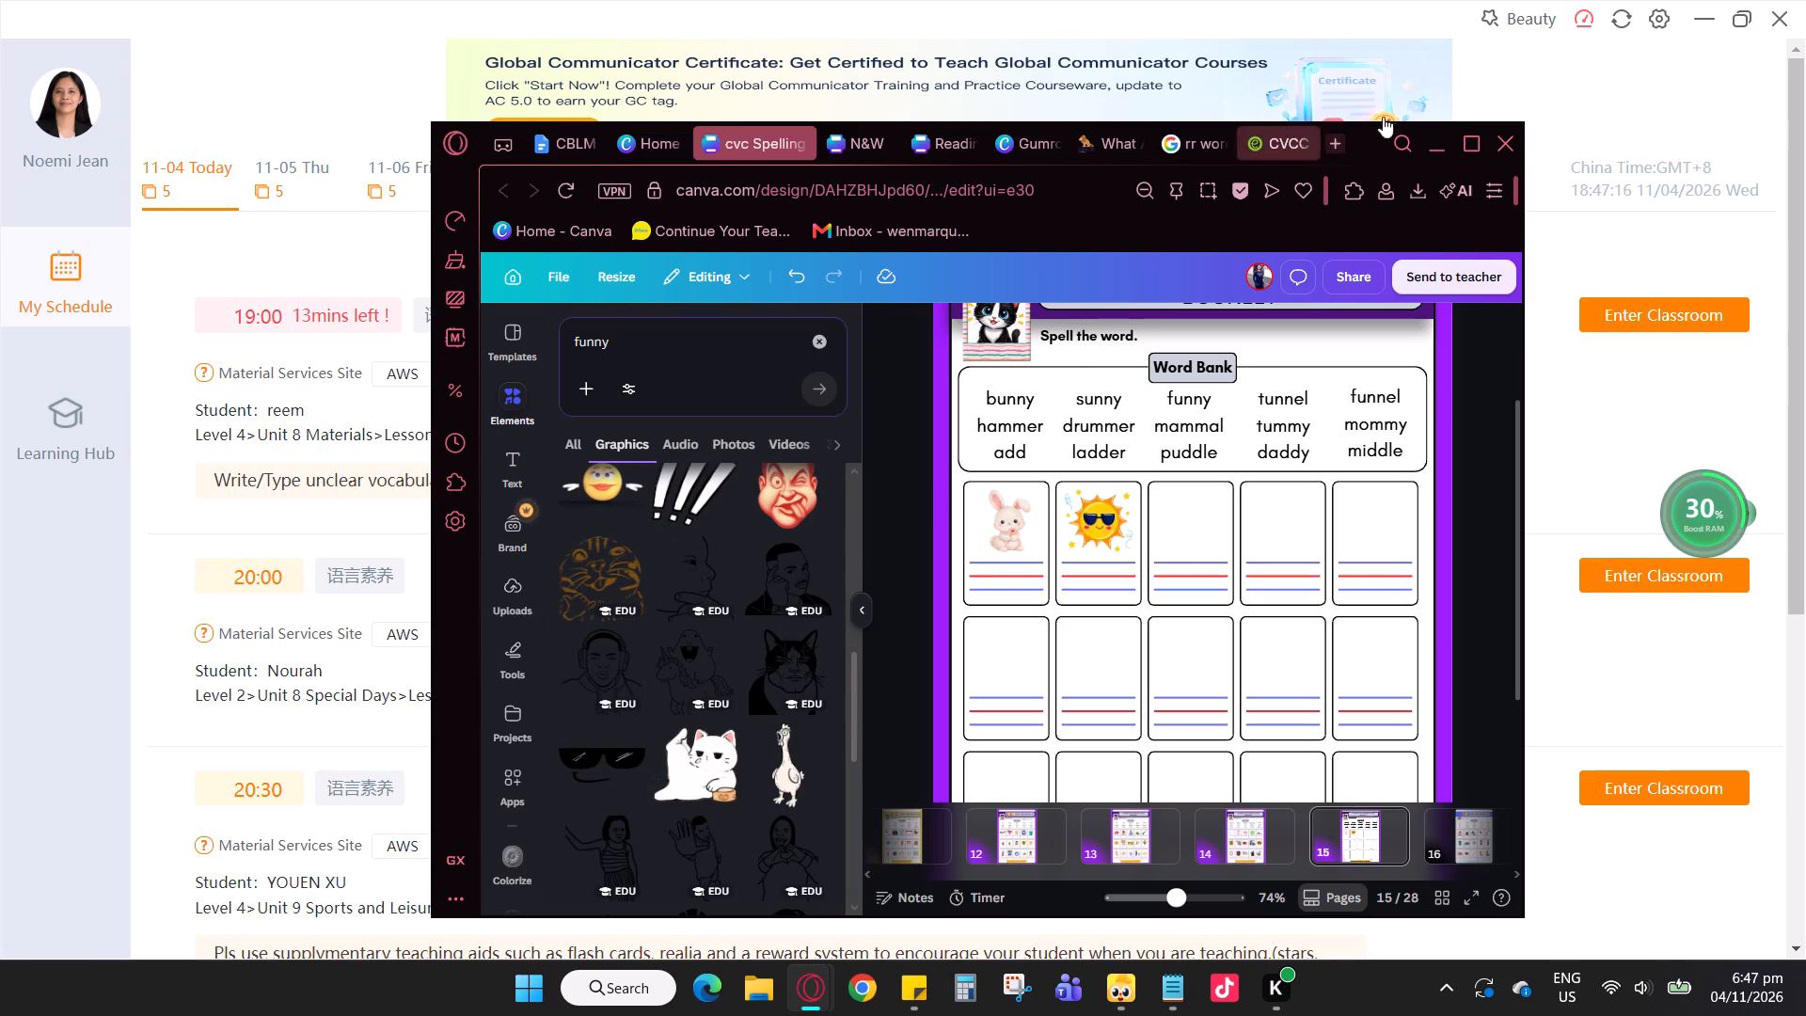
Switch to the Google search page and change the query to "nn word" to look up alternative double-n words.
{"action": "left_click", "coordinate": [1189, 126]}
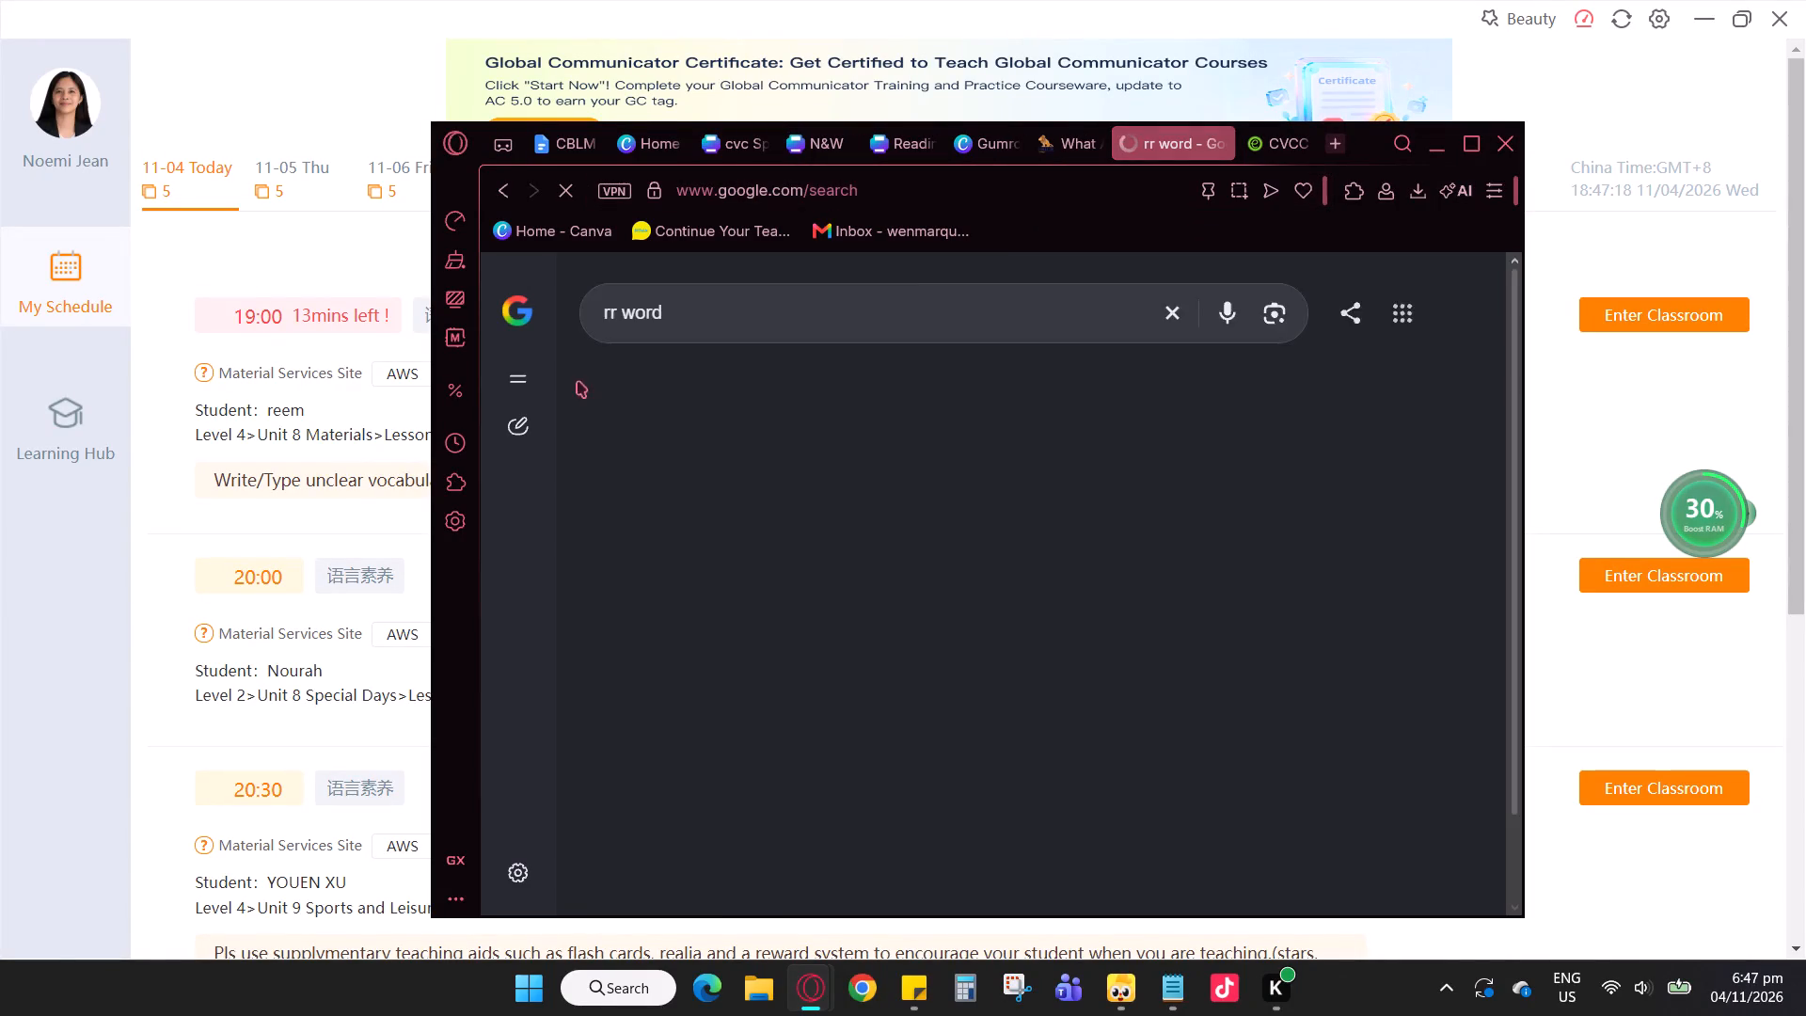
{"action": "scroll", "coordinate": [812, 370], "scroll_direction": "up", "scroll_amount": 2}
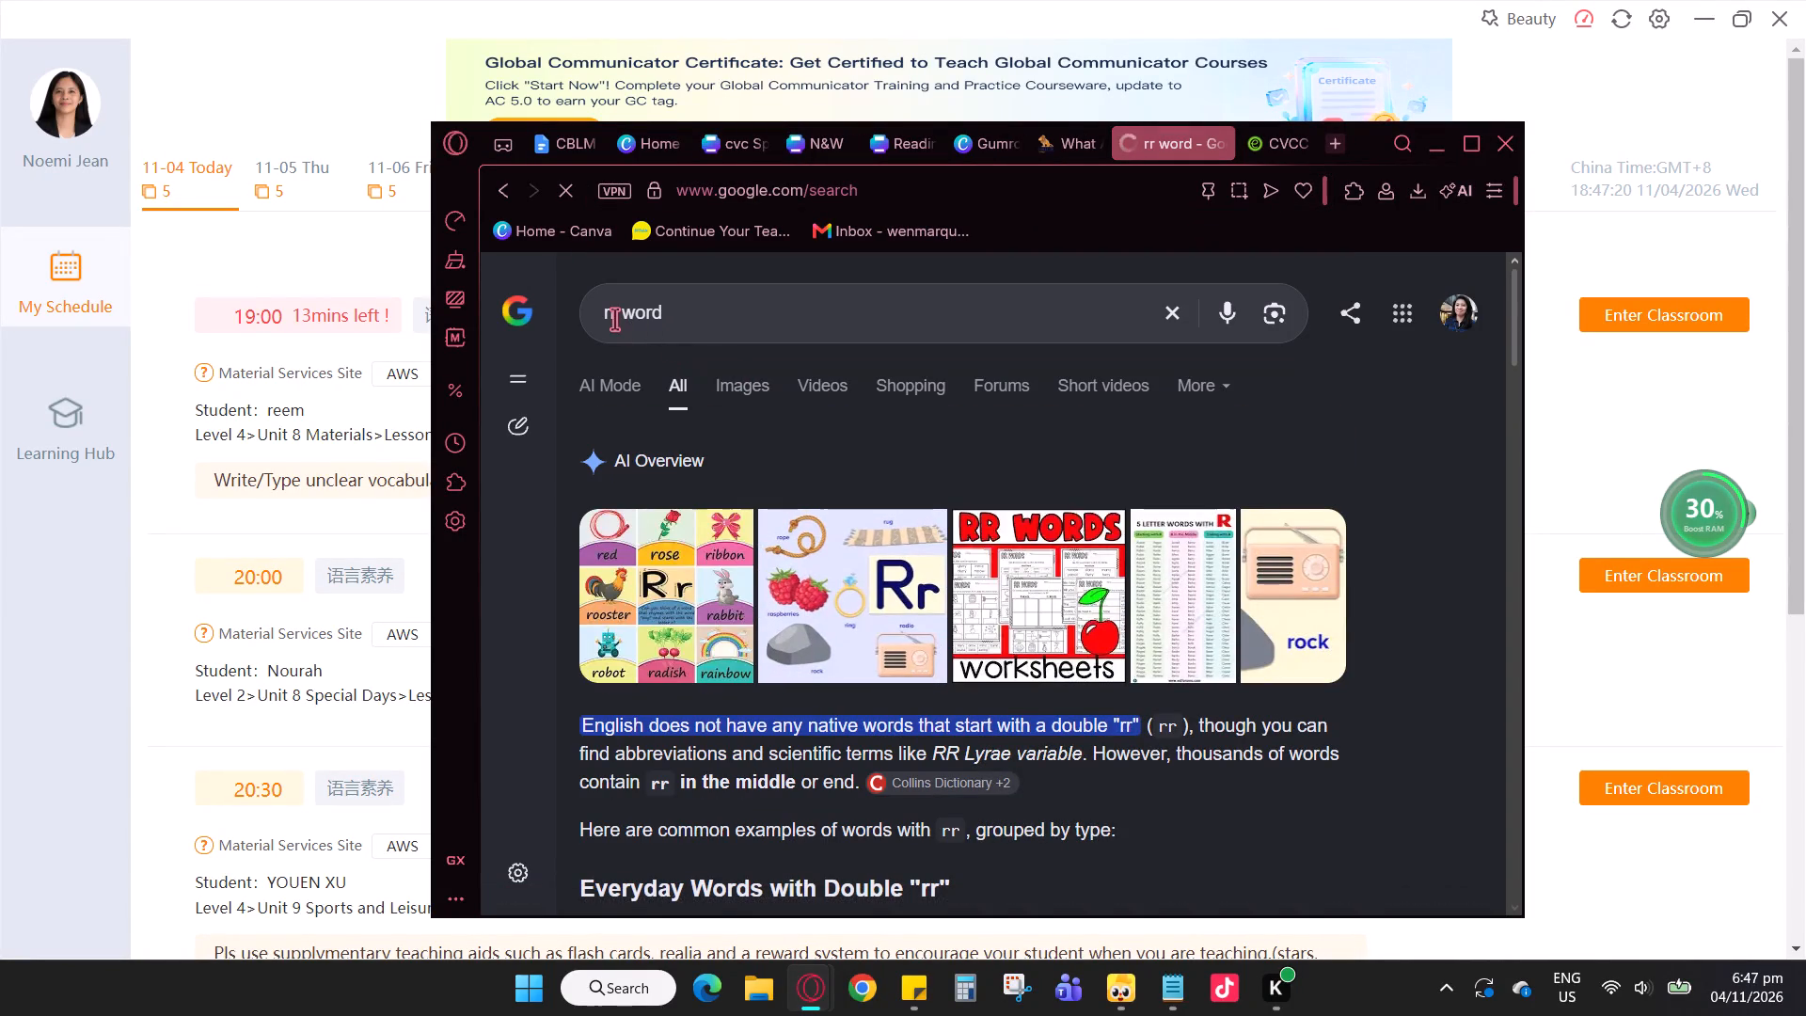
{"action": "left_click", "coordinate": [614, 319]}
{"action": "key", "text": "BackSpace"}
{"action": "key", "text": "BackSpace"}
{"action": "key", "text": "BackSpace"}
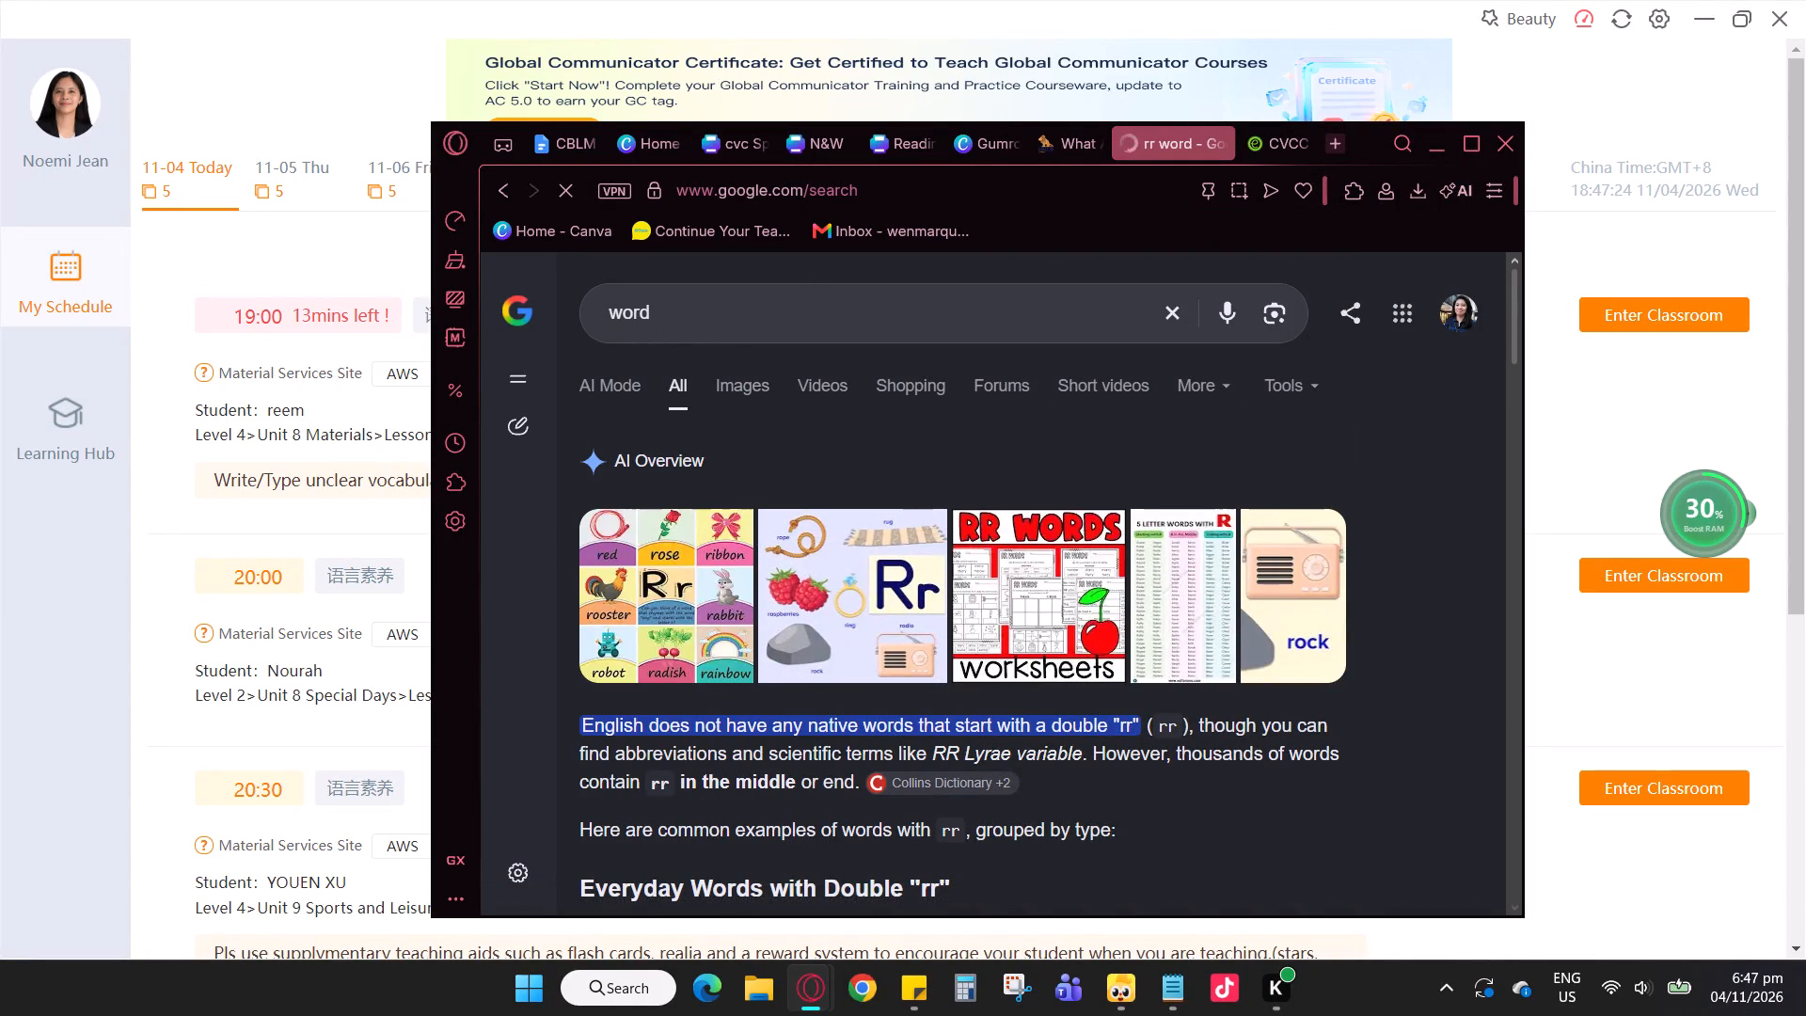
{"action": "type", "text": "nn"}
{"action": "key", "text": "Return"}
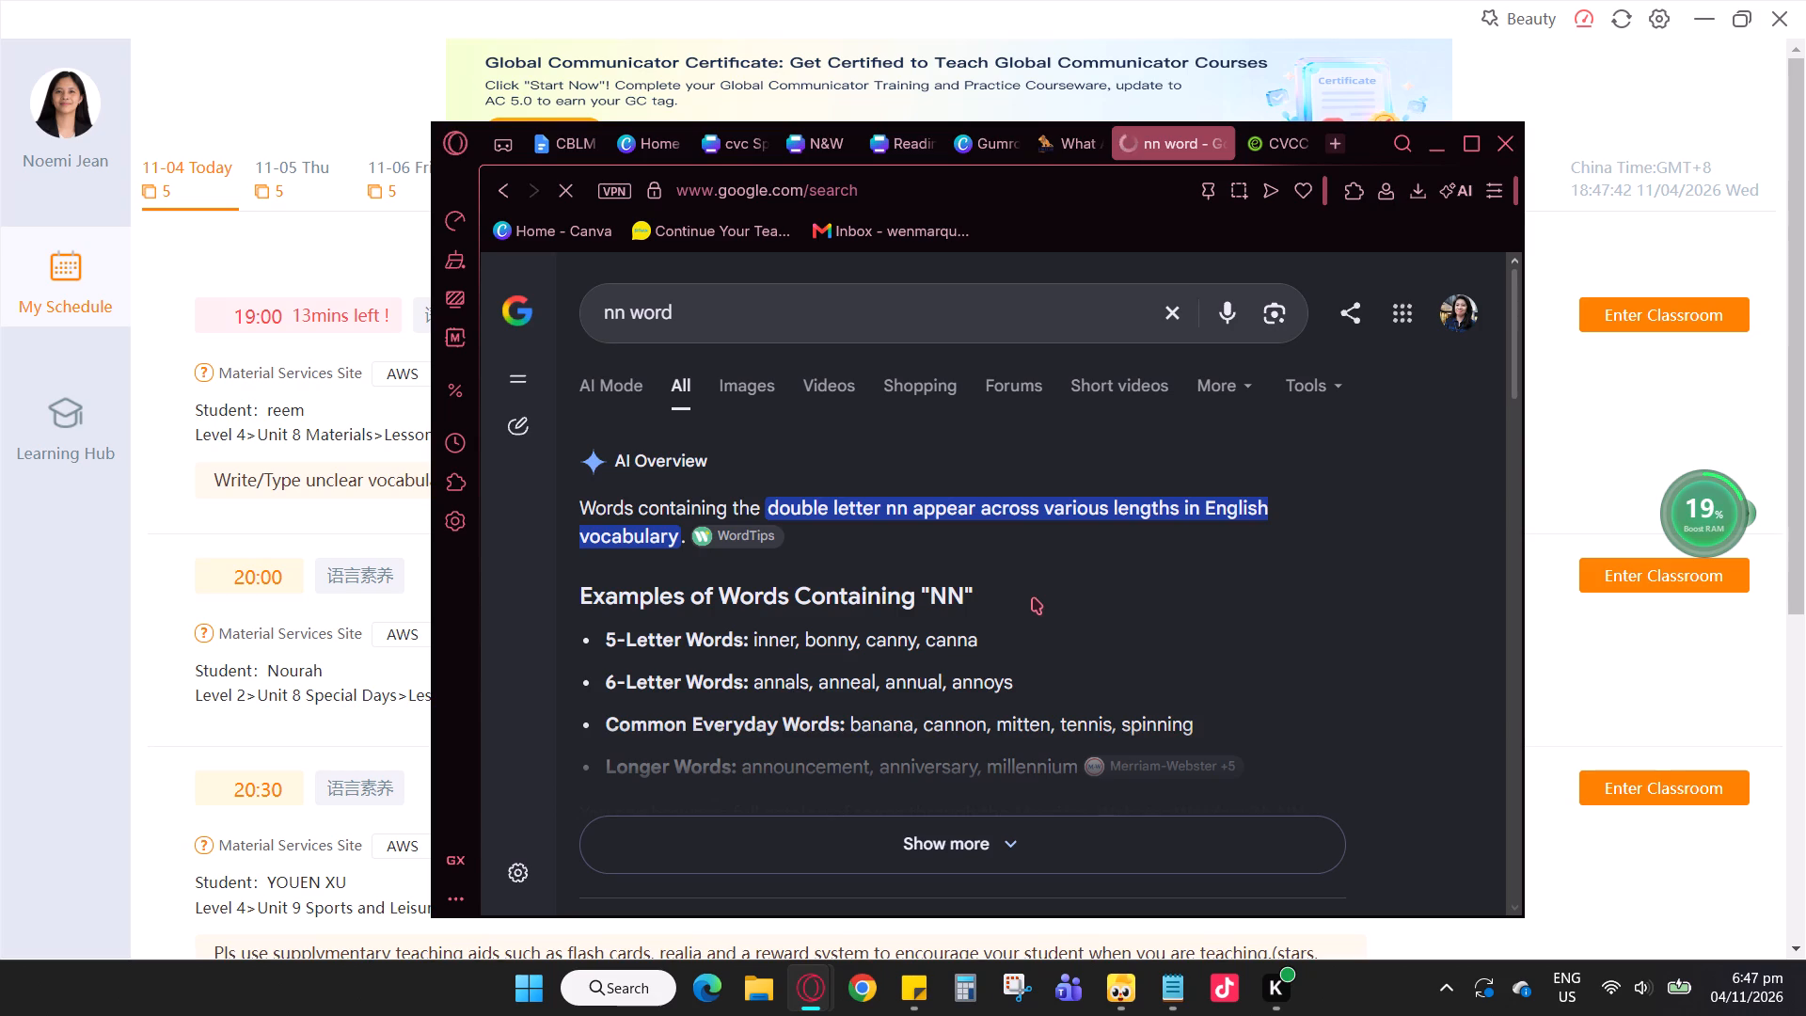
Return to the cvc spelling design and replace "funny" with "inner" in the word bank.
{"action": "left_click", "coordinate": [724, 151]}
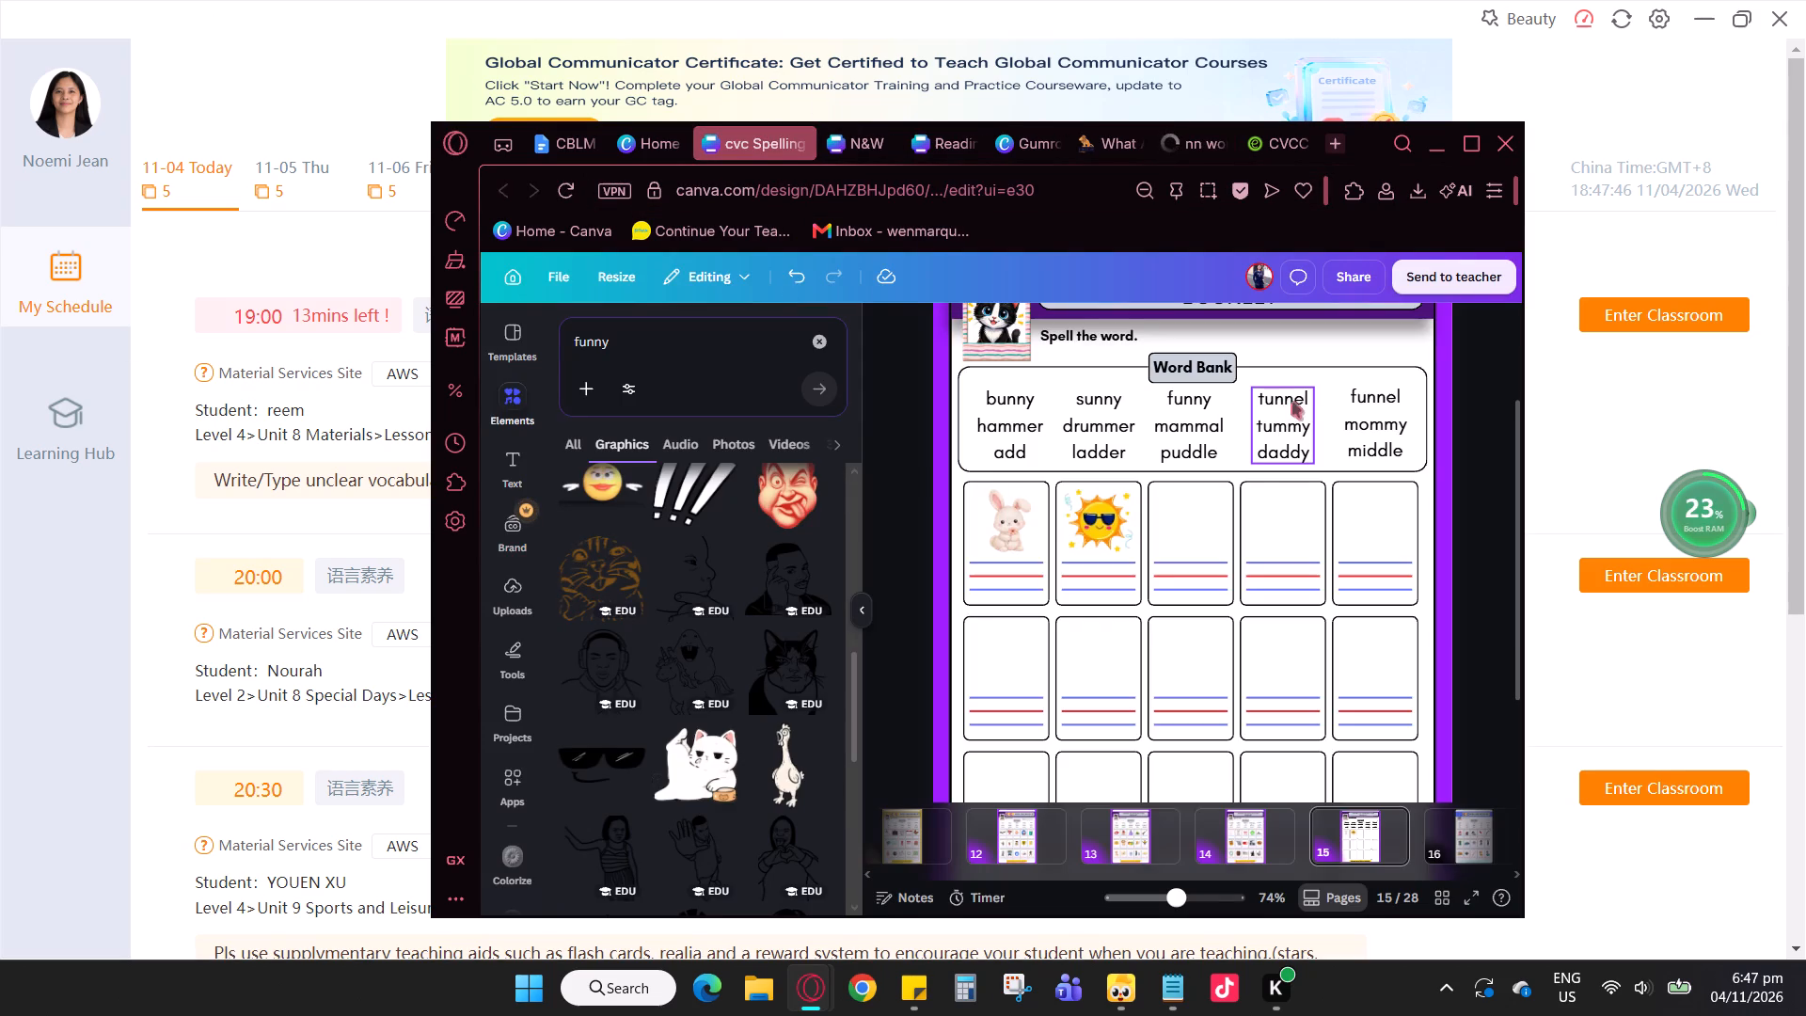
{"action": "double_click", "coordinate": [1203, 405]}
{"action": "key", "text": "Right"}
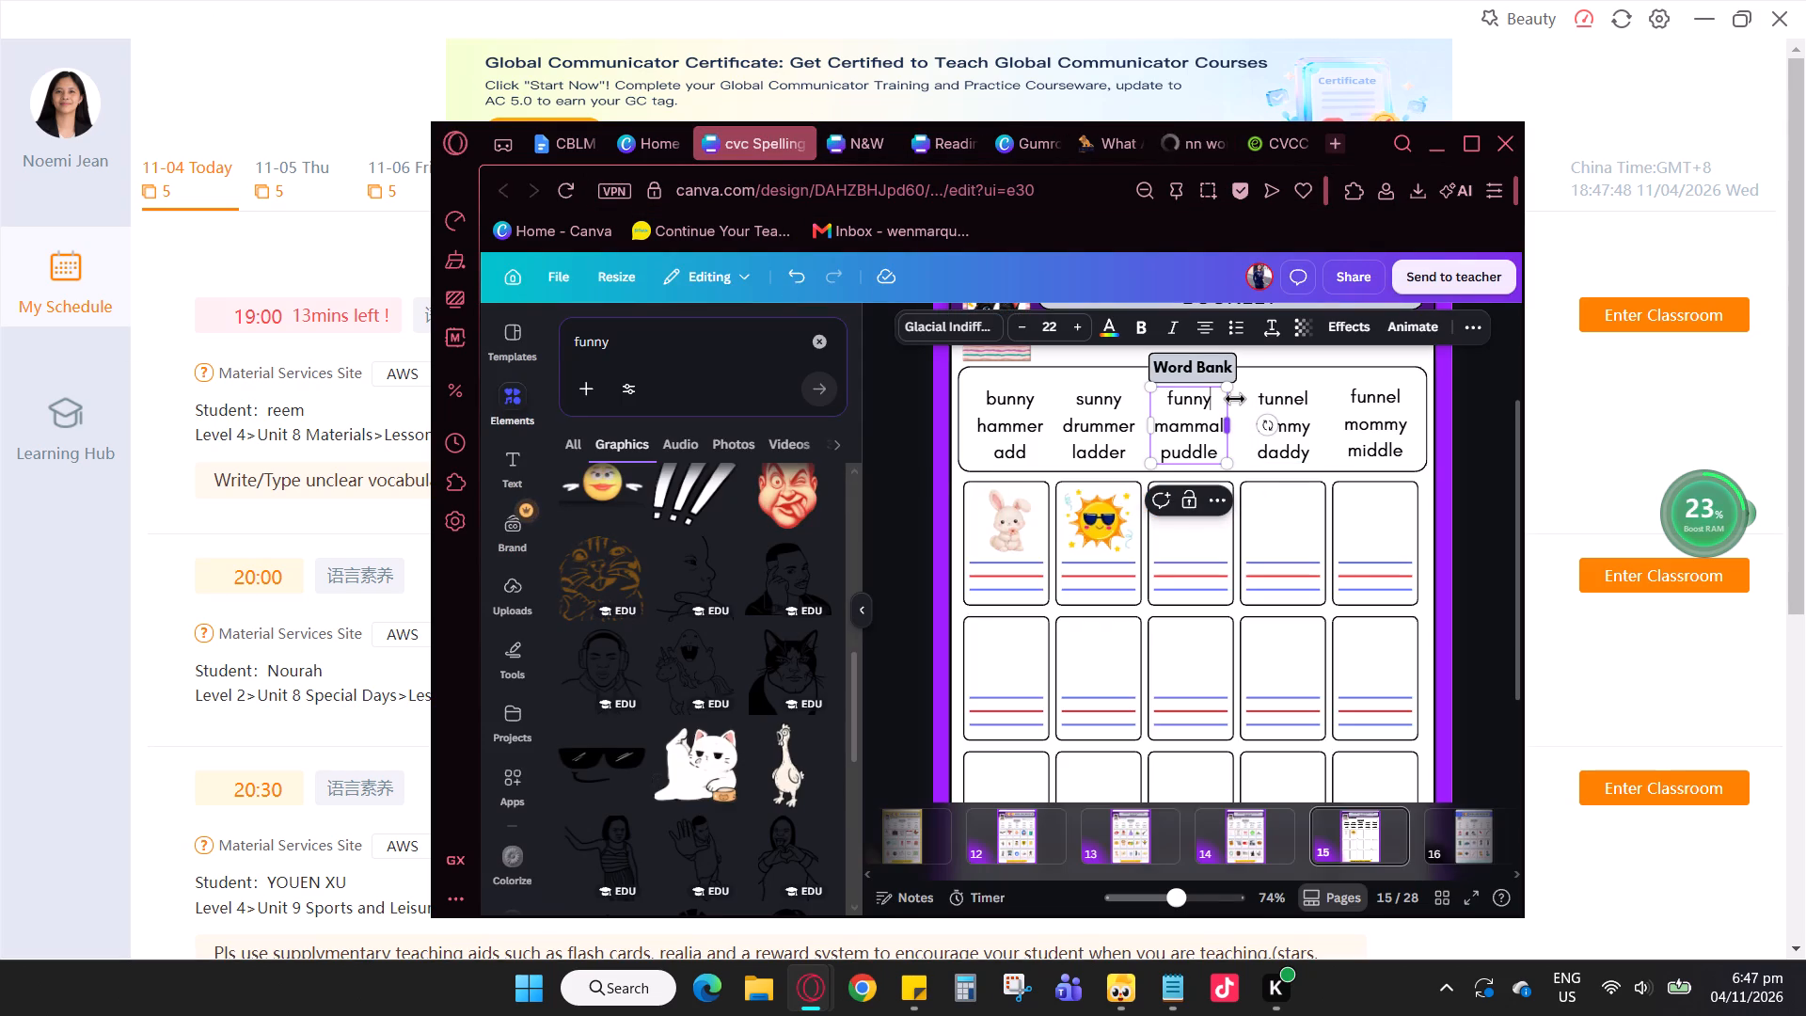
{"action": "key", "text": "ctrl+shift+Left"}
{"action": "type", "text": "inner"}
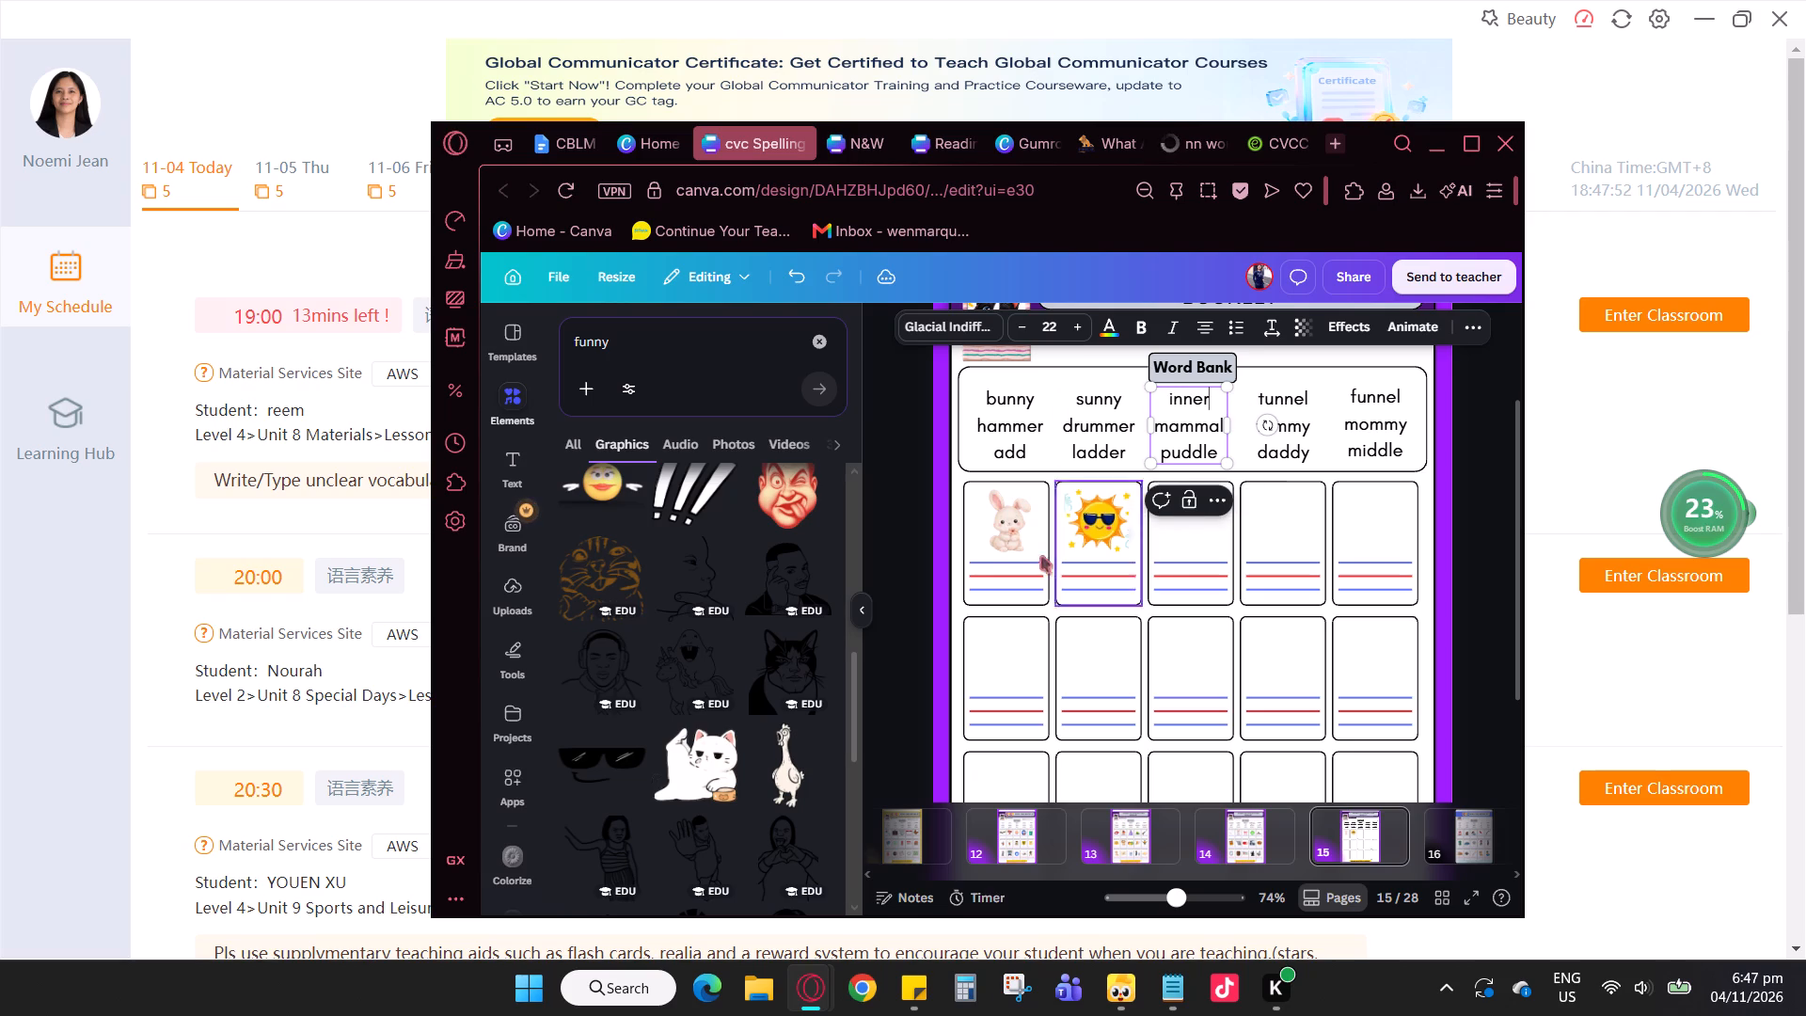
Search the graphics for "inner" and insert the pink "Inner Beauty" lettering graphic on page 15.
{"action": "left_click", "coordinate": [639, 348]}
{"action": "key", "text": "ctrl+a"}
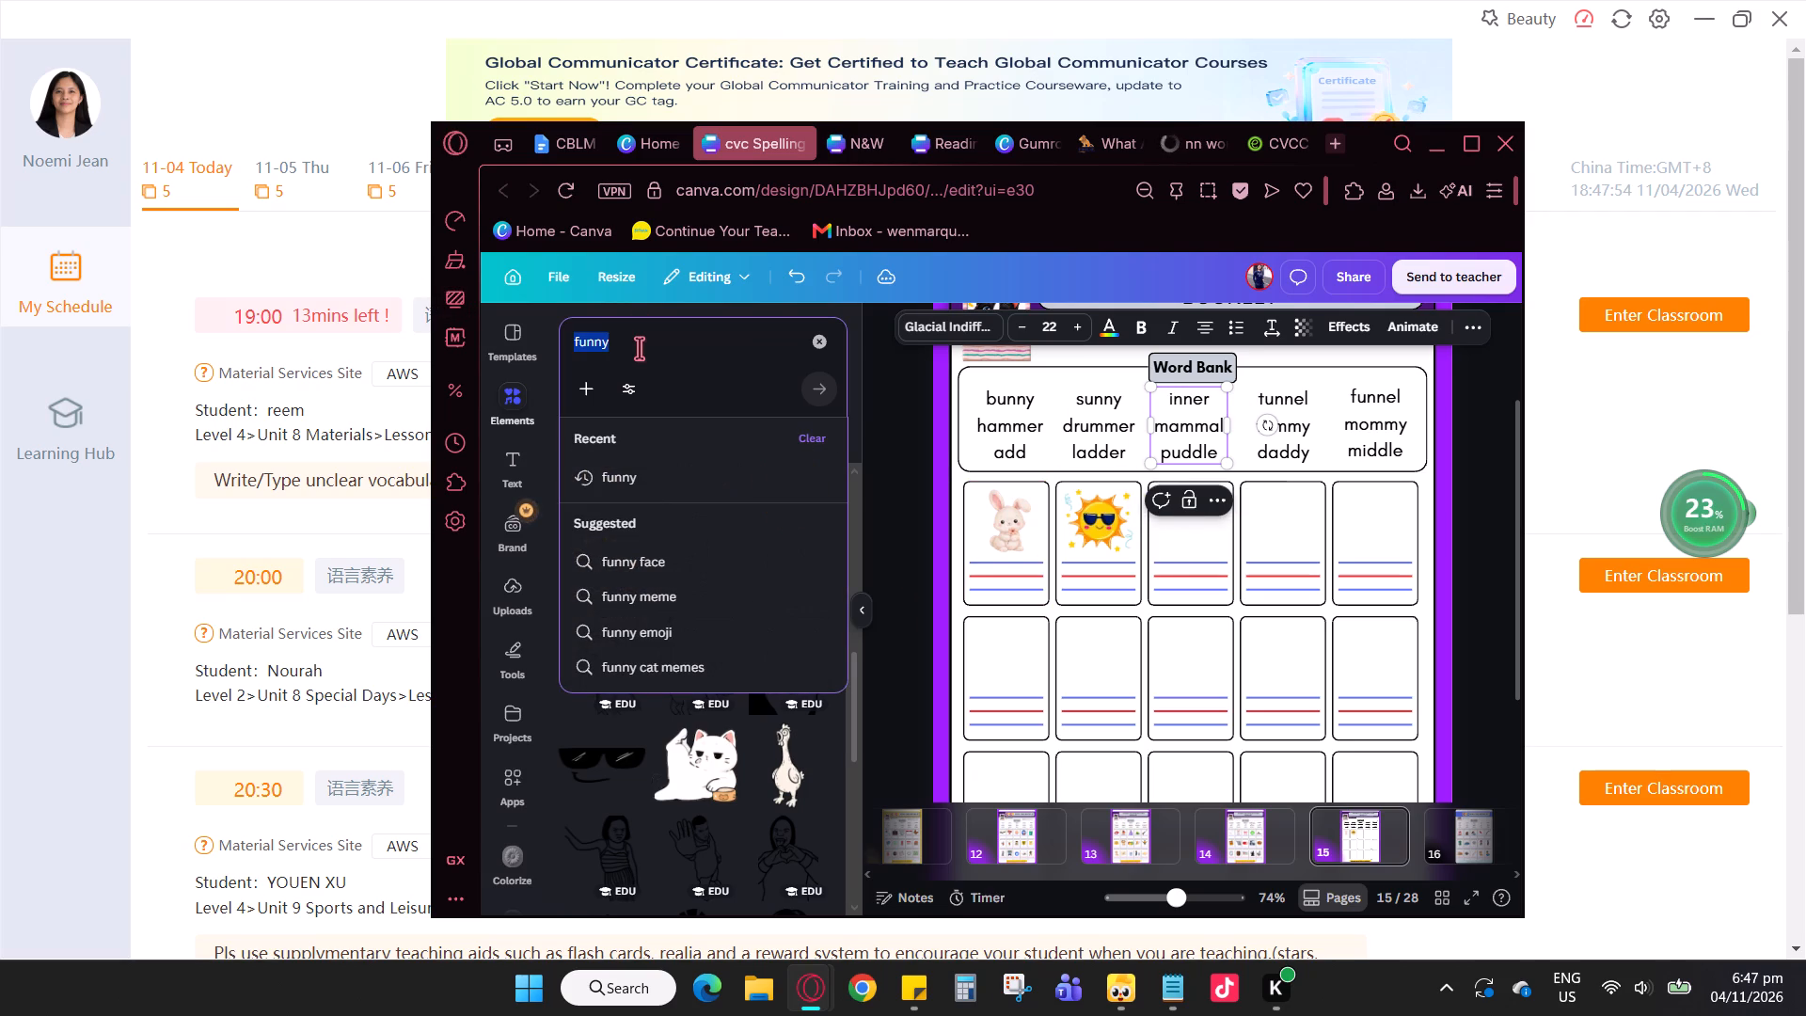
{"action": "type", "text": "inner"}
{"action": "key", "text": "Return"}
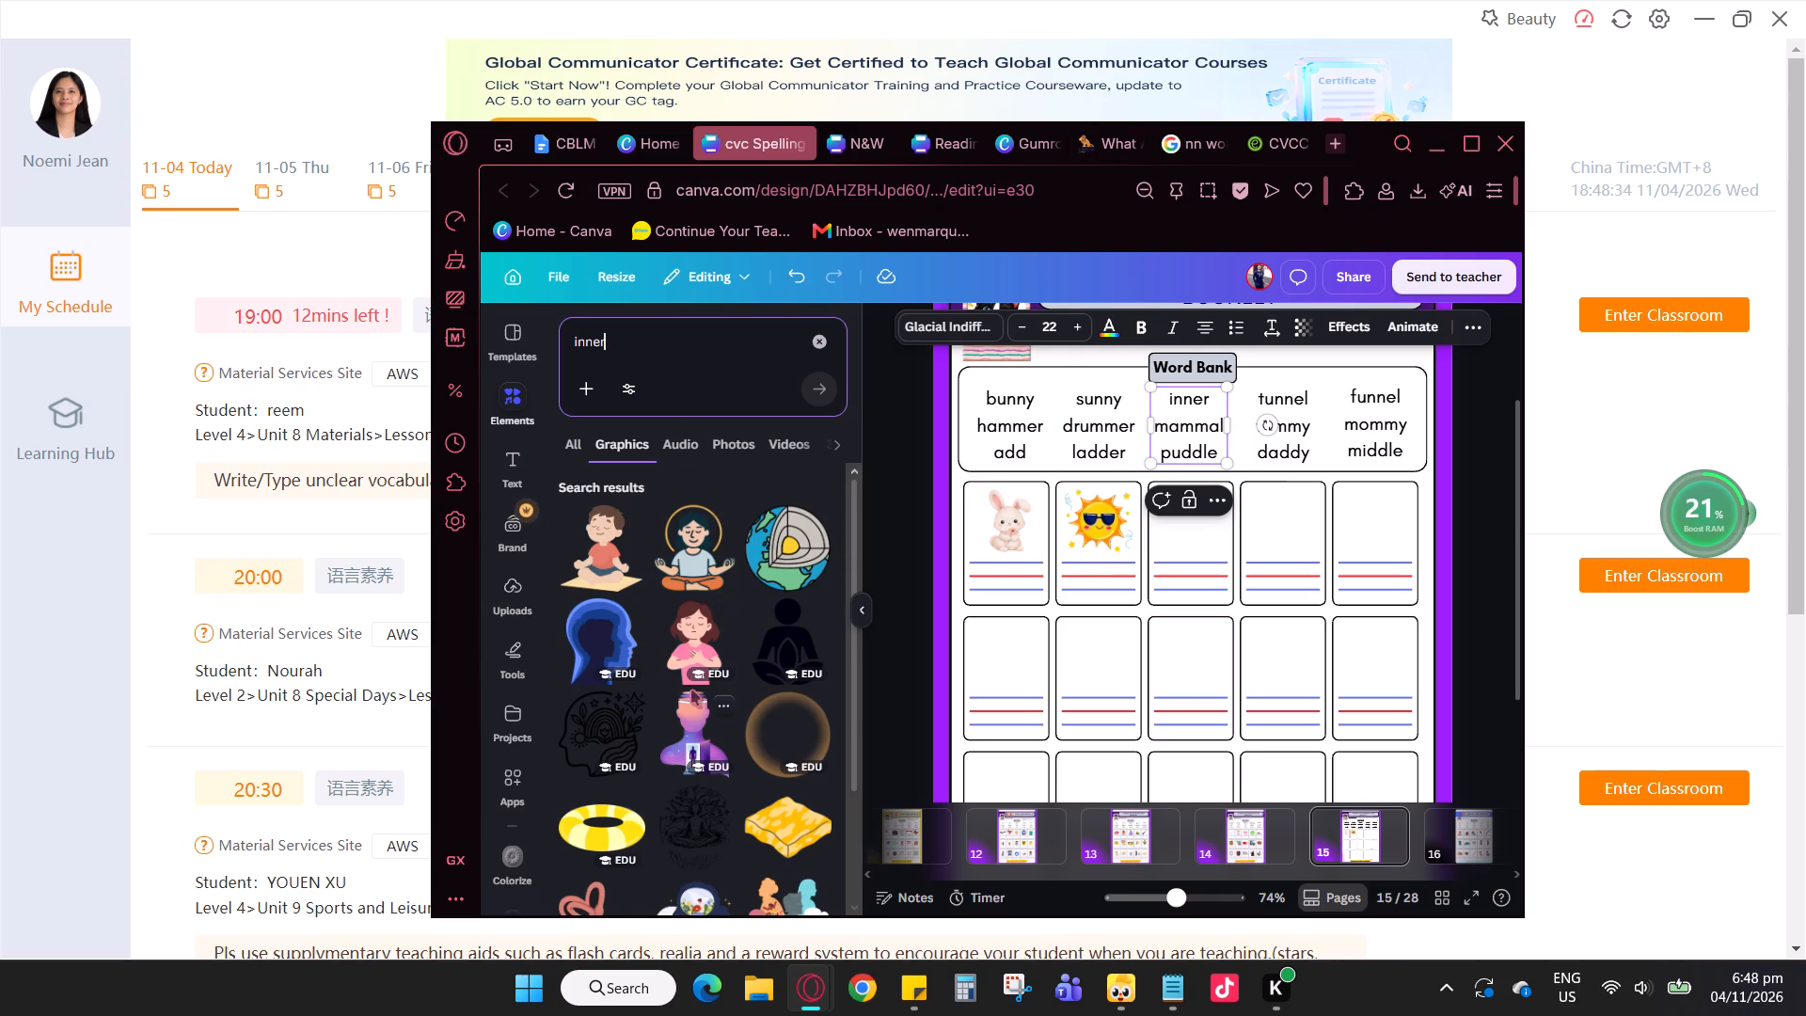
{"action": "scroll", "coordinate": [638, 689], "scroll_direction": "down", "scroll_amount": 1}
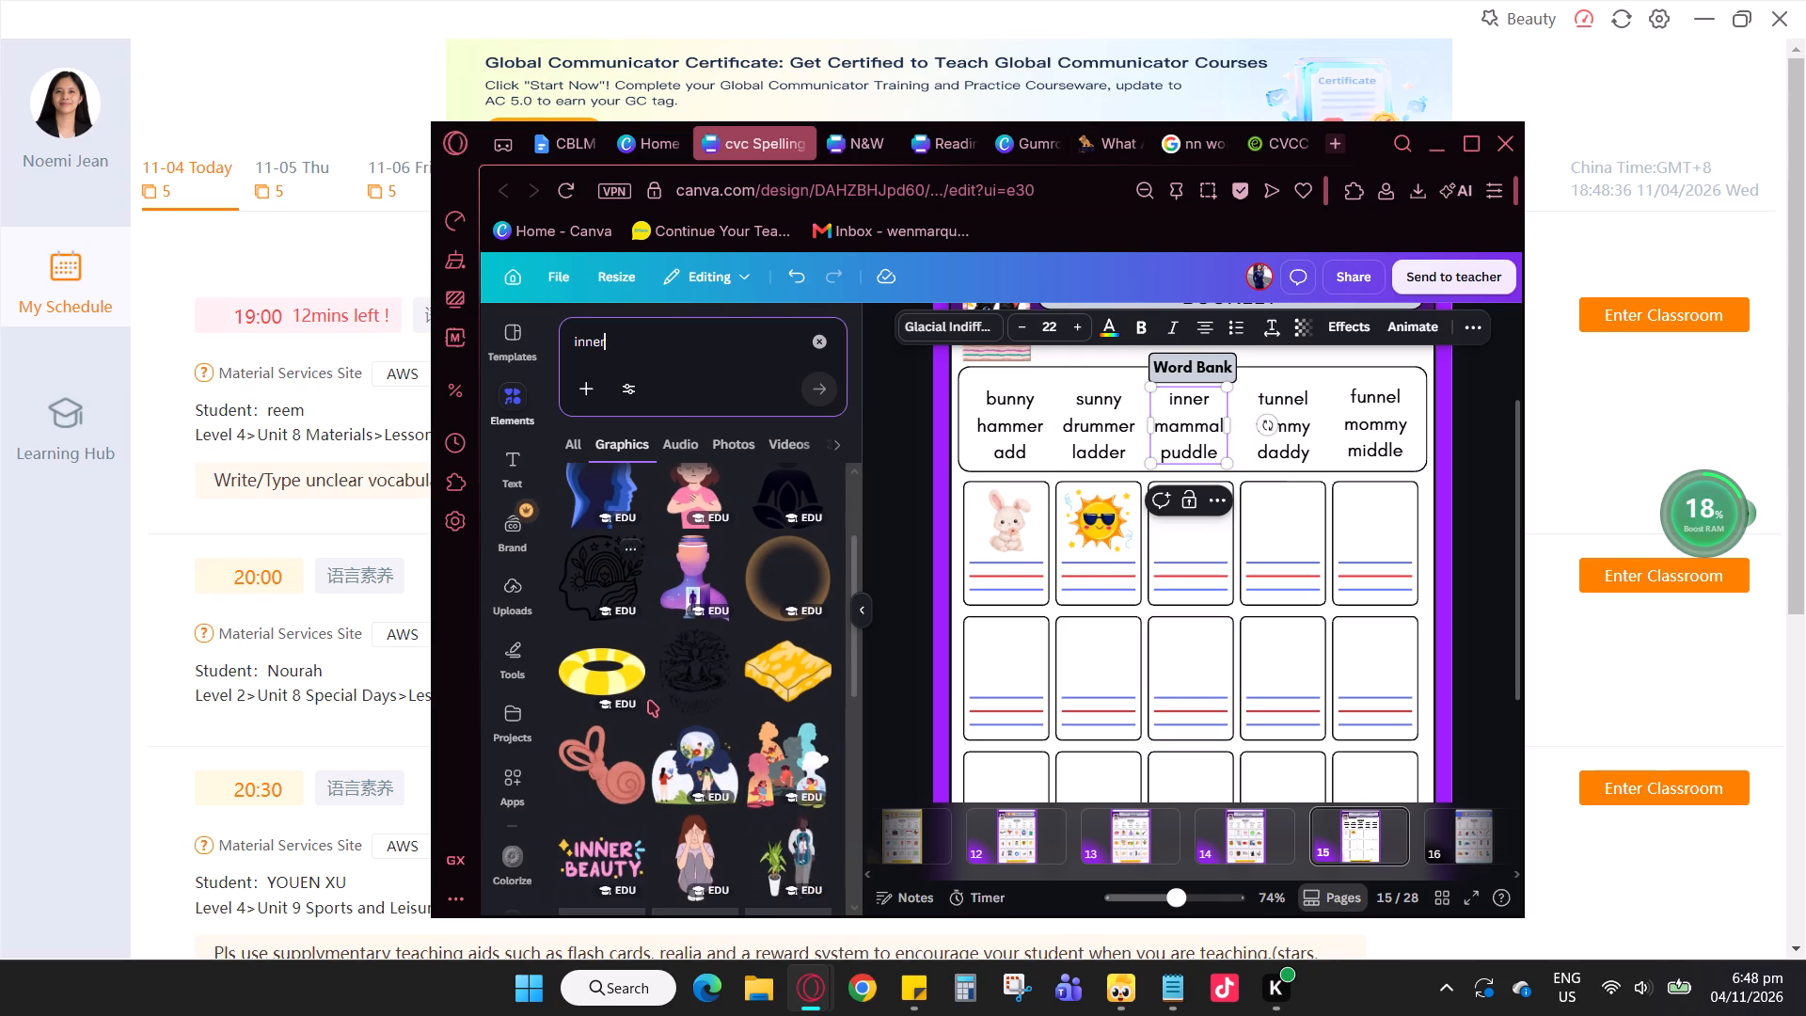
{"action": "scroll", "coordinate": [649, 700], "scroll_direction": "down", "scroll_amount": 1}
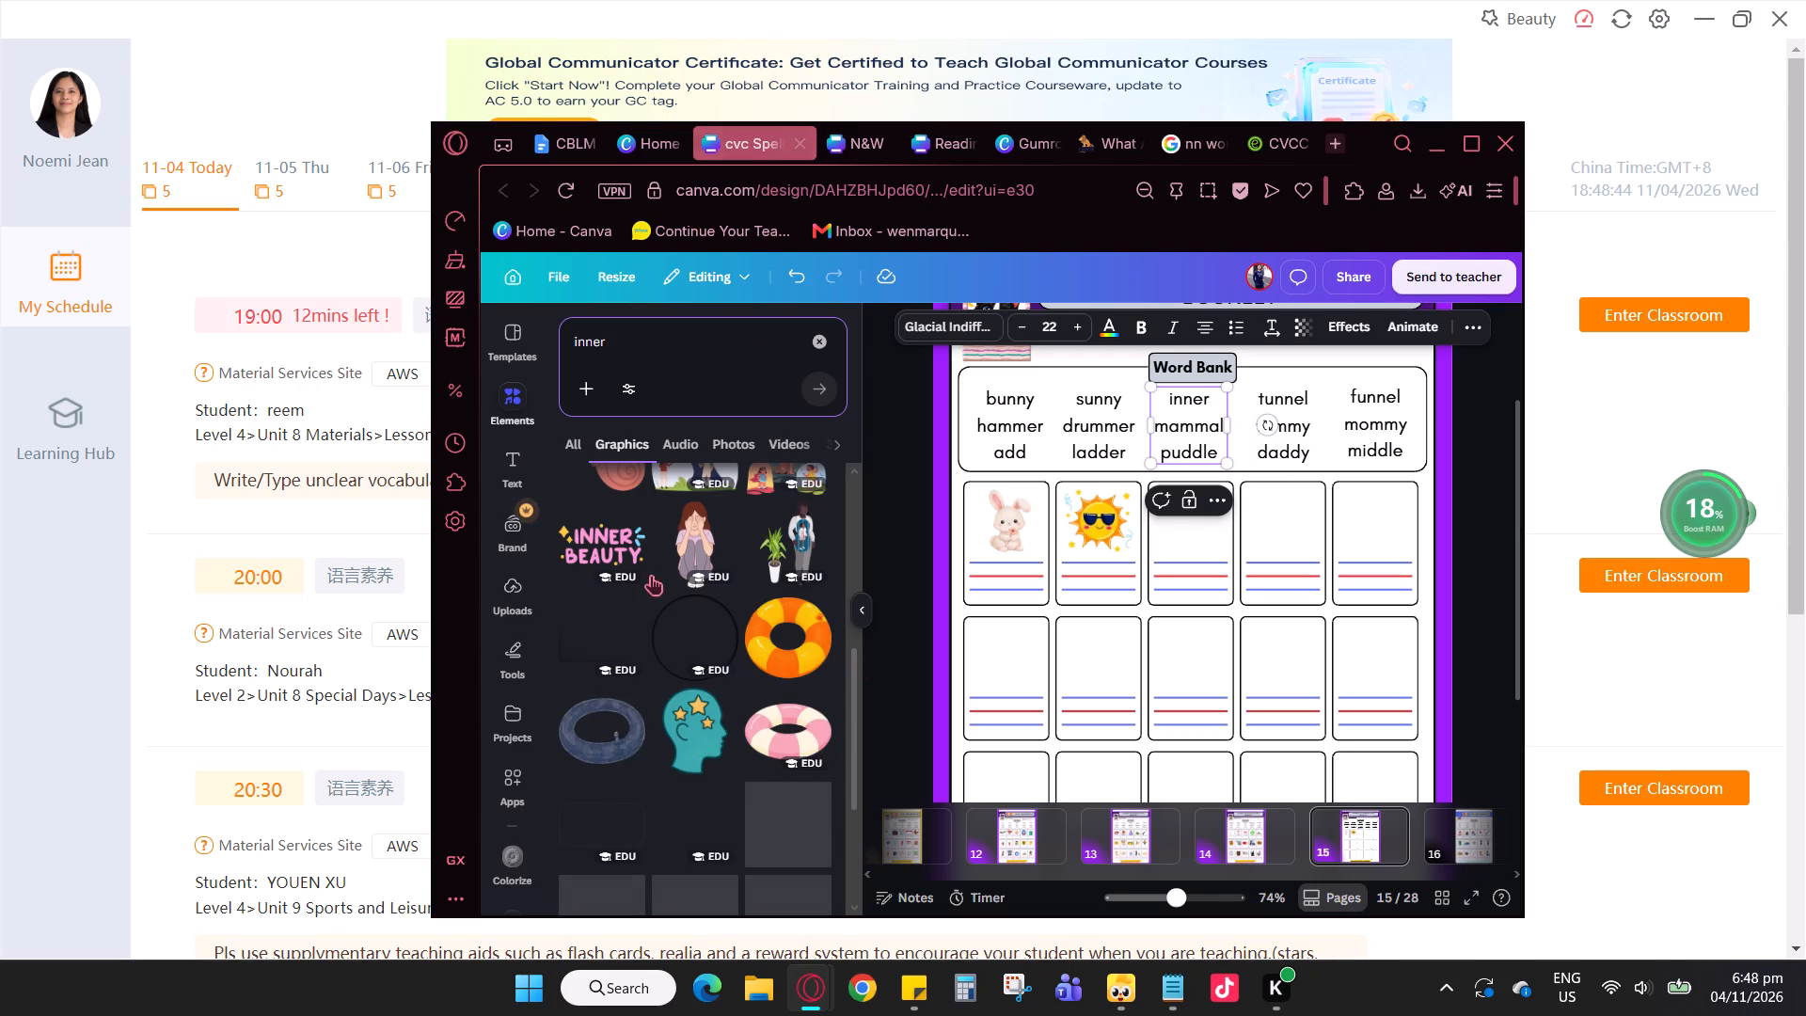
{"action": "scroll", "coordinate": [590, 711], "scroll_direction": "down", "scroll_amount": 1}
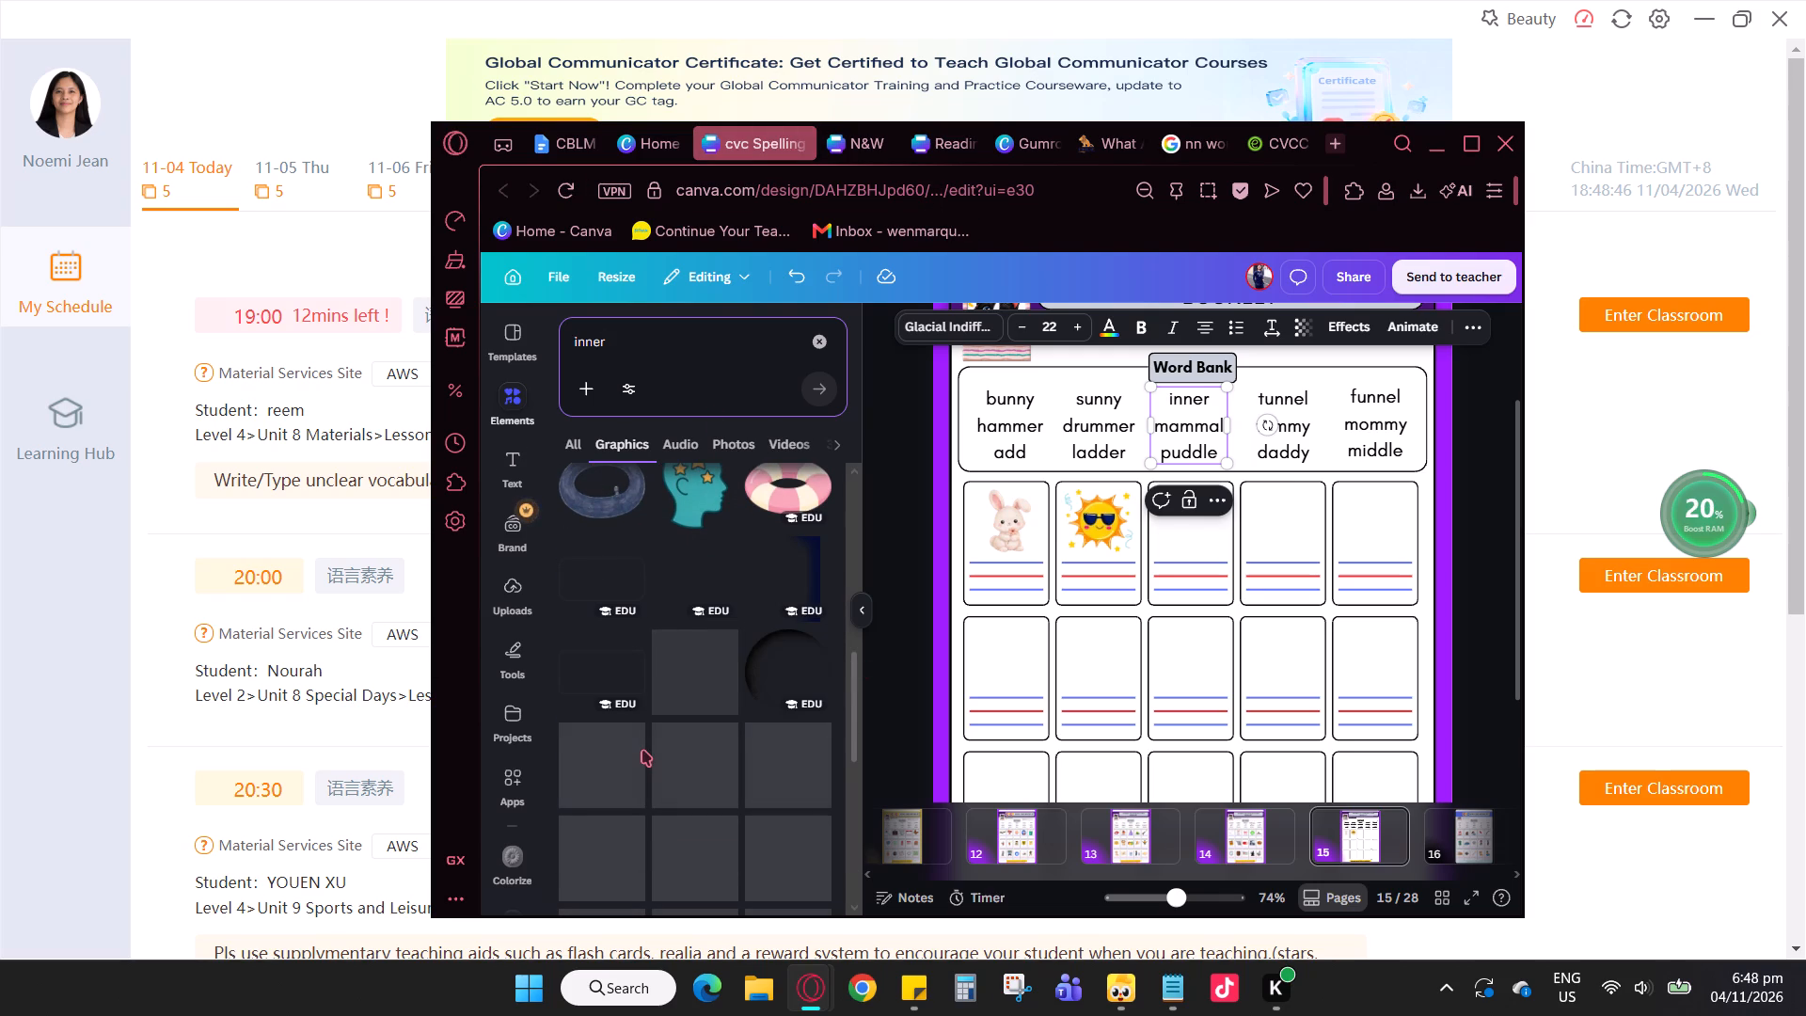
{"action": "scroll", "coordinate": [642, 750], "scroll_direction": "up", "scroll_amount": 2}
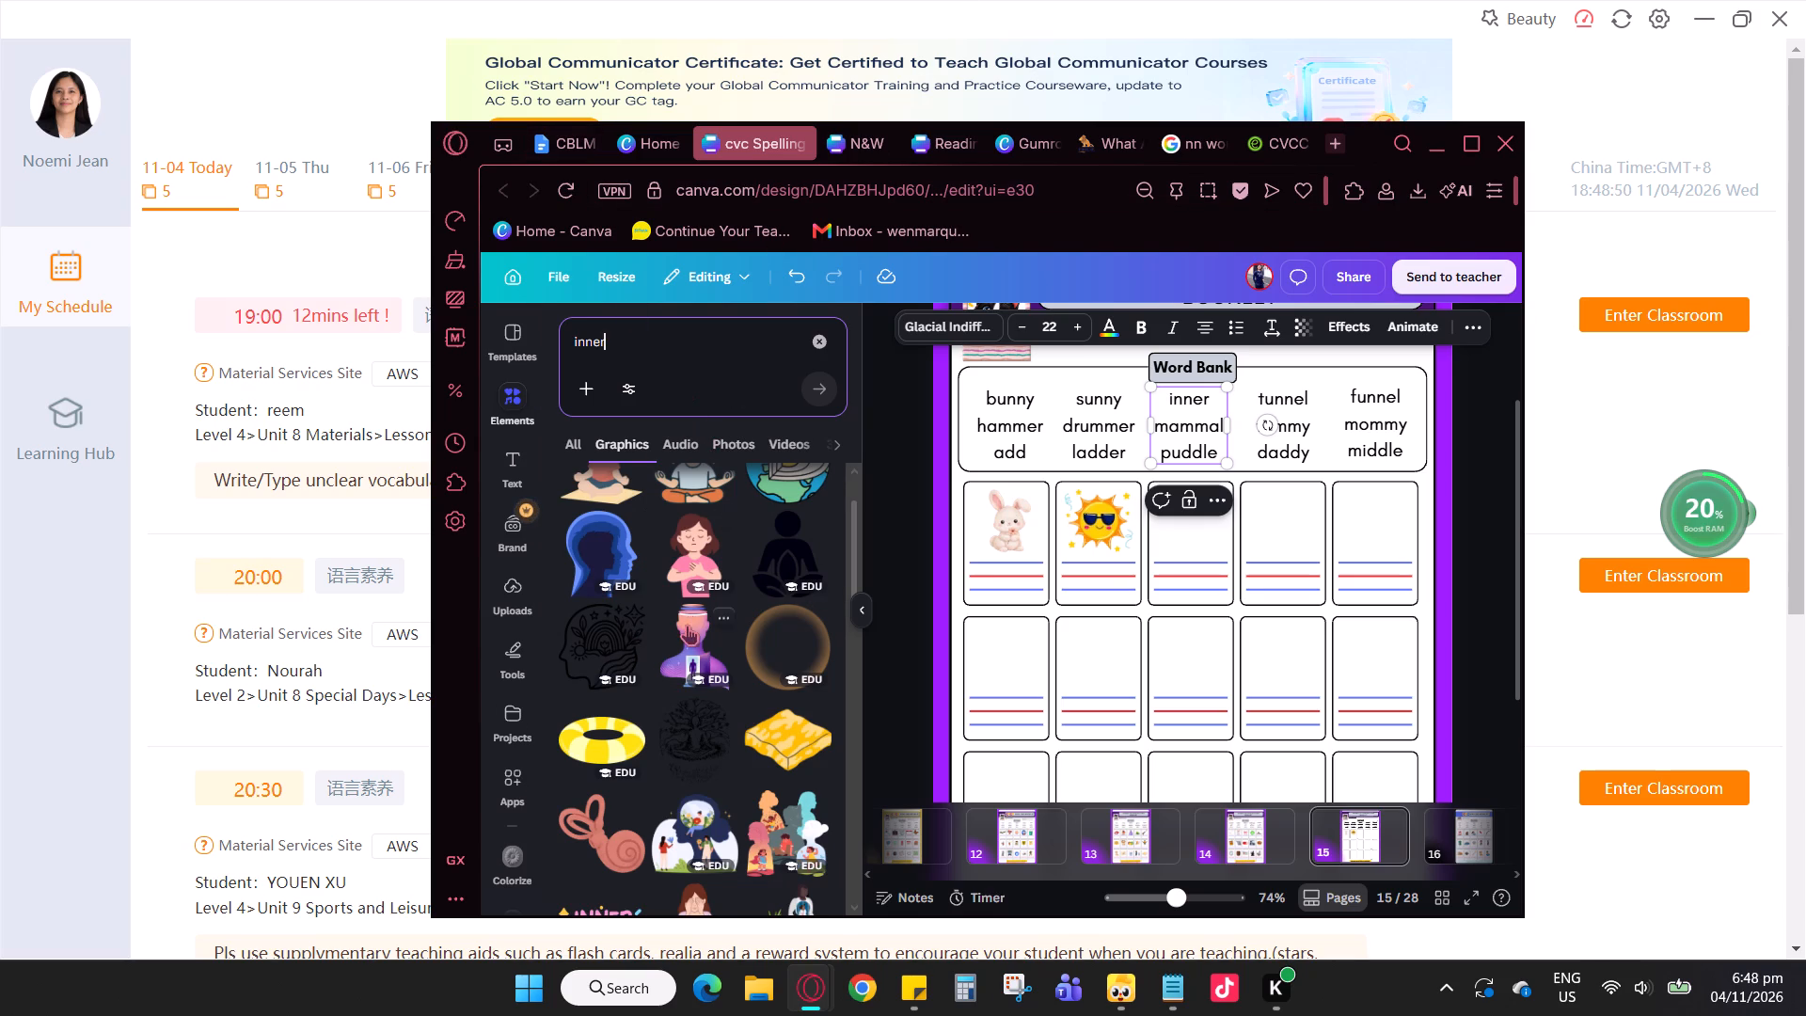
{"action": "scroll", "coordinate": [687, 625], "scroll_direction": "up", "scroll_amount": 1}
{"action": "scroll", "coordinate": [687, 629], "scroll_direction": "down", "scroll_amount": 1}
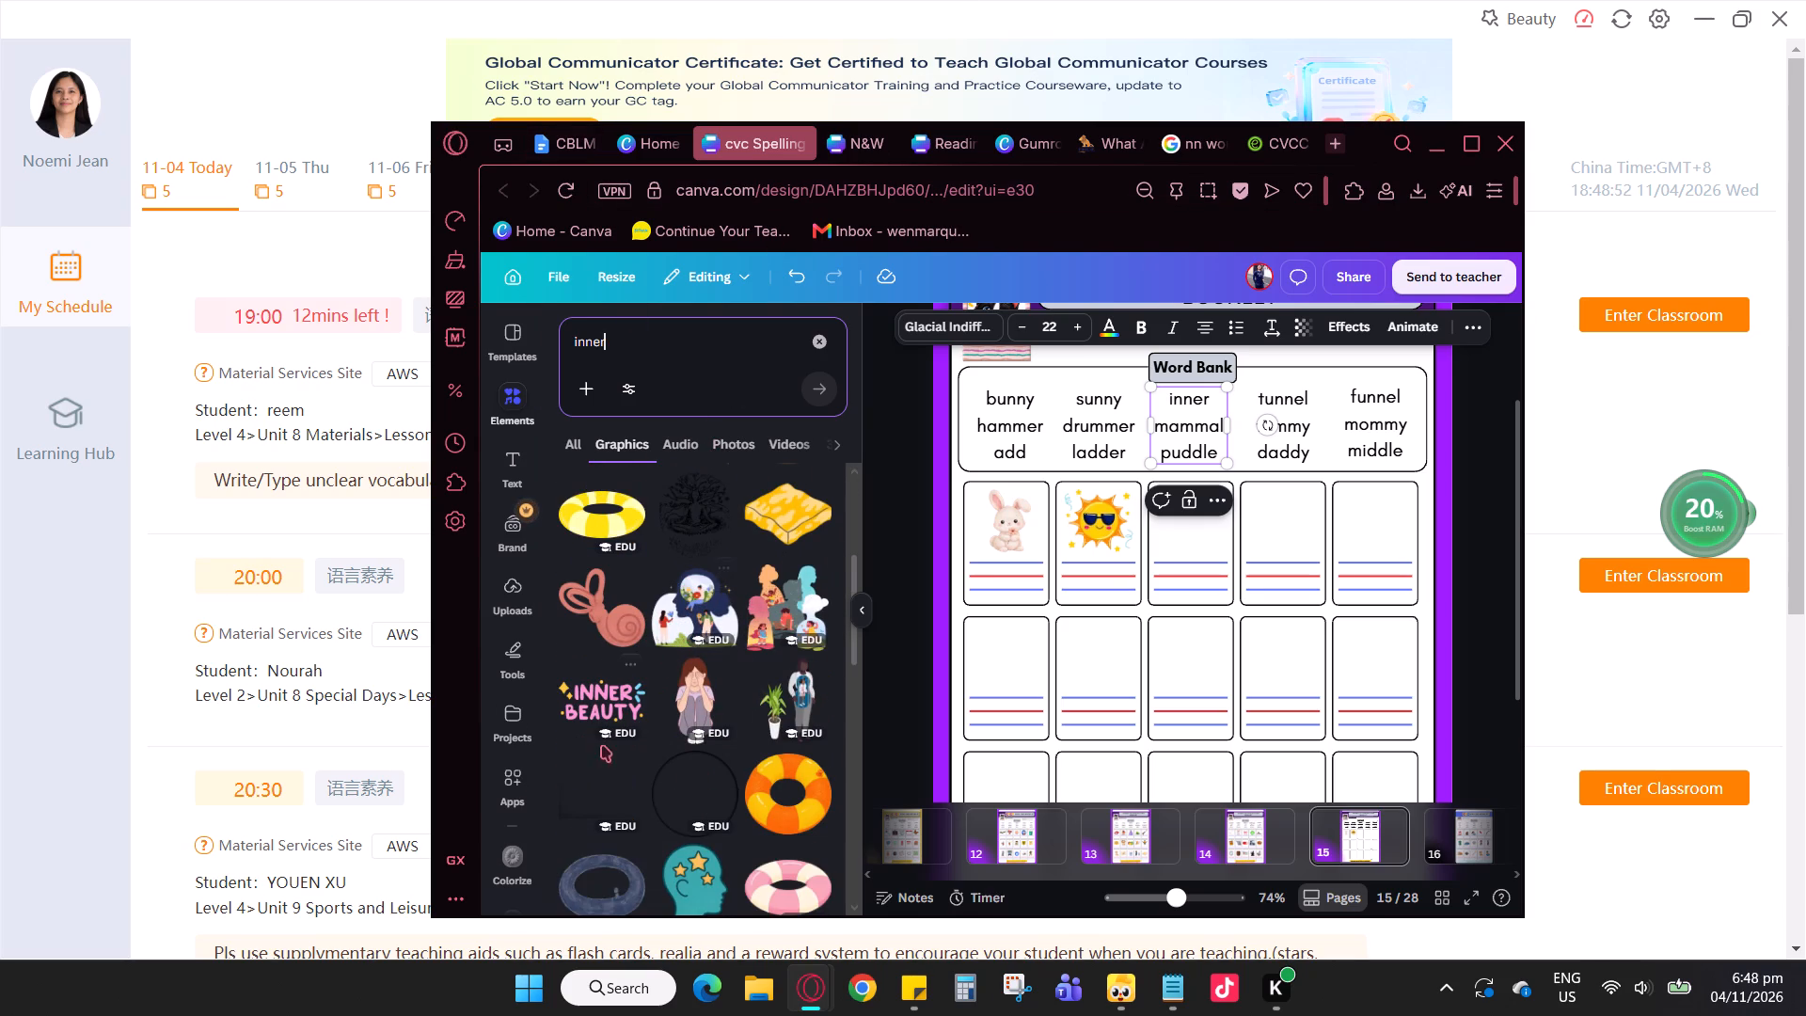
{"action": "left_click", "coordinate": [597, 694]}
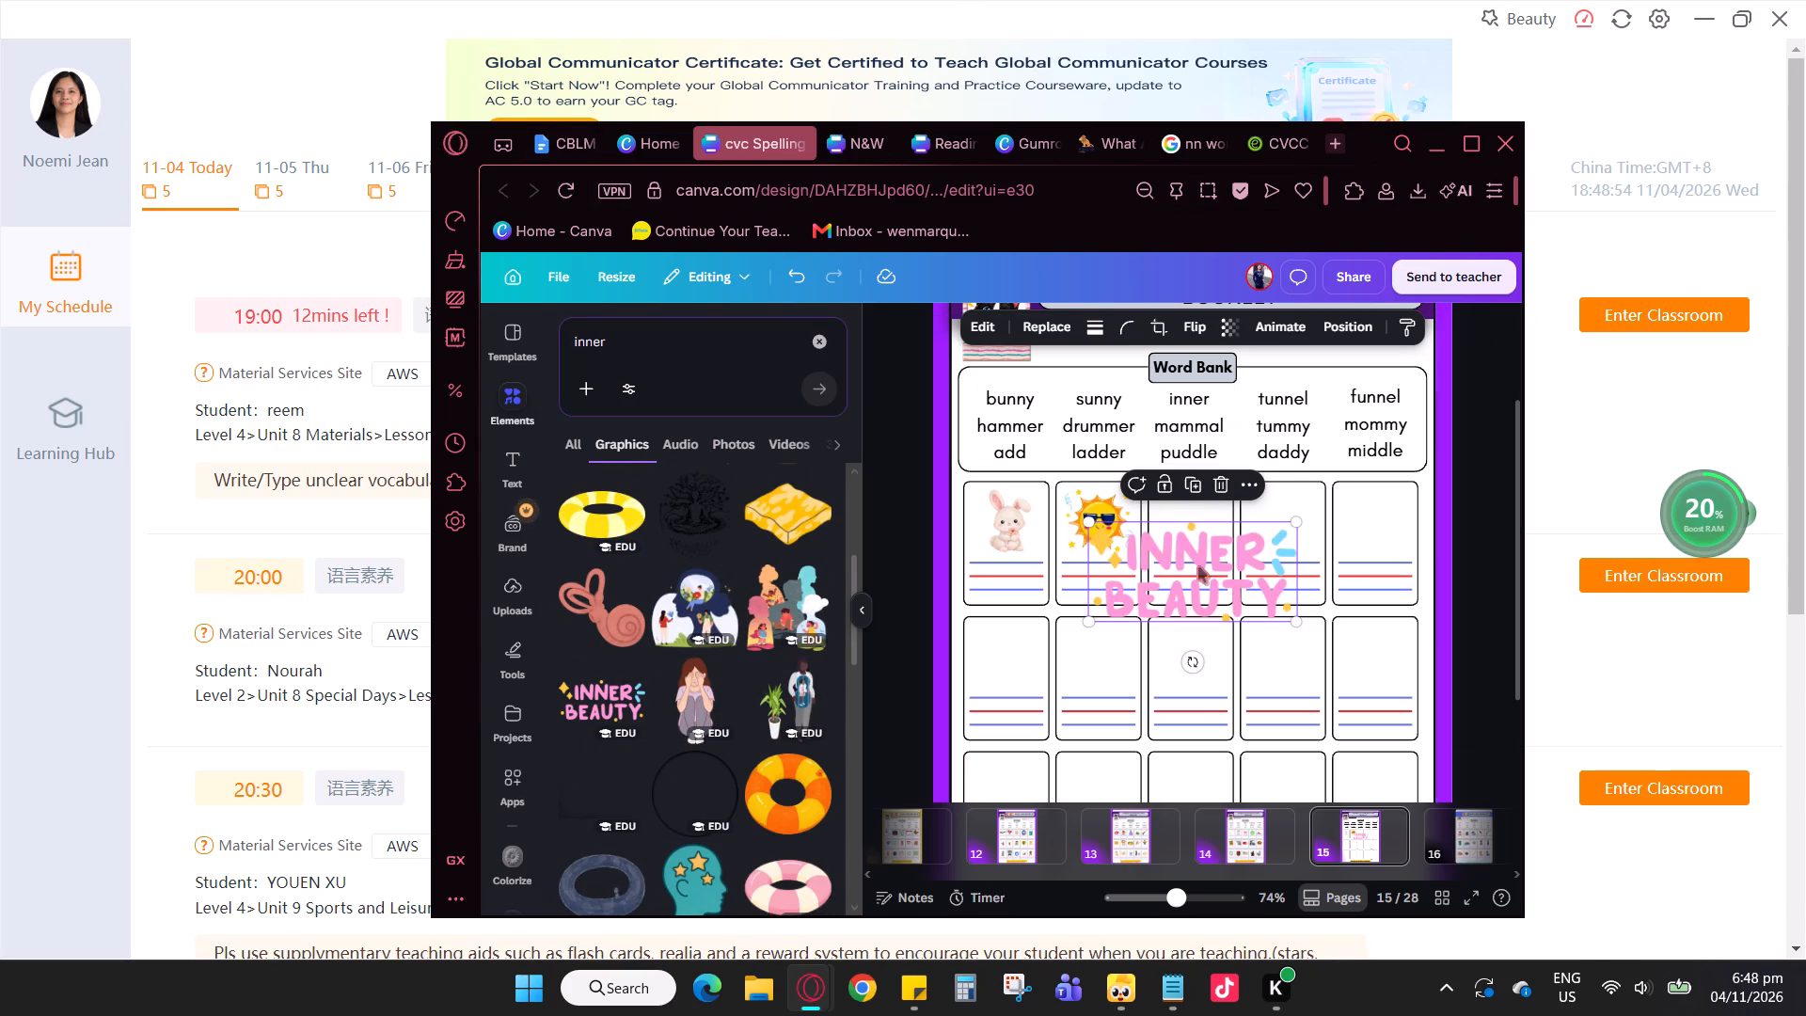
Shrink the "Inner Beauty" graphic to about 2.8 by 1.4 and position it above the writing lines in the first row's third box.
{"action": "left_click_drag", "start_coordinate": [1198, 566], "coordinate": [1261, 535]}
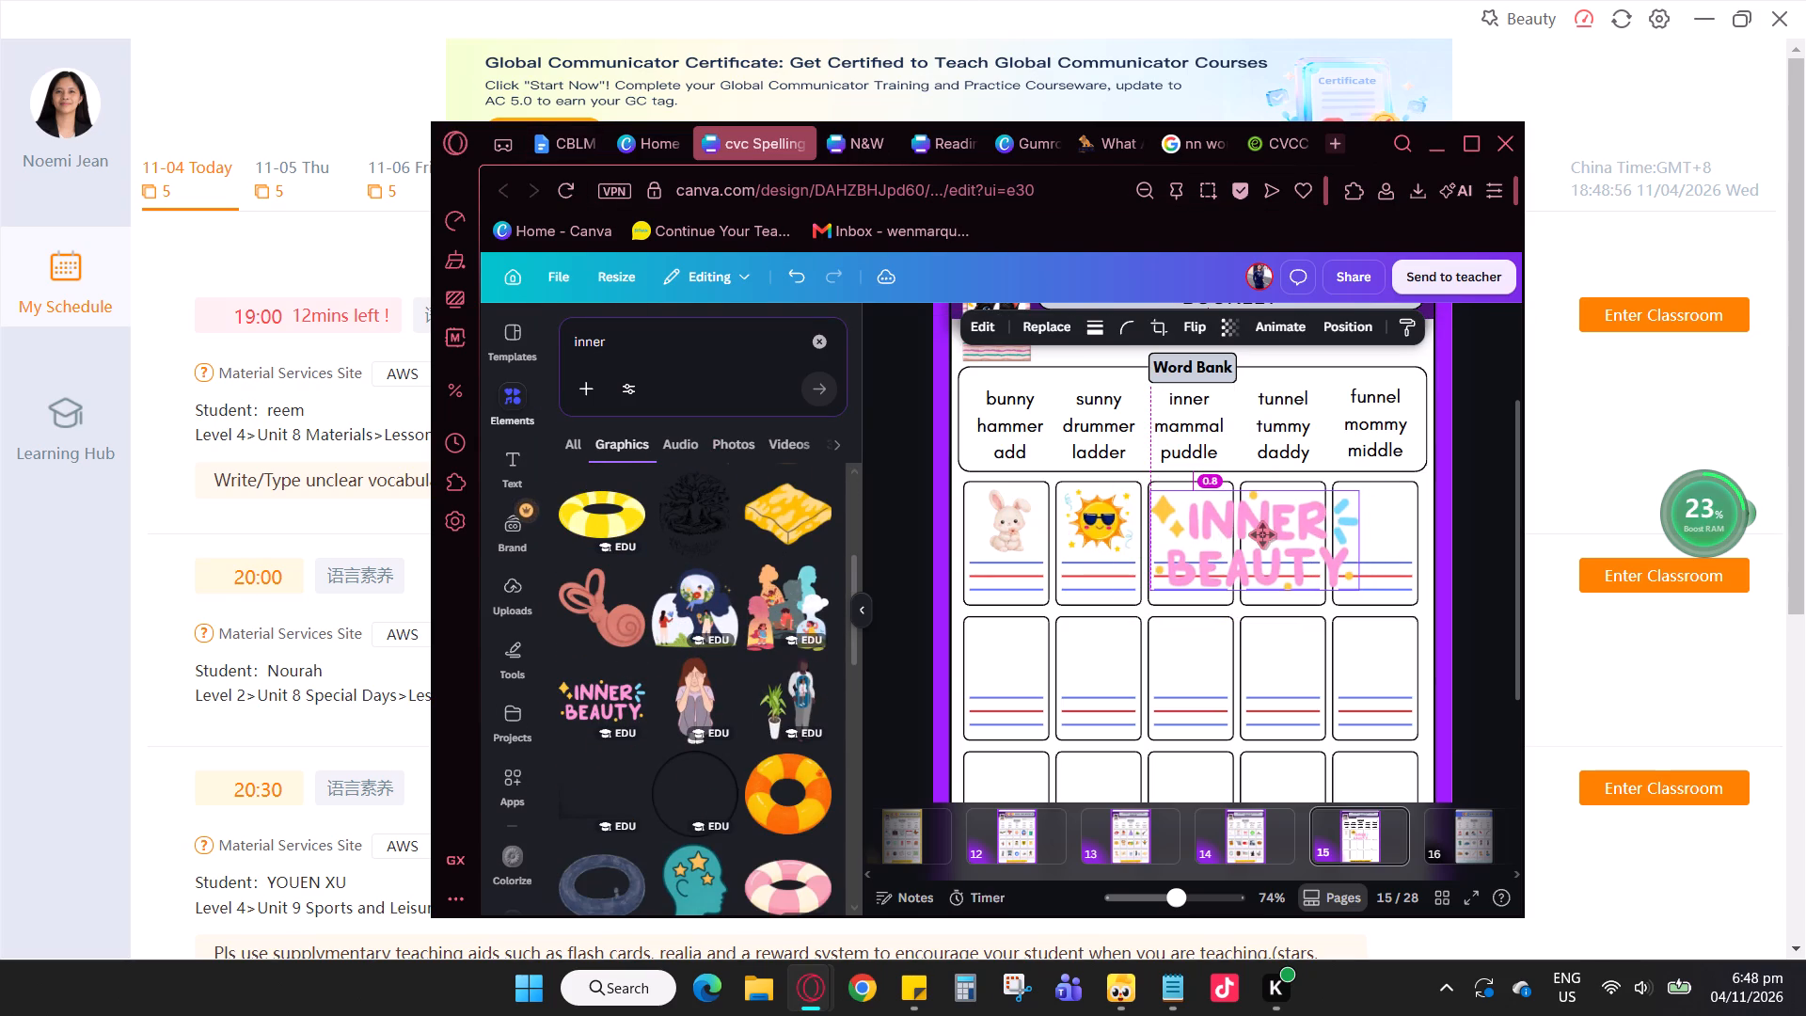
{"action": "left_click_drag", "start_coordinate": [1261, 535], "coordinate": [1269, 535]}
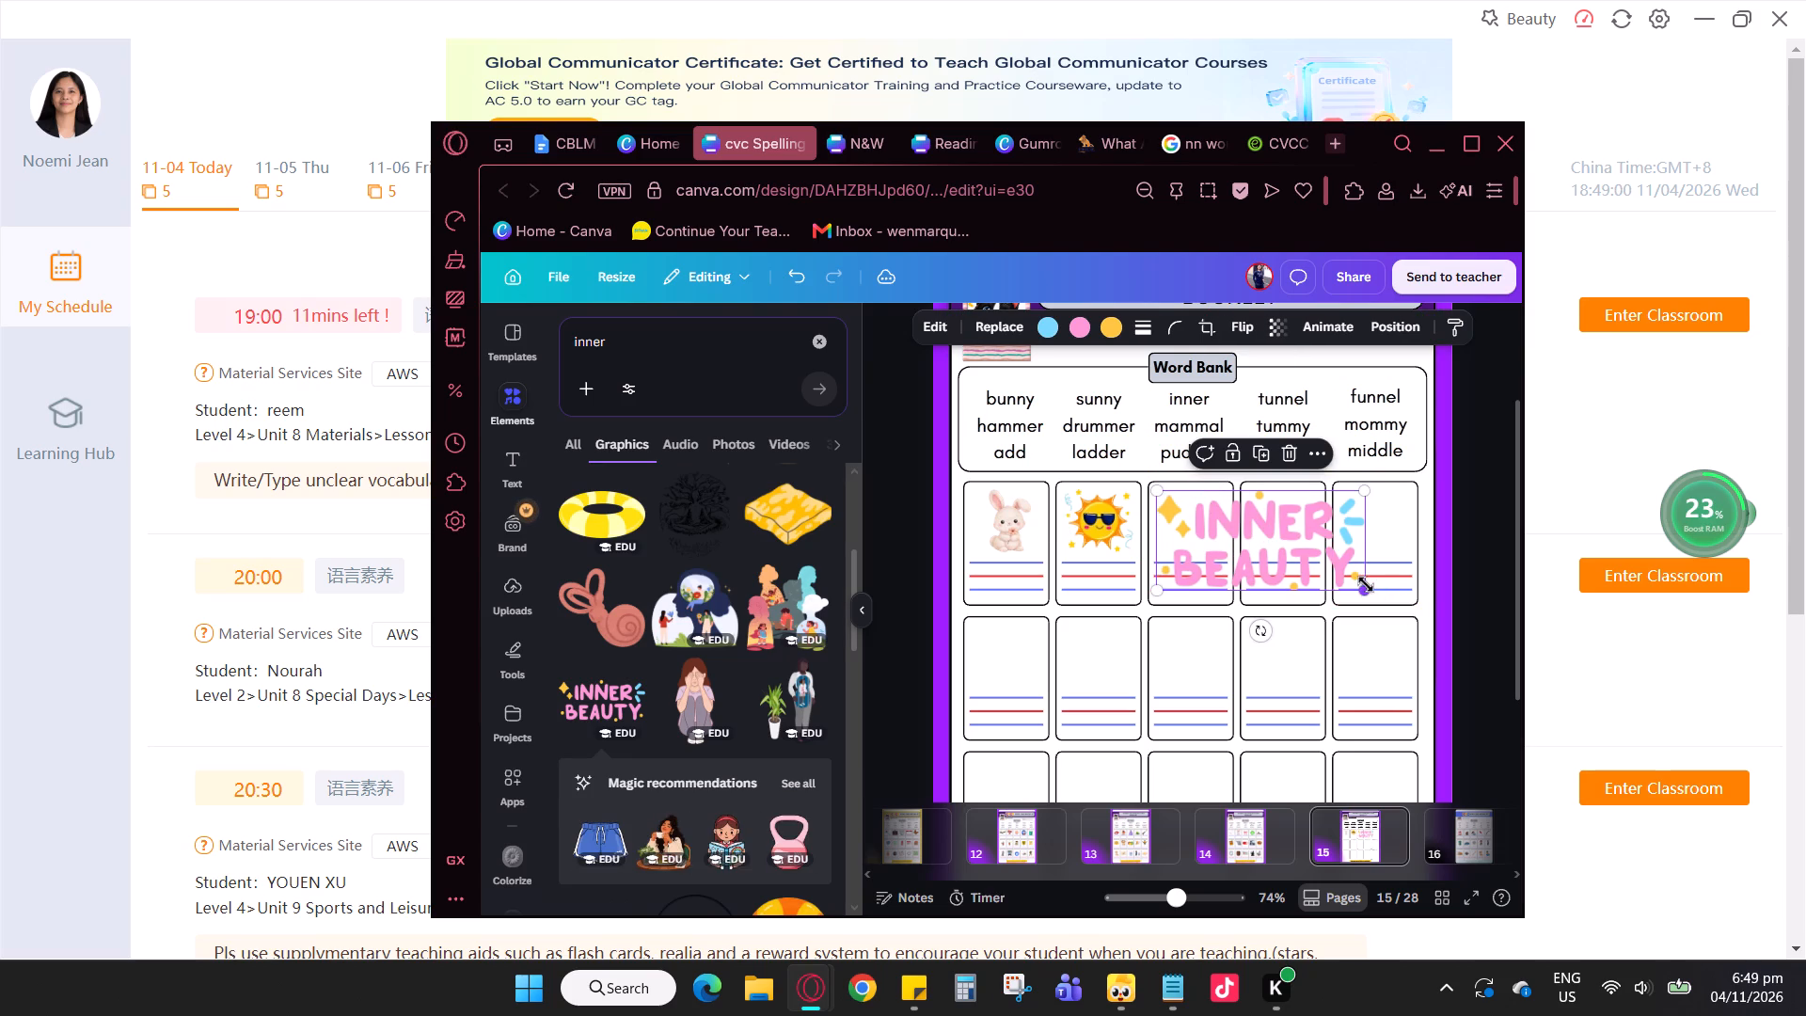
{"action": "left_click_drag", "start_coordinate": [1365, 583], "coordinate": [1223, 519]}
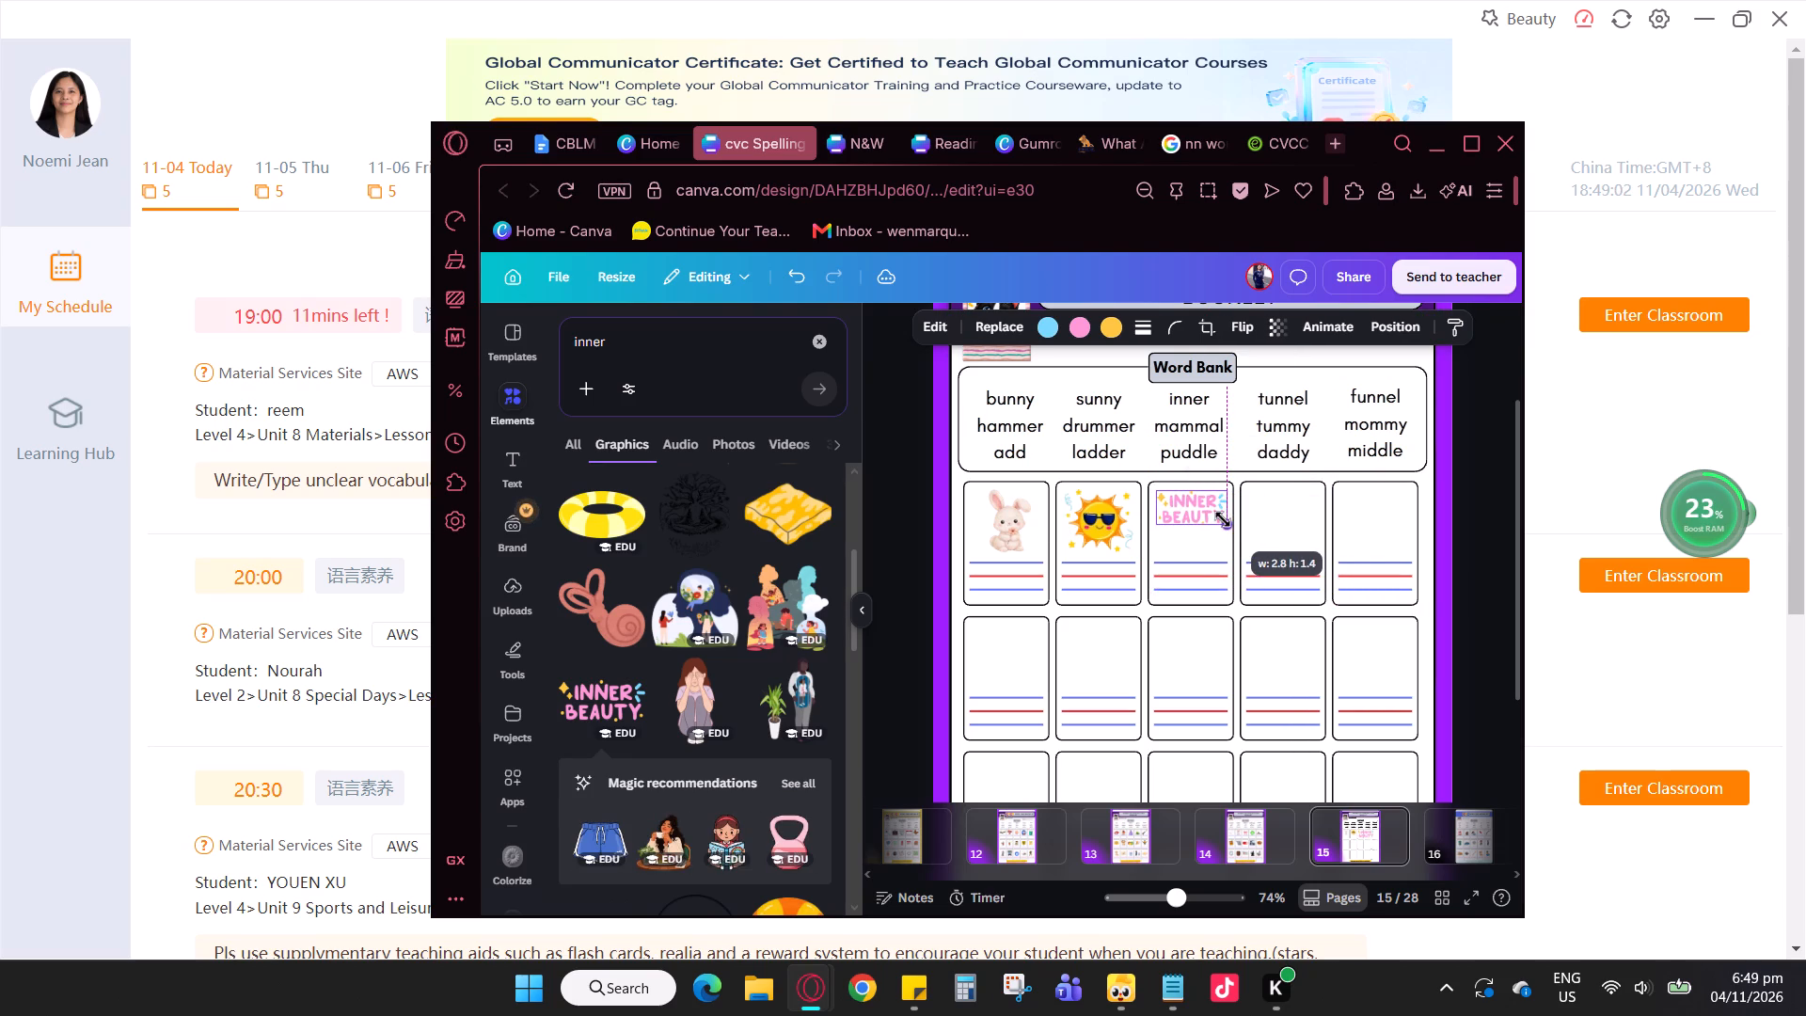
{"action": "key", "text": "Down"}
{"action": "key", "text": "Down"}
{"action": "key", "text": "Down"}
{"action": "key", "text": "Down"}
{"action": "key", "text": "Down"}
{"action": "key", "text": "Down"}
{"action": "key", "text": "Down"}
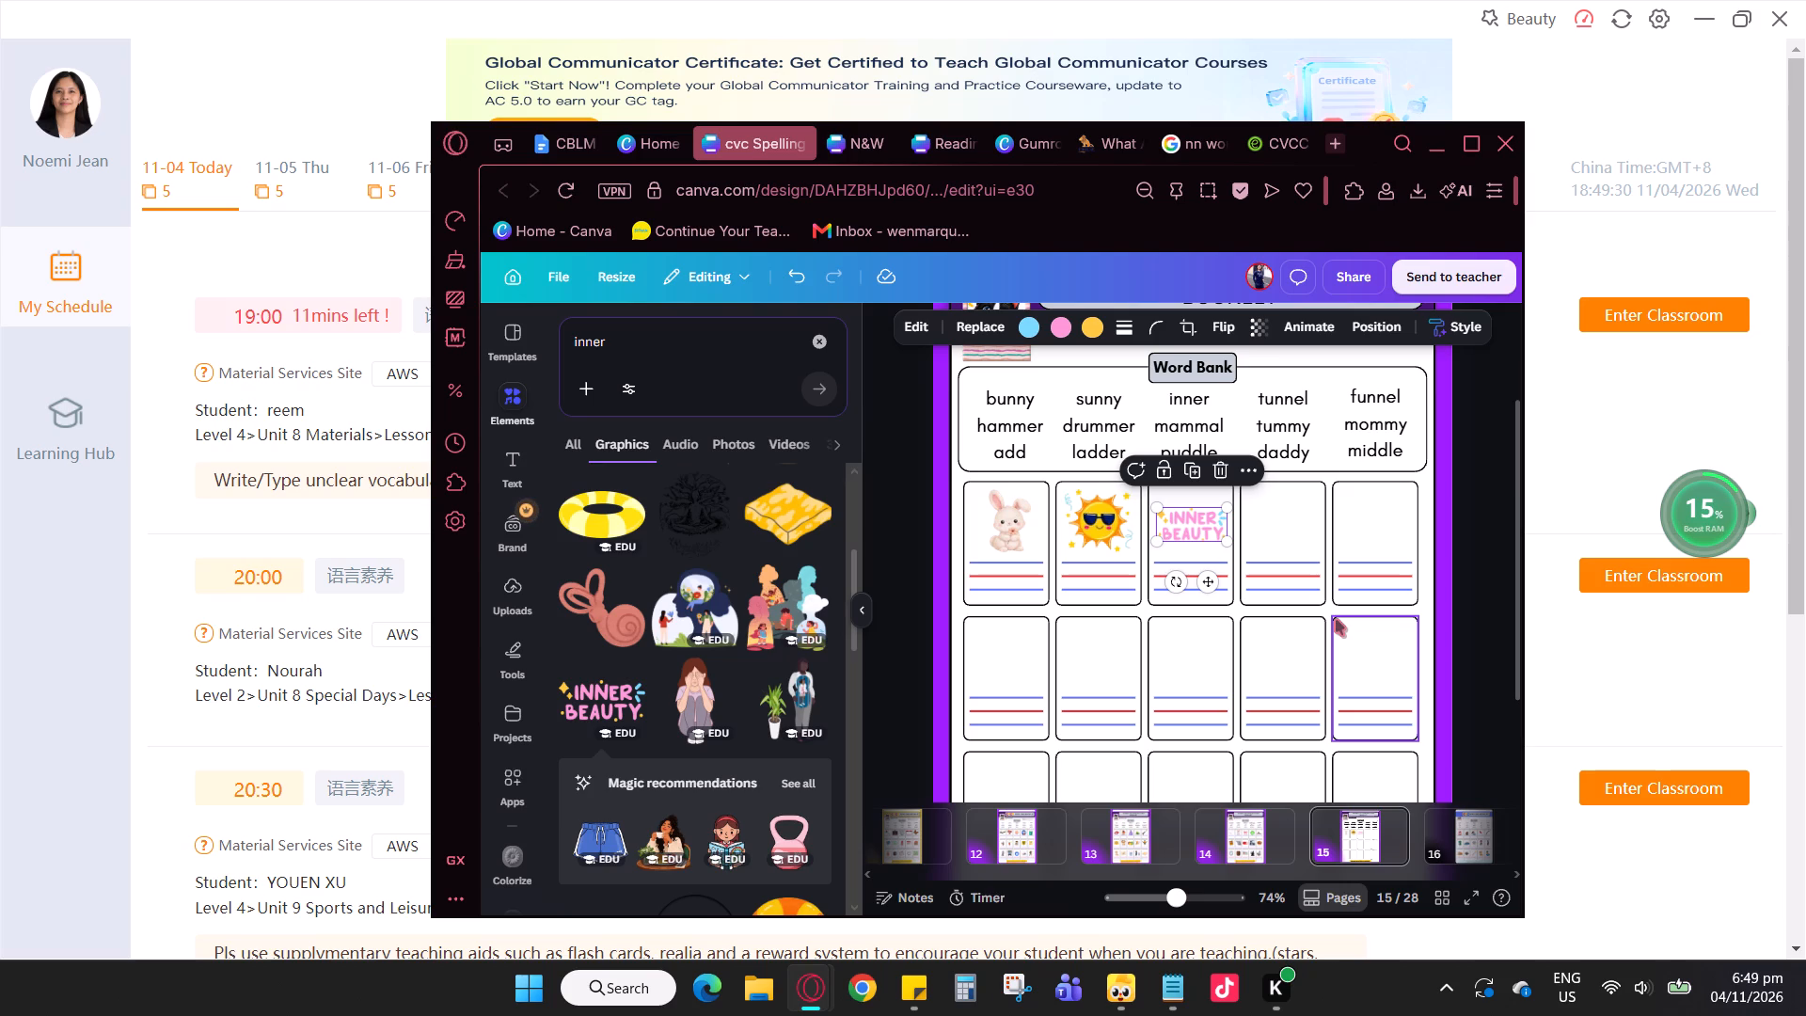
Search the graphics for "tunnel" and insert the grey stone road tunnel with yellow lines on page 15.
{"action": "left_click", "coordinate": [714, 329]}
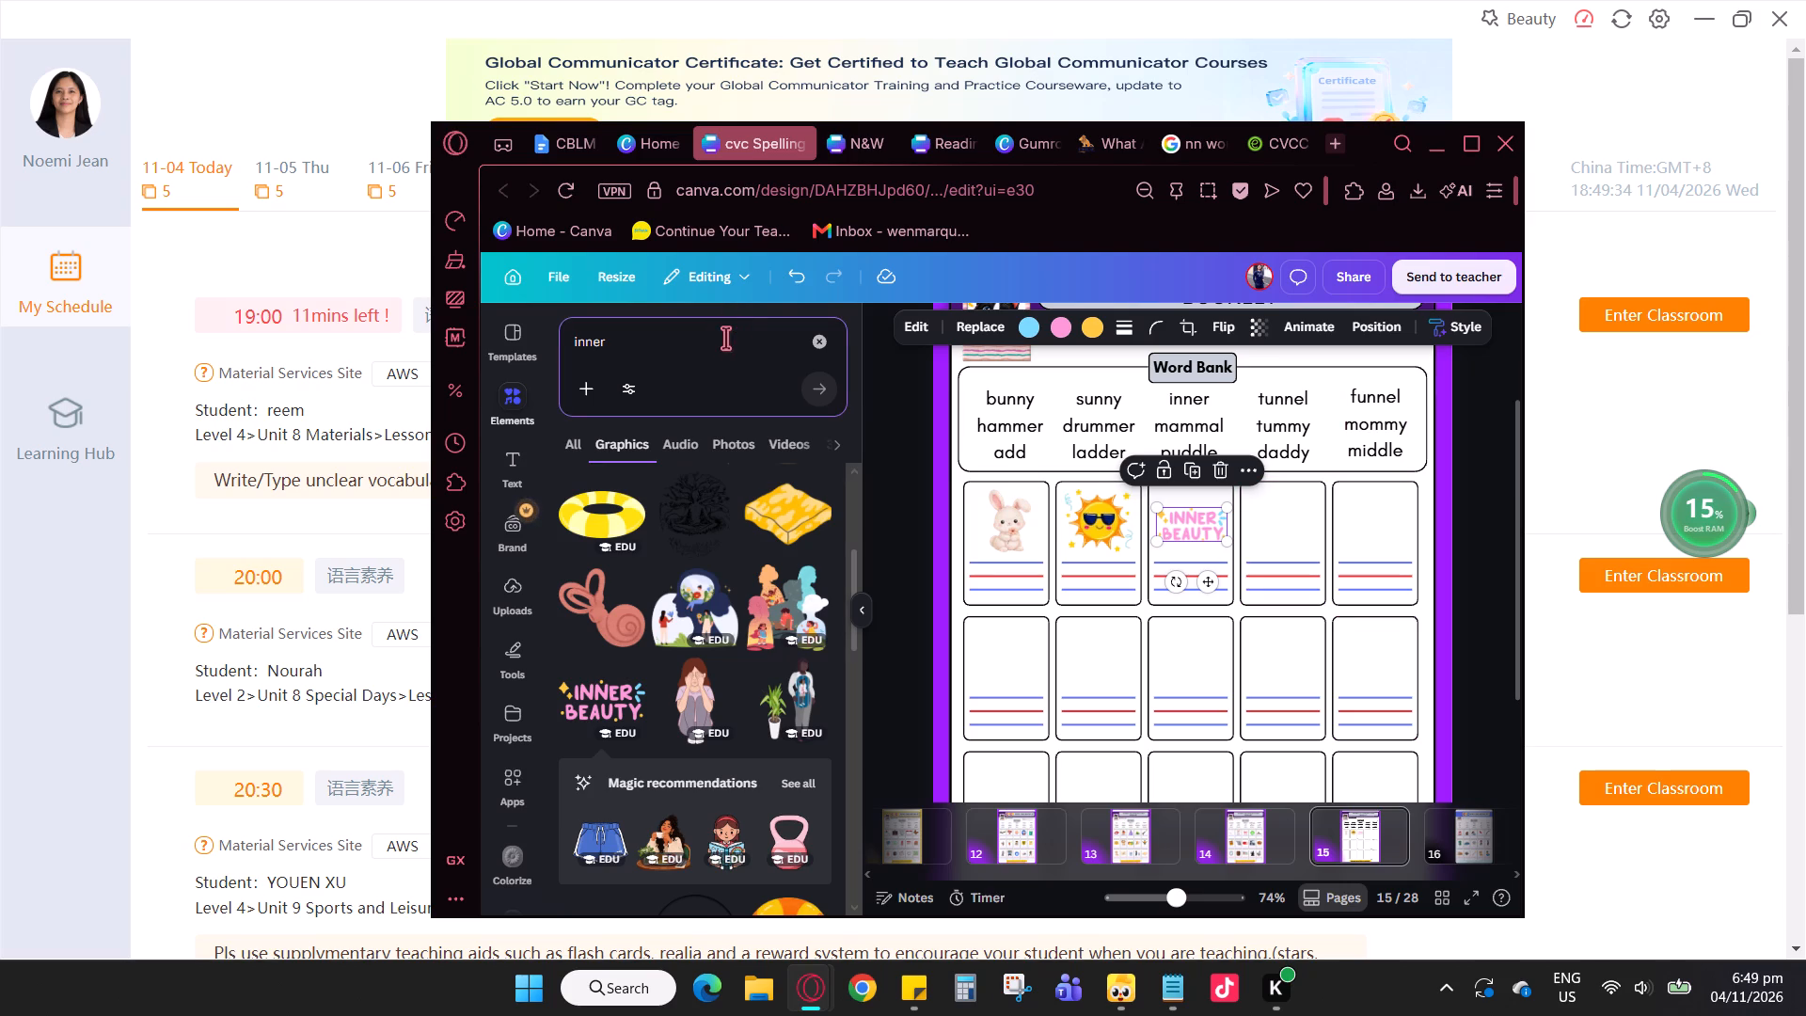
{"action": "left_click", "coordinate": [721, 336]}
{"action": "key", "text": "ctrl+a"}
{"action": "type", "text": "tunnel"}
{"action": "key", "text": "Return"}
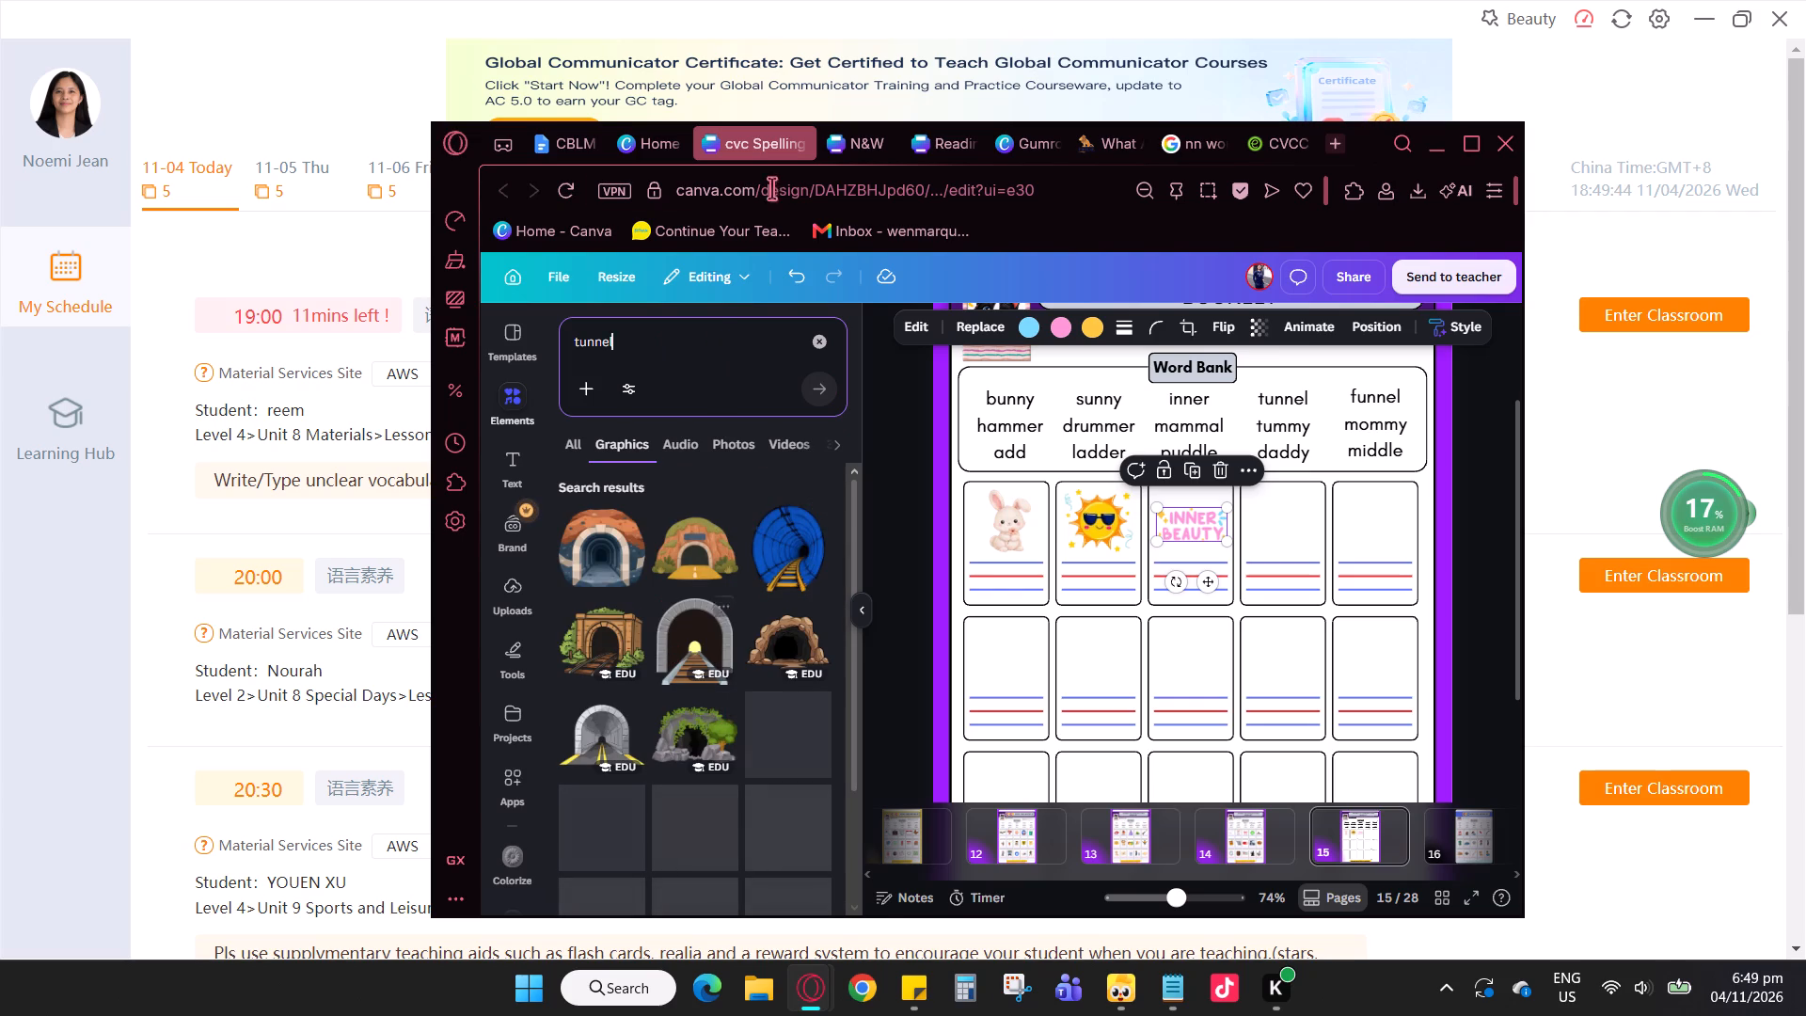
{"action": "left_click", "coordinate": [597, 738]}
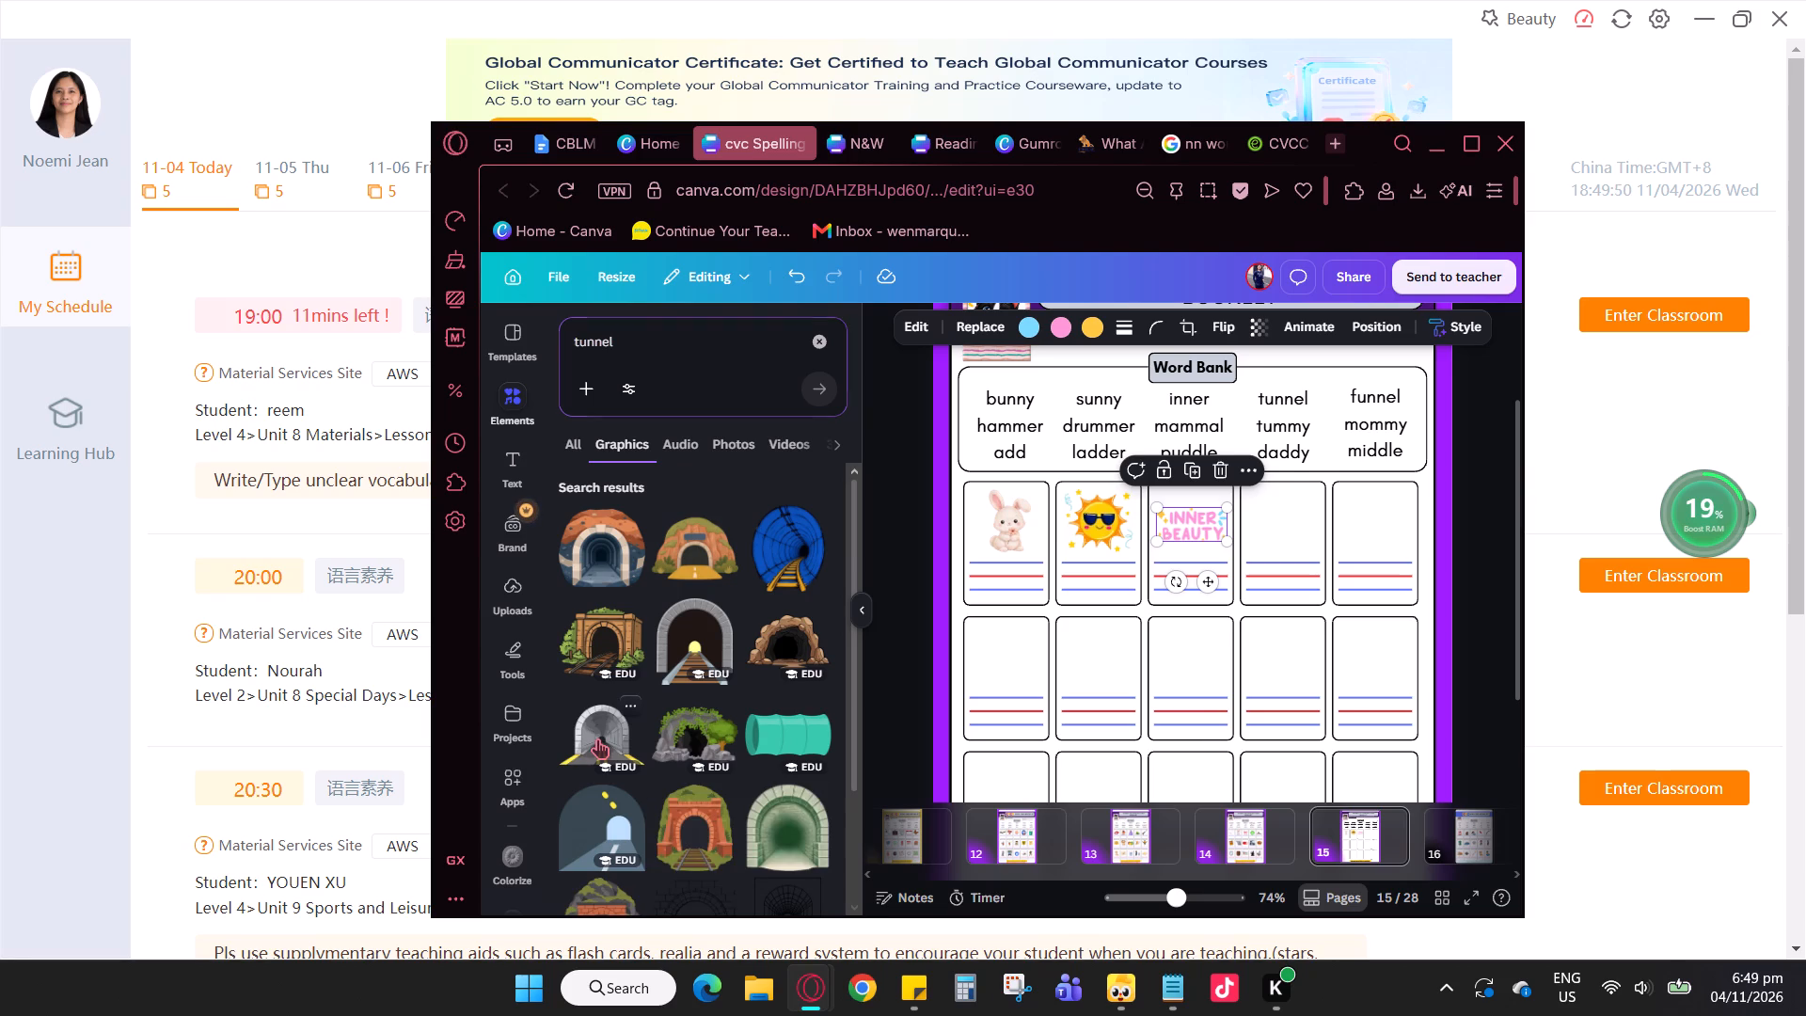
Search the graphics for "funnel".
{"action": "left_click", "coordinate": [626, 329]}
{"action": "left_click", "coordinate": [634, 343]}
{"action": "key", "text": "ctrl+a"}
{"action": "type", "text": "funnel"}
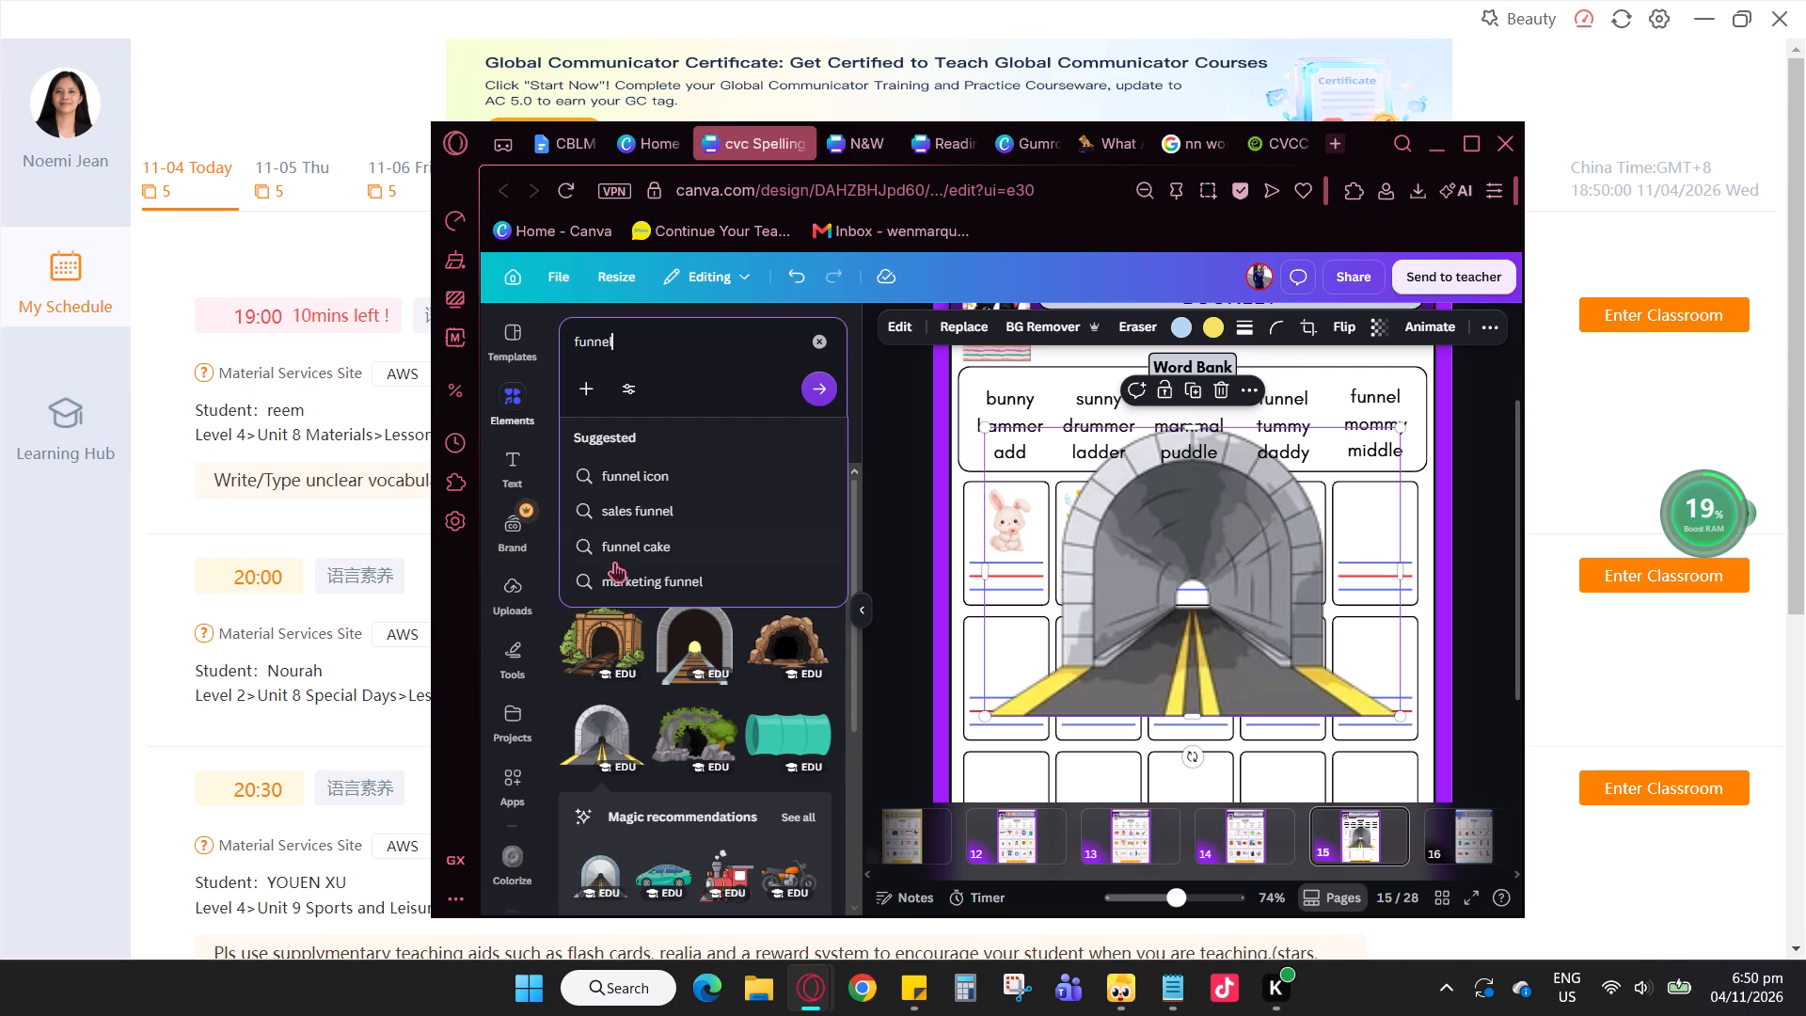
{"action": "key", "text": "Return"}
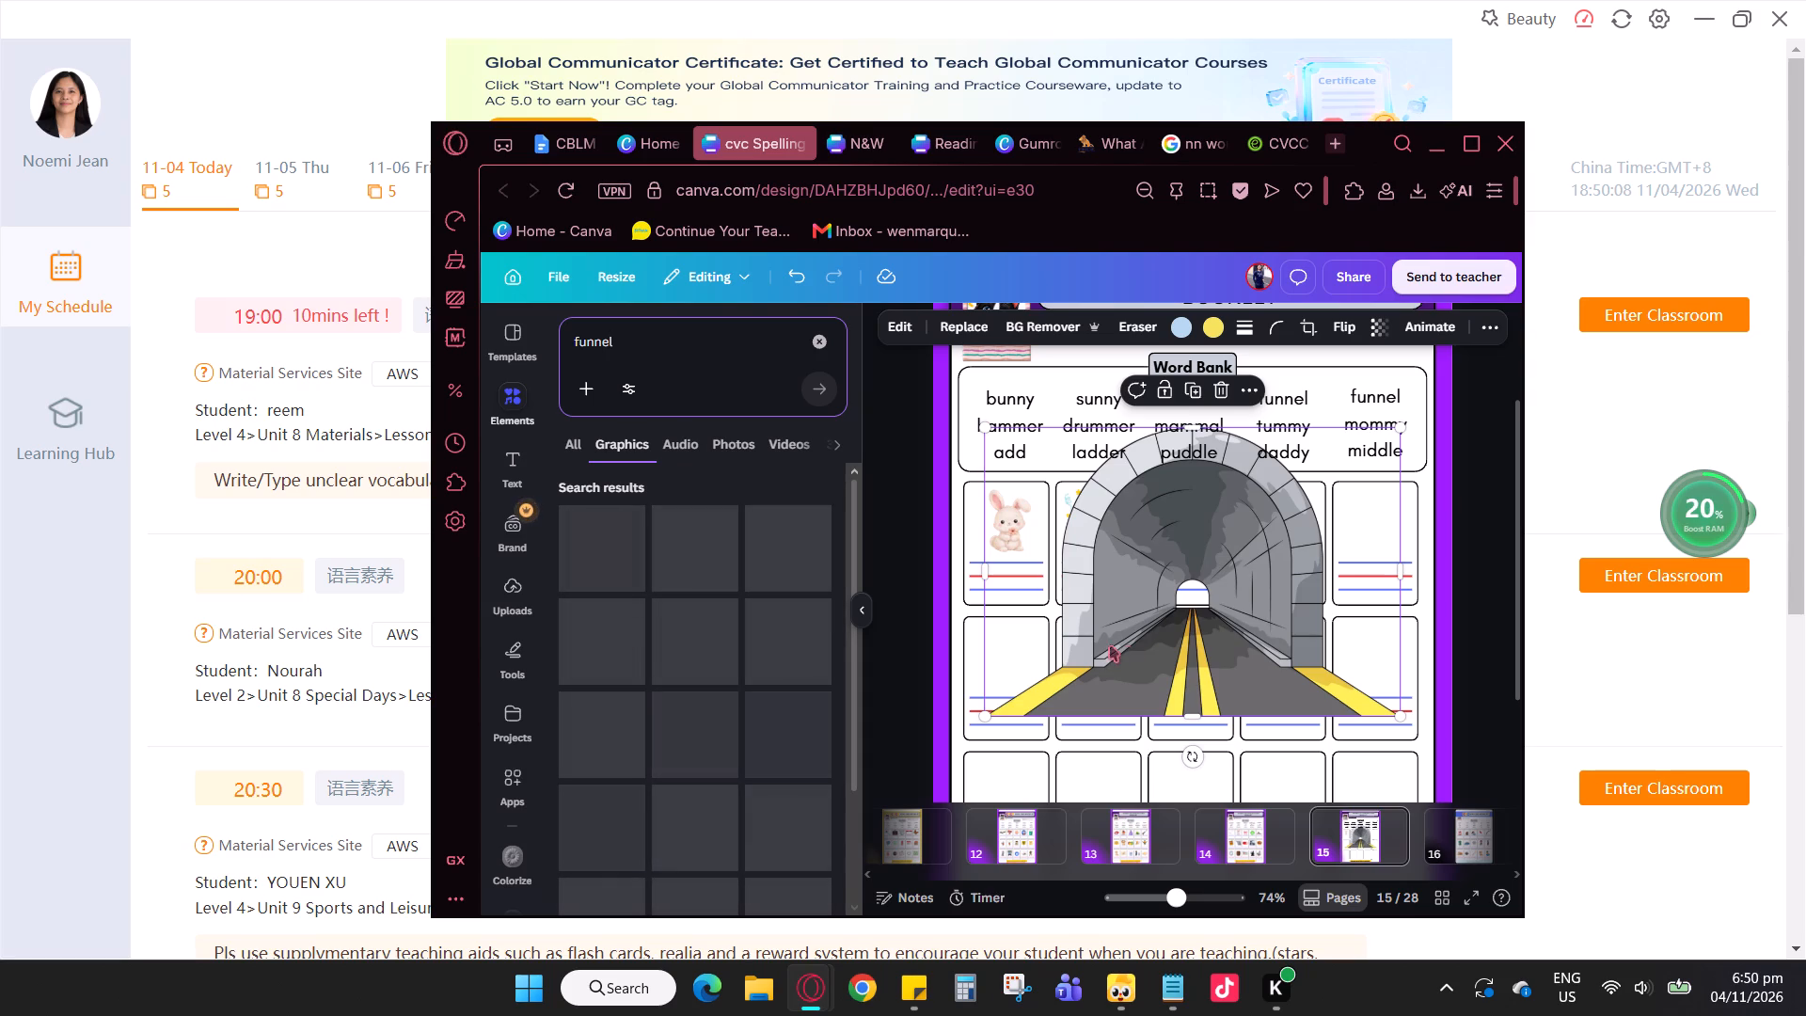
Move the tunnel graphic into the first row's fourth box and shrink it to about 2.5 by 1.8.
{"action": "left_click", "coordinate": [1182, 636]}
{"action": "left_click", "coordinate": [1314, 659]}
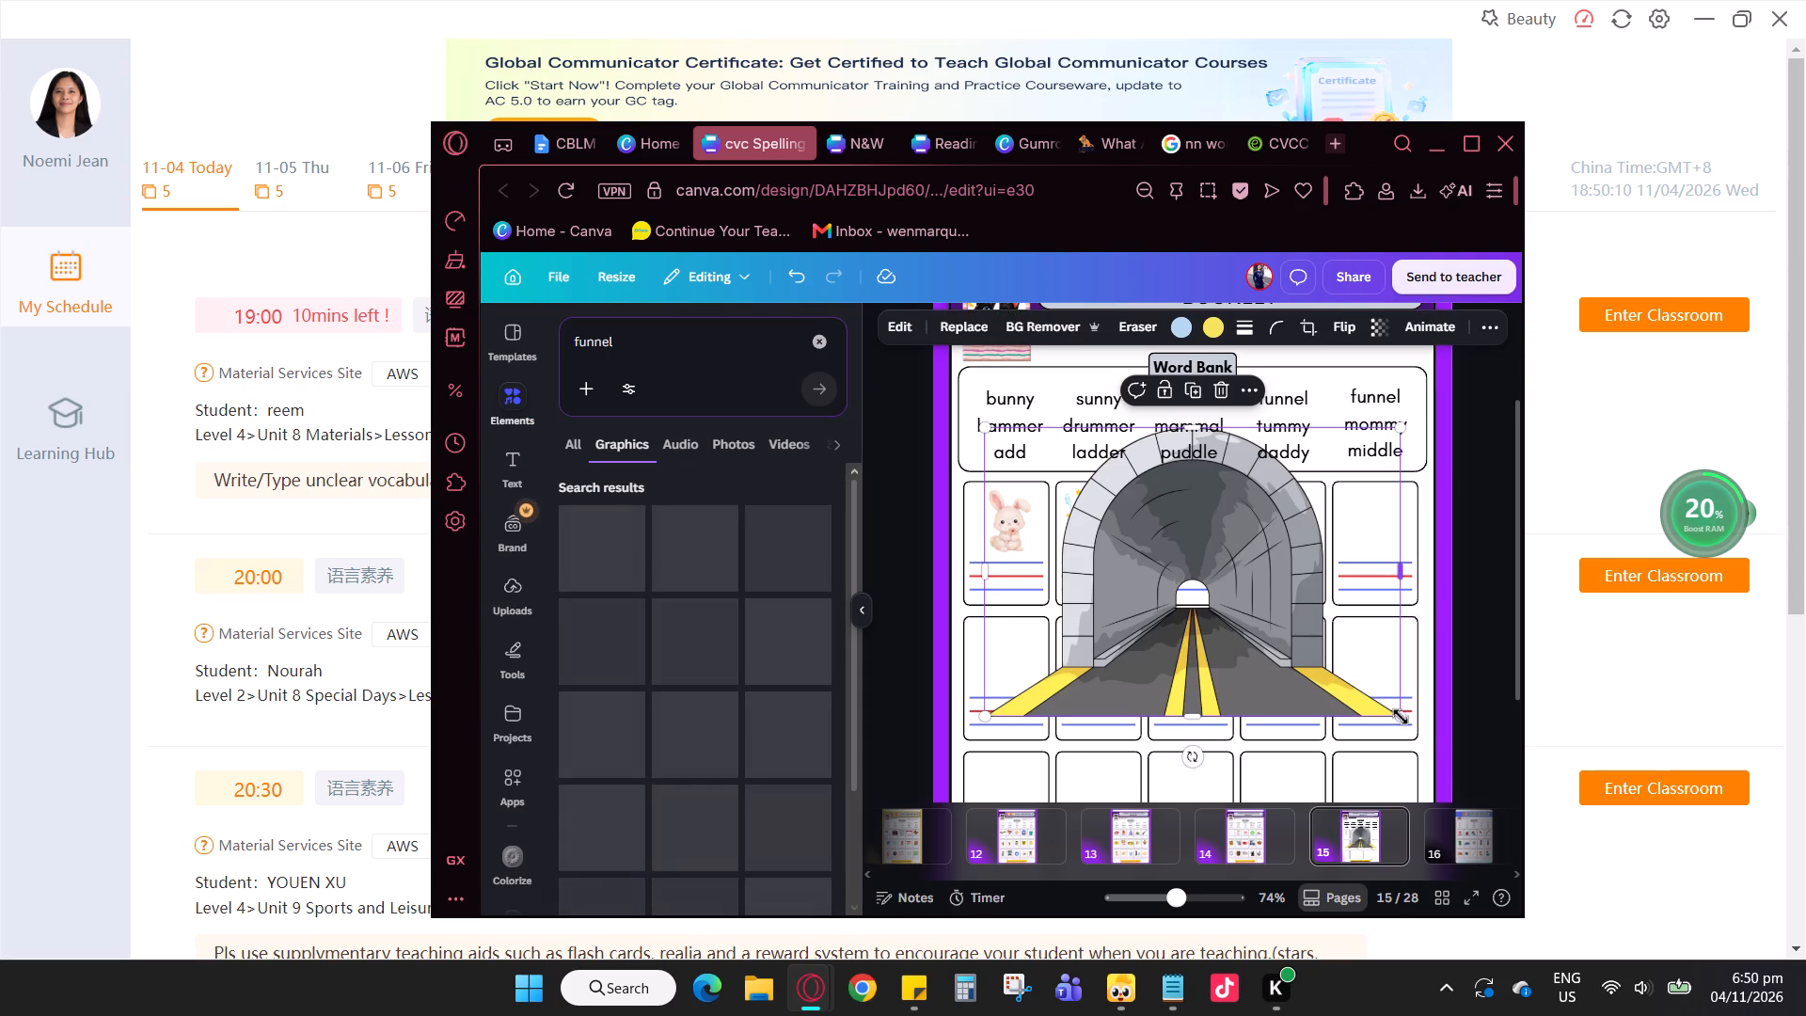
{"action": "left_click_drag", "start_coordinate": [1401, 714], "coordinate": [1130, 510]}
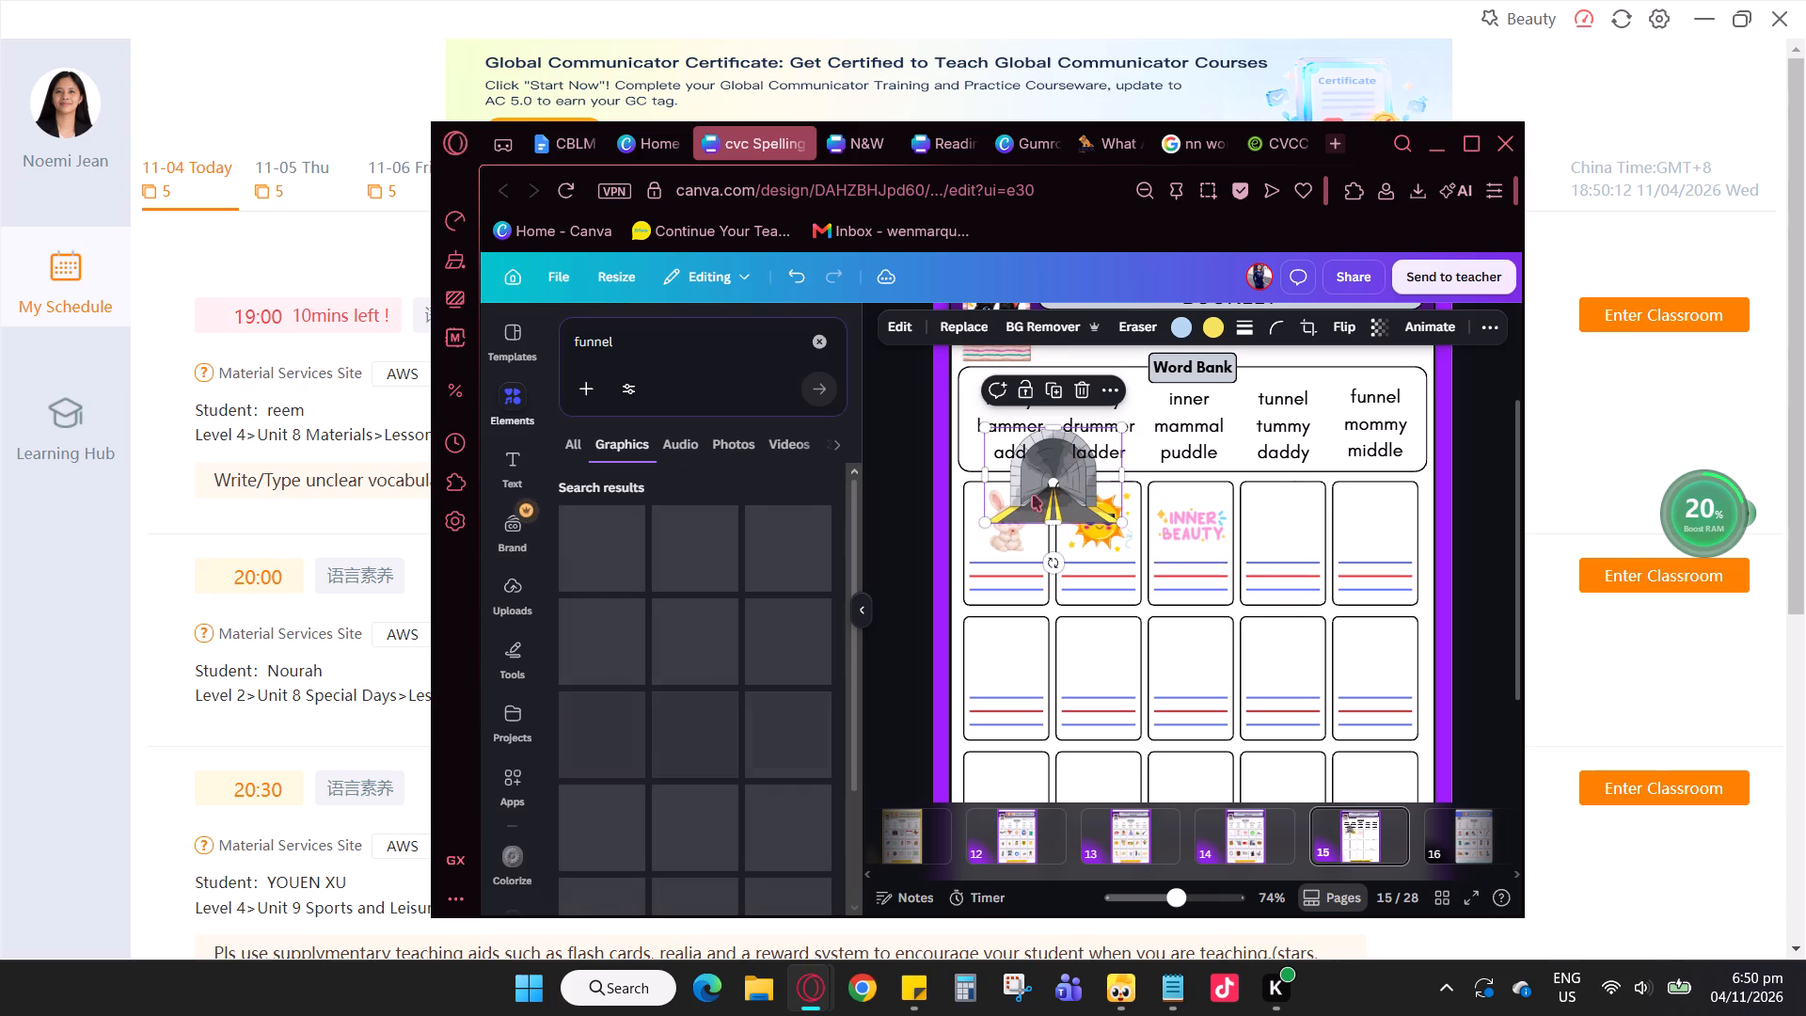
{"action": "left_click_drag", "start_coordinate": [1035, 487], "coordinate": [1302, 551]}
{"action": "left_click_drag", "start_coordinate": [1385, 587], "coordinate": [1369, 579]}
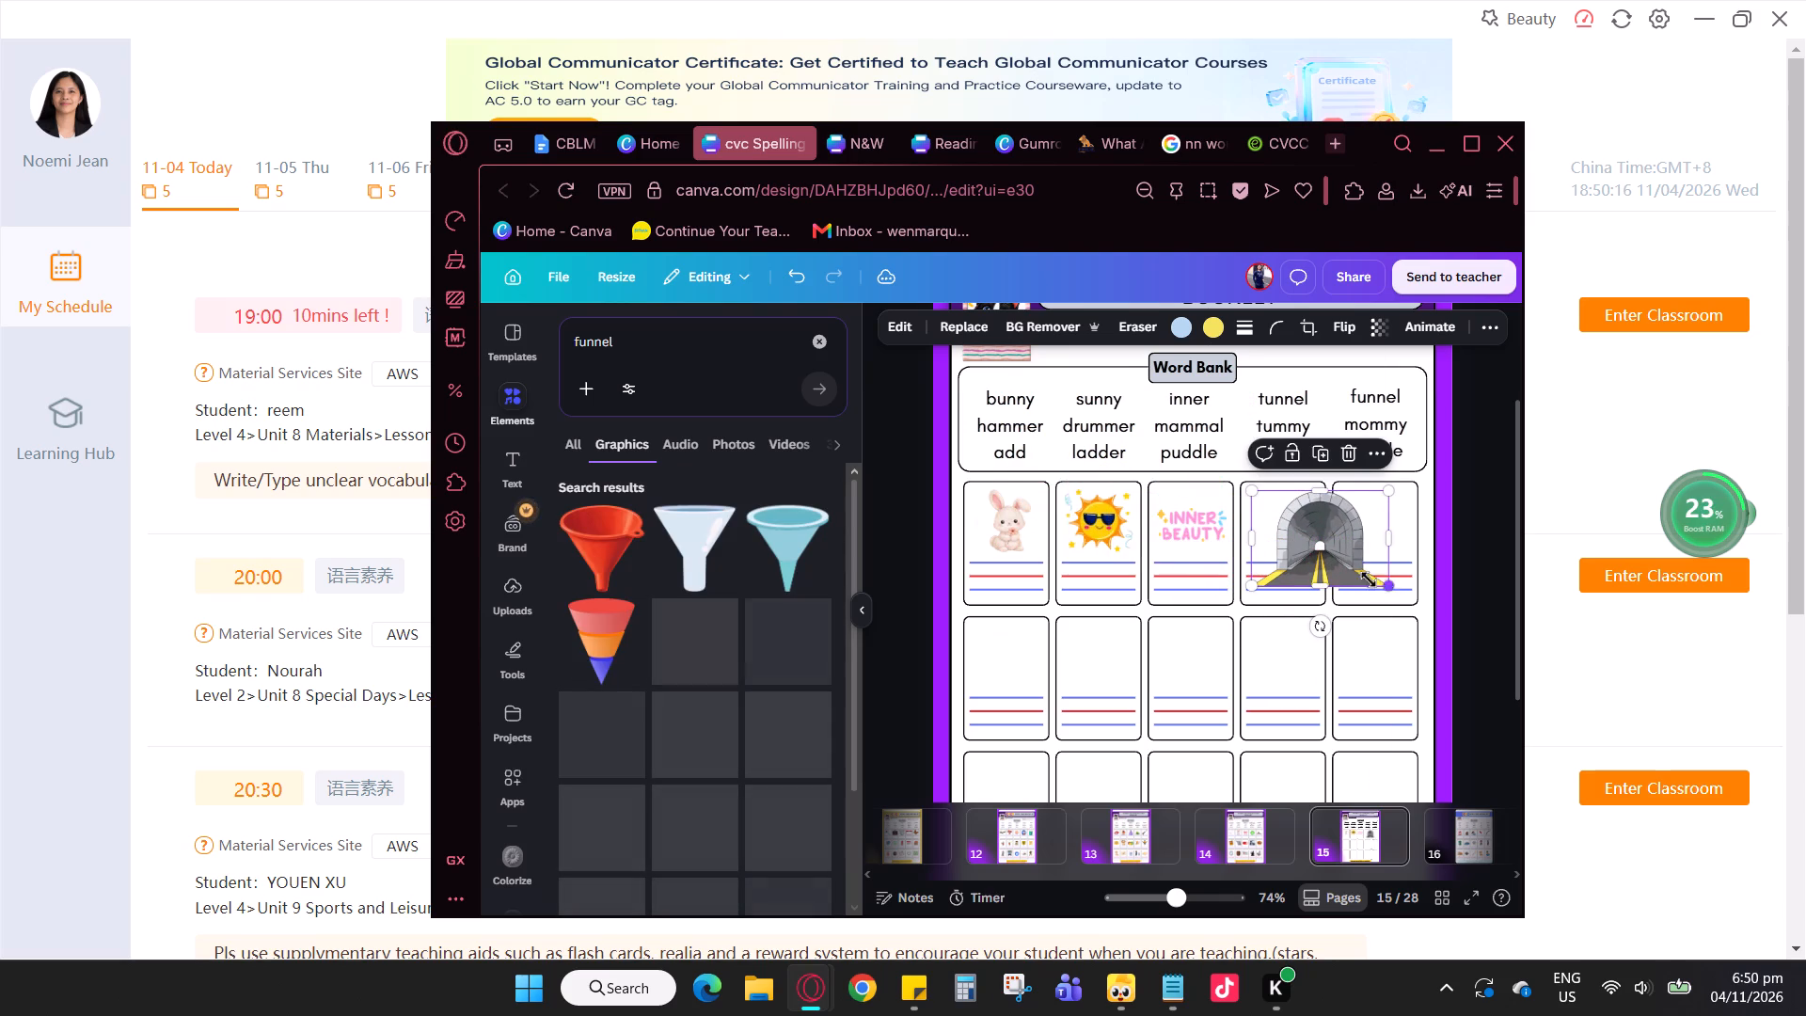
{"action": "left_click_drag", "start_coordinate": [1369, 579], "coordinate": [1310, 549]}
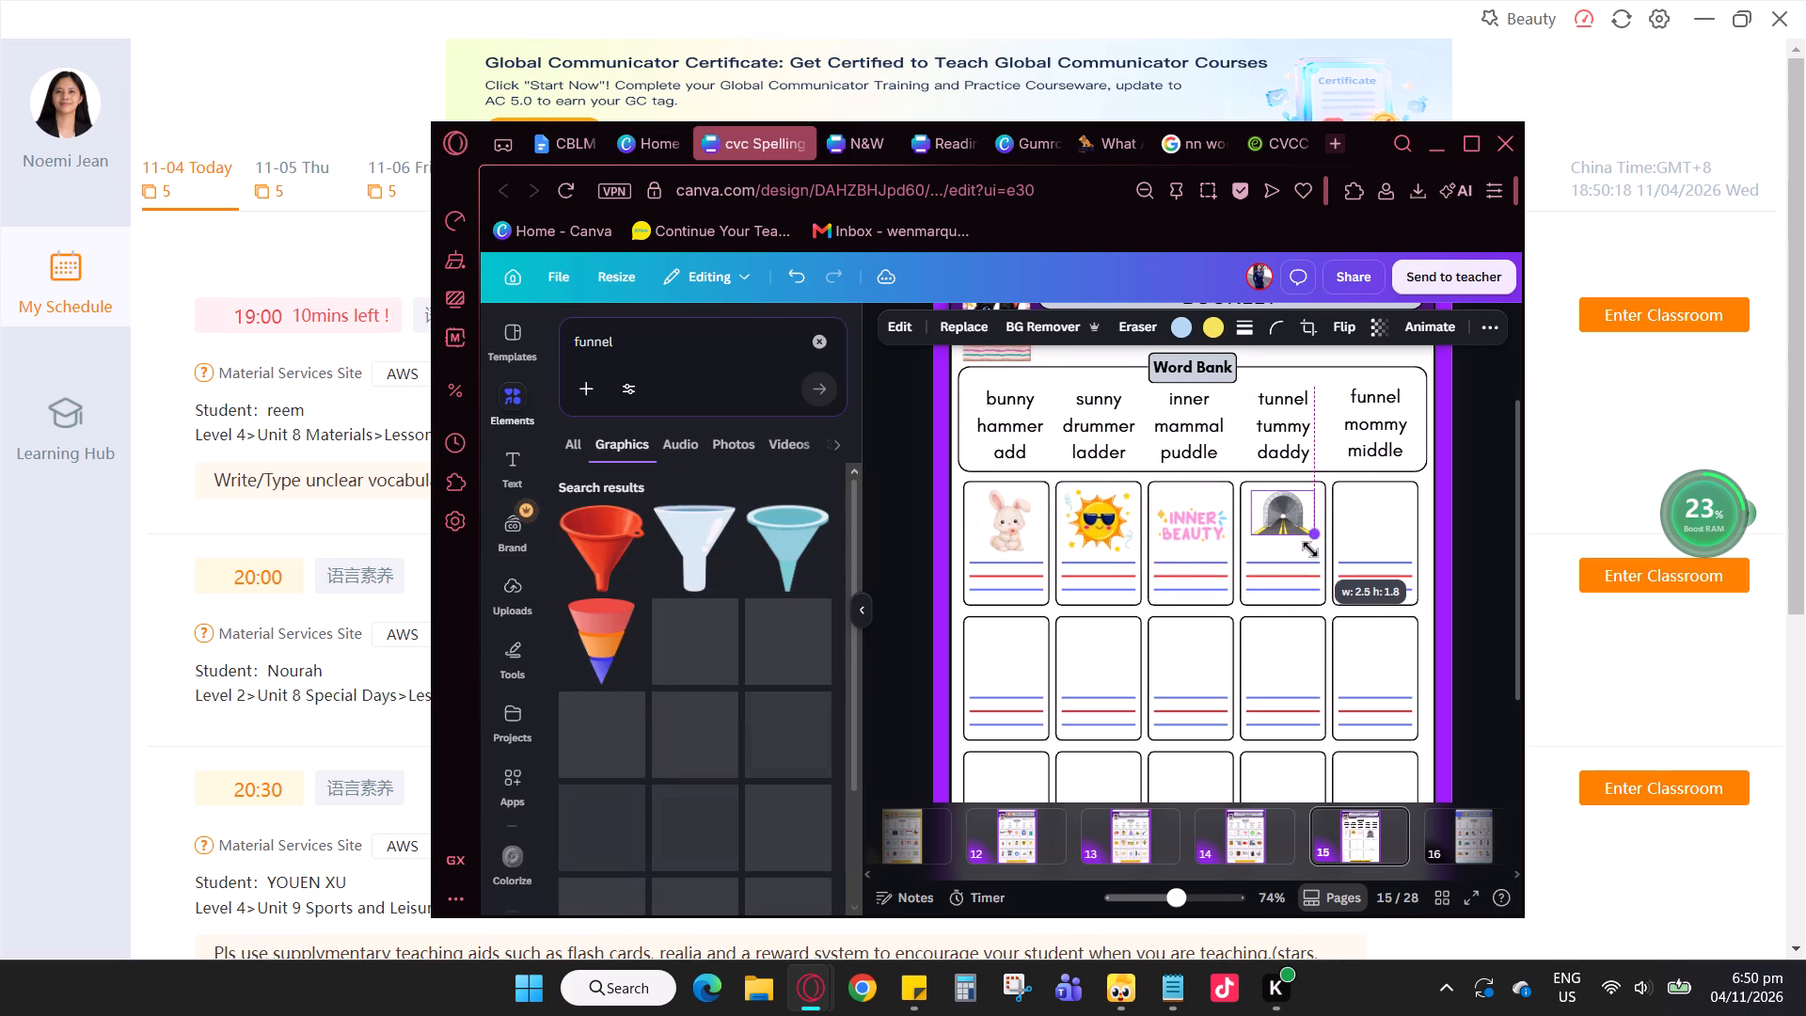
Finish resizing the tunnel graphic in the first row's fourth box to about 2.5 by 1.8.
{"action": "left_click_drag", "start_coordinate": [1310, 549], "coordinate": [1314, 552]}
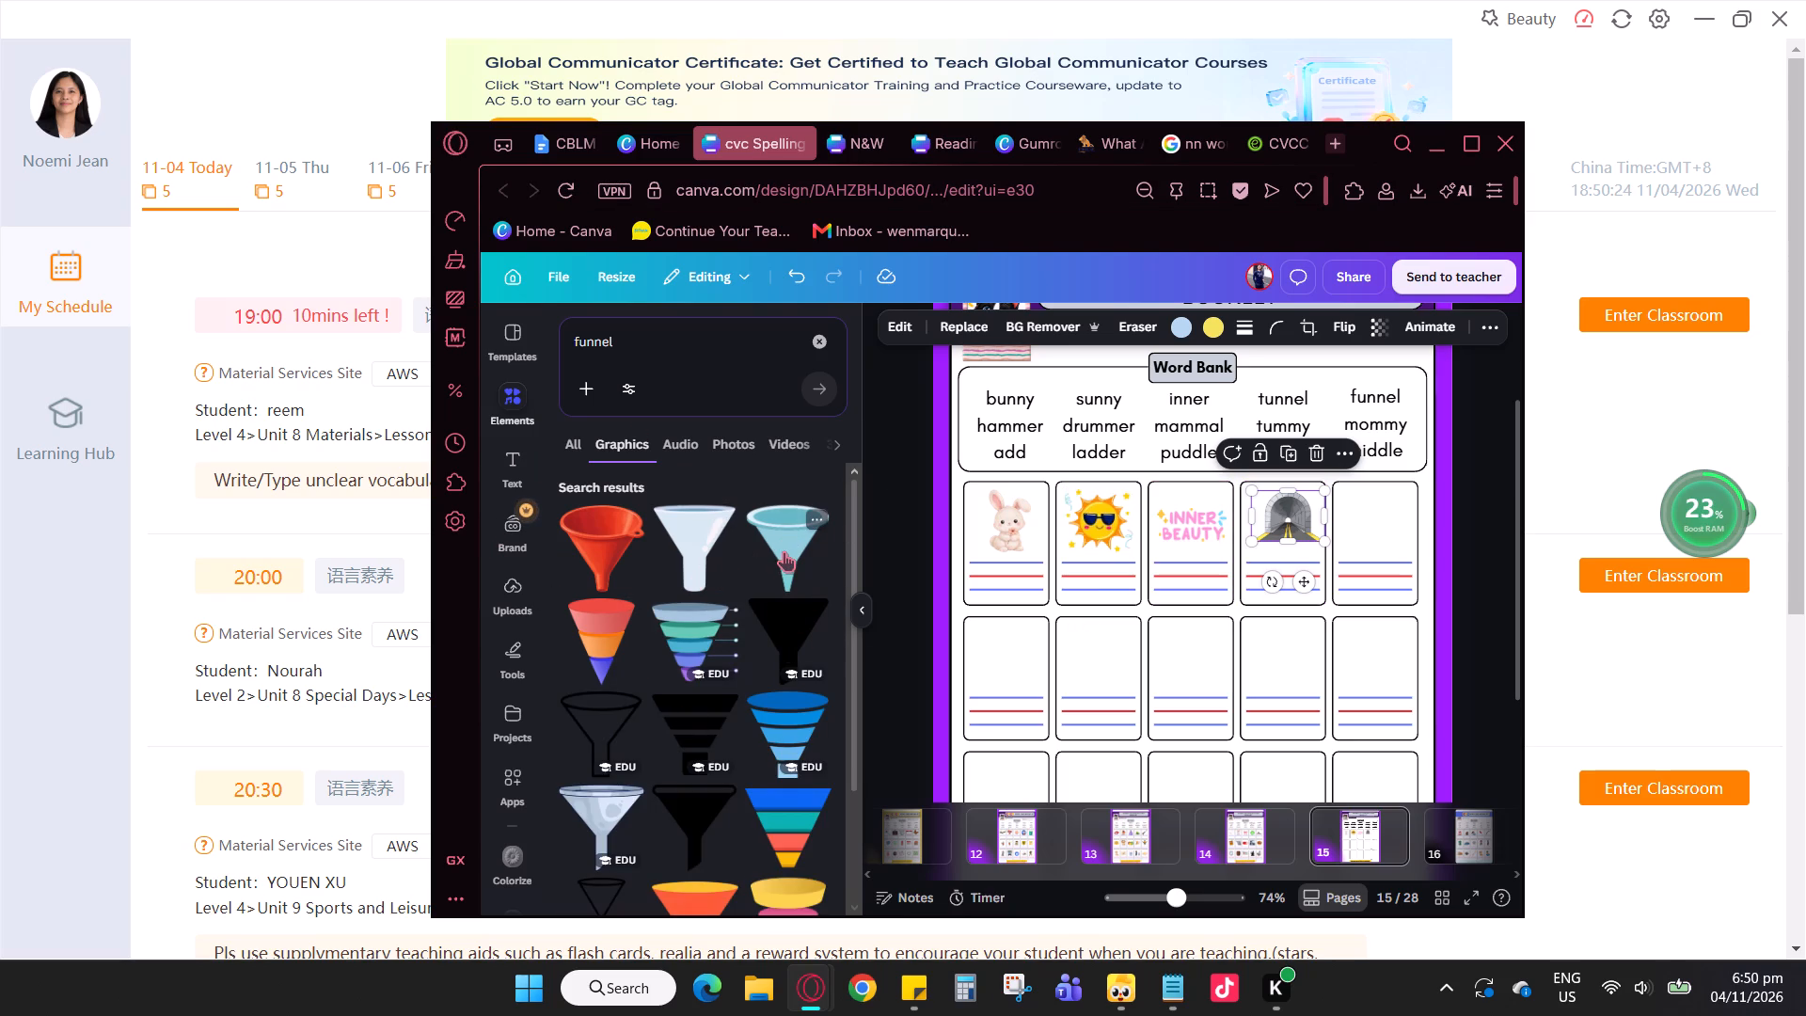
Insert the outlined blue-grey metal funnel graphic, move it into the first row's fifth box and shrink it to about 2.5 by 2.5.
{"action": "left_click", "coordinate": [601, 799]}
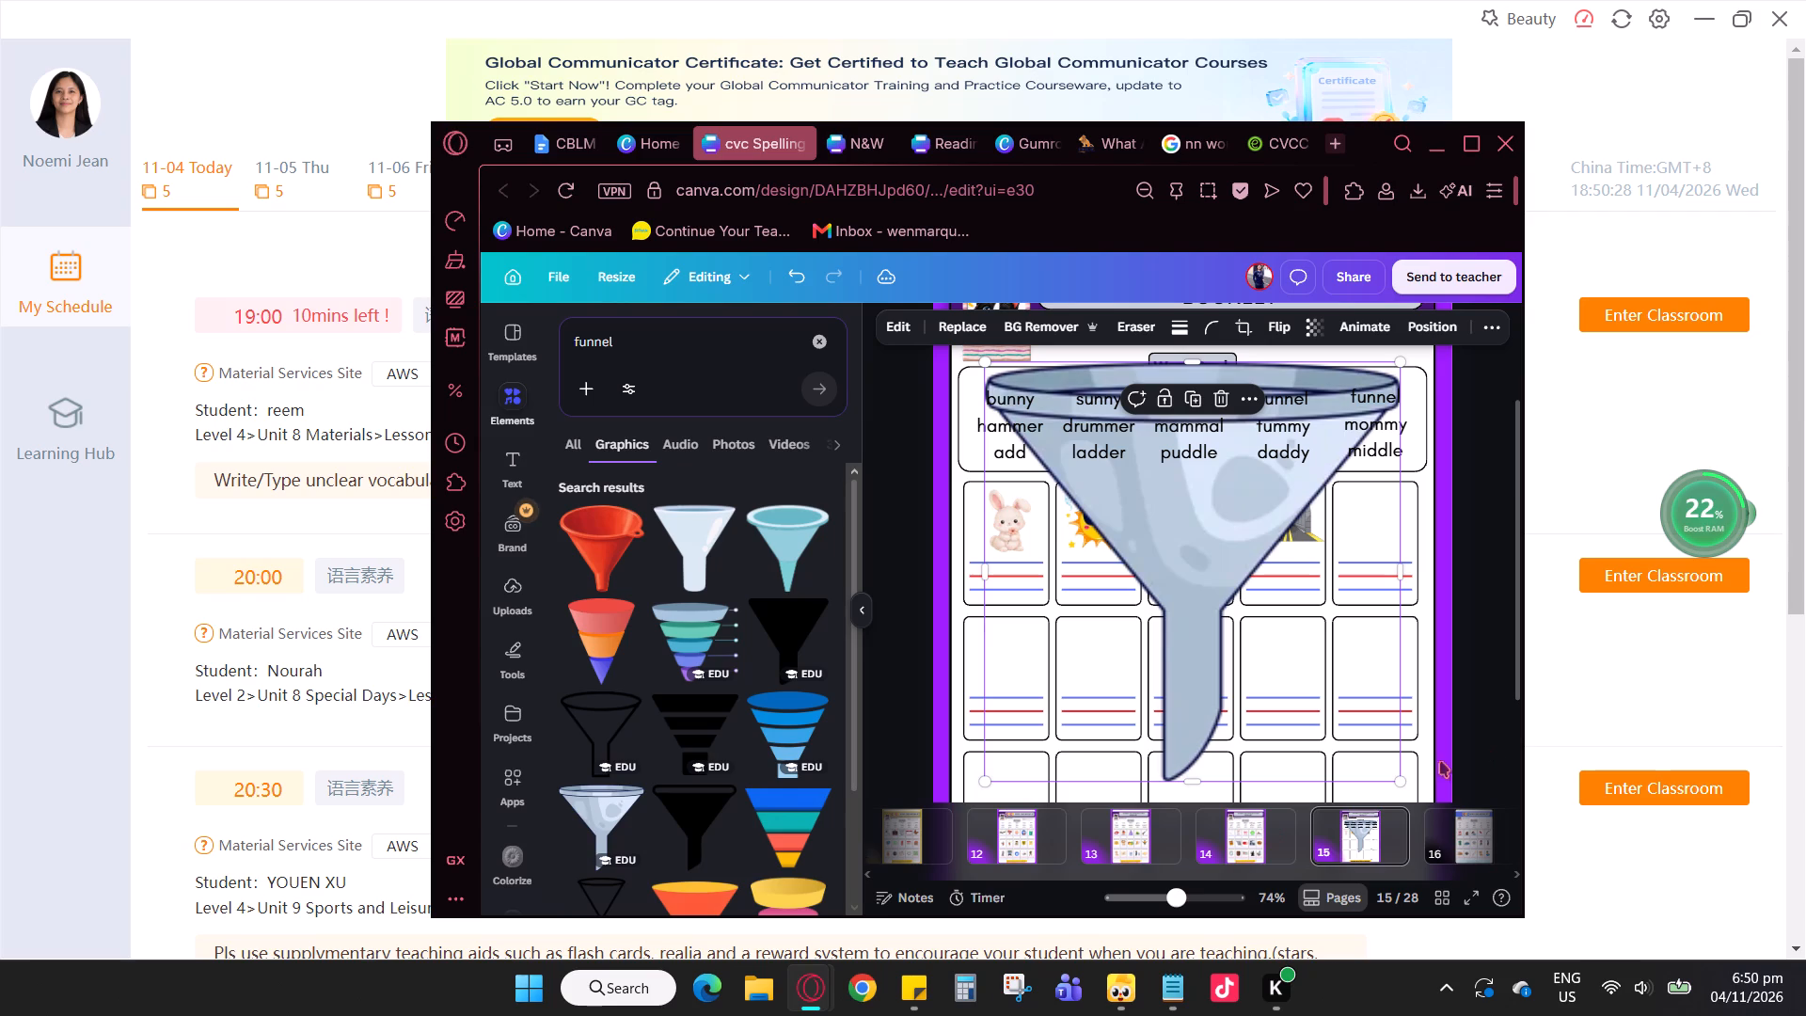
{"action": "left_click_drag", "start_coordinate": [1404, 781], "coordinate": [1110, 528]}
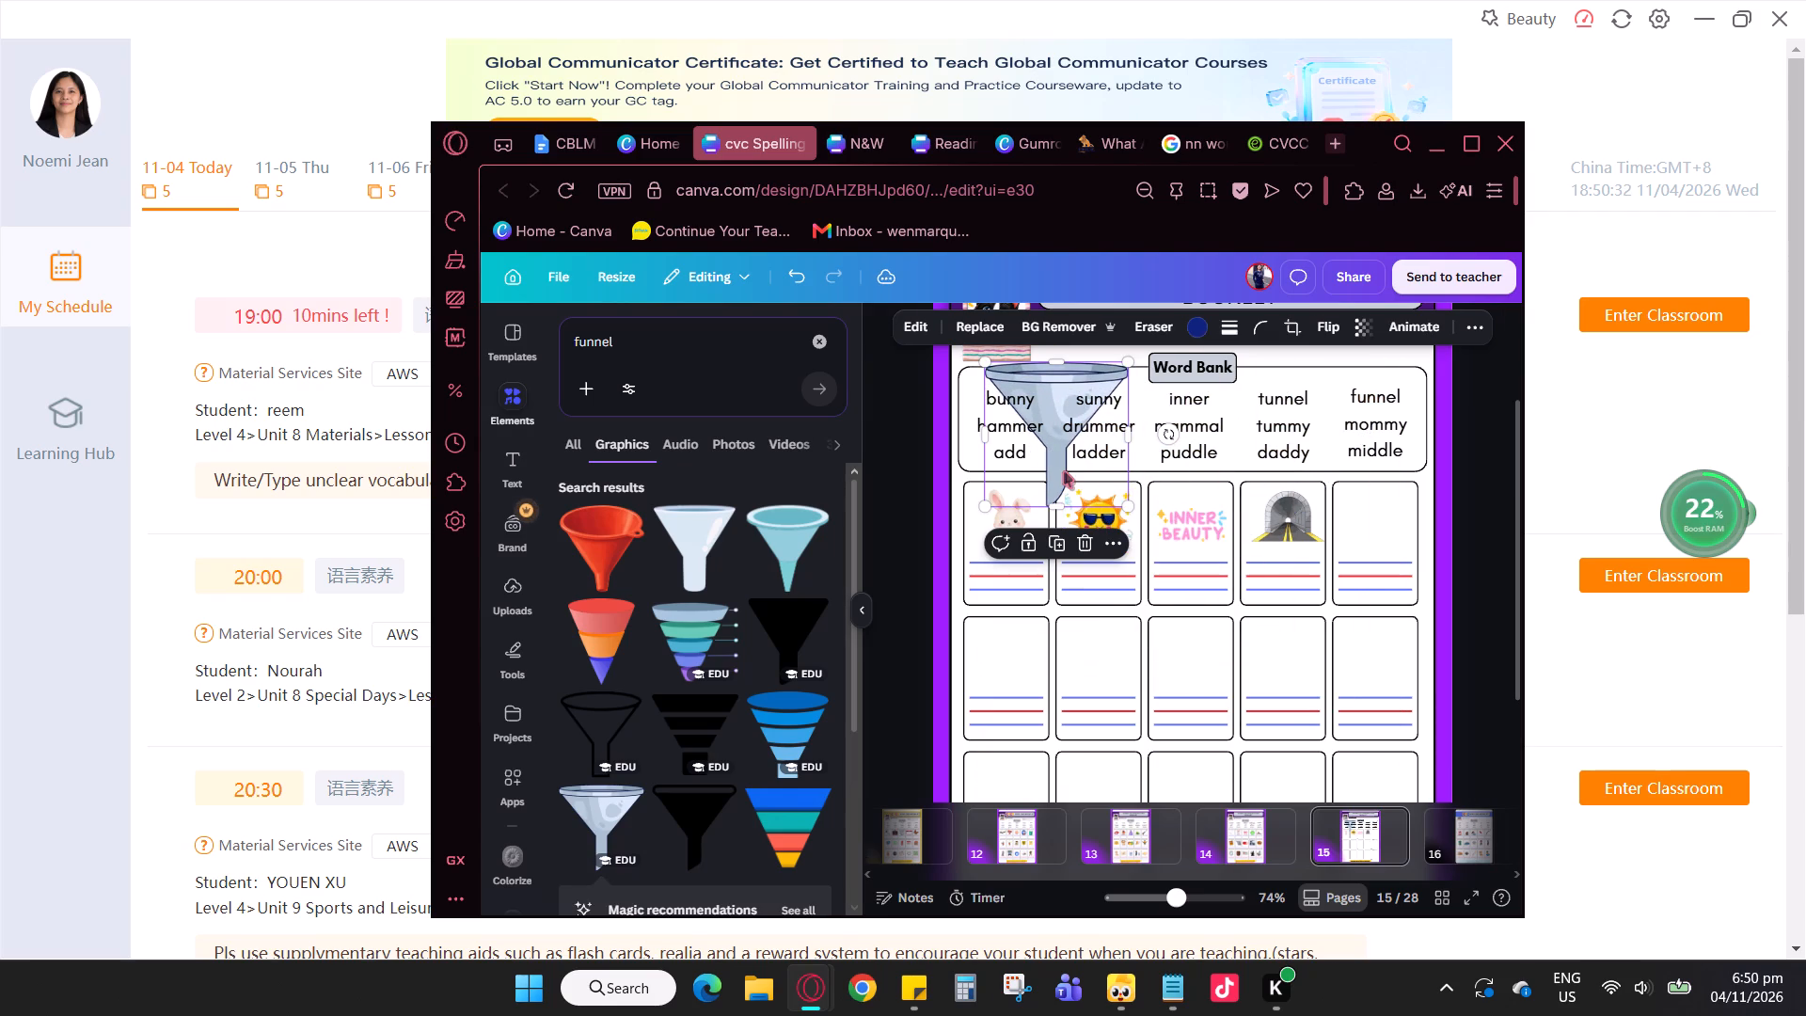
{"action": "left_click_drag", "start_coordinate": [1064, 471], "coordinate": [1420, 600]}
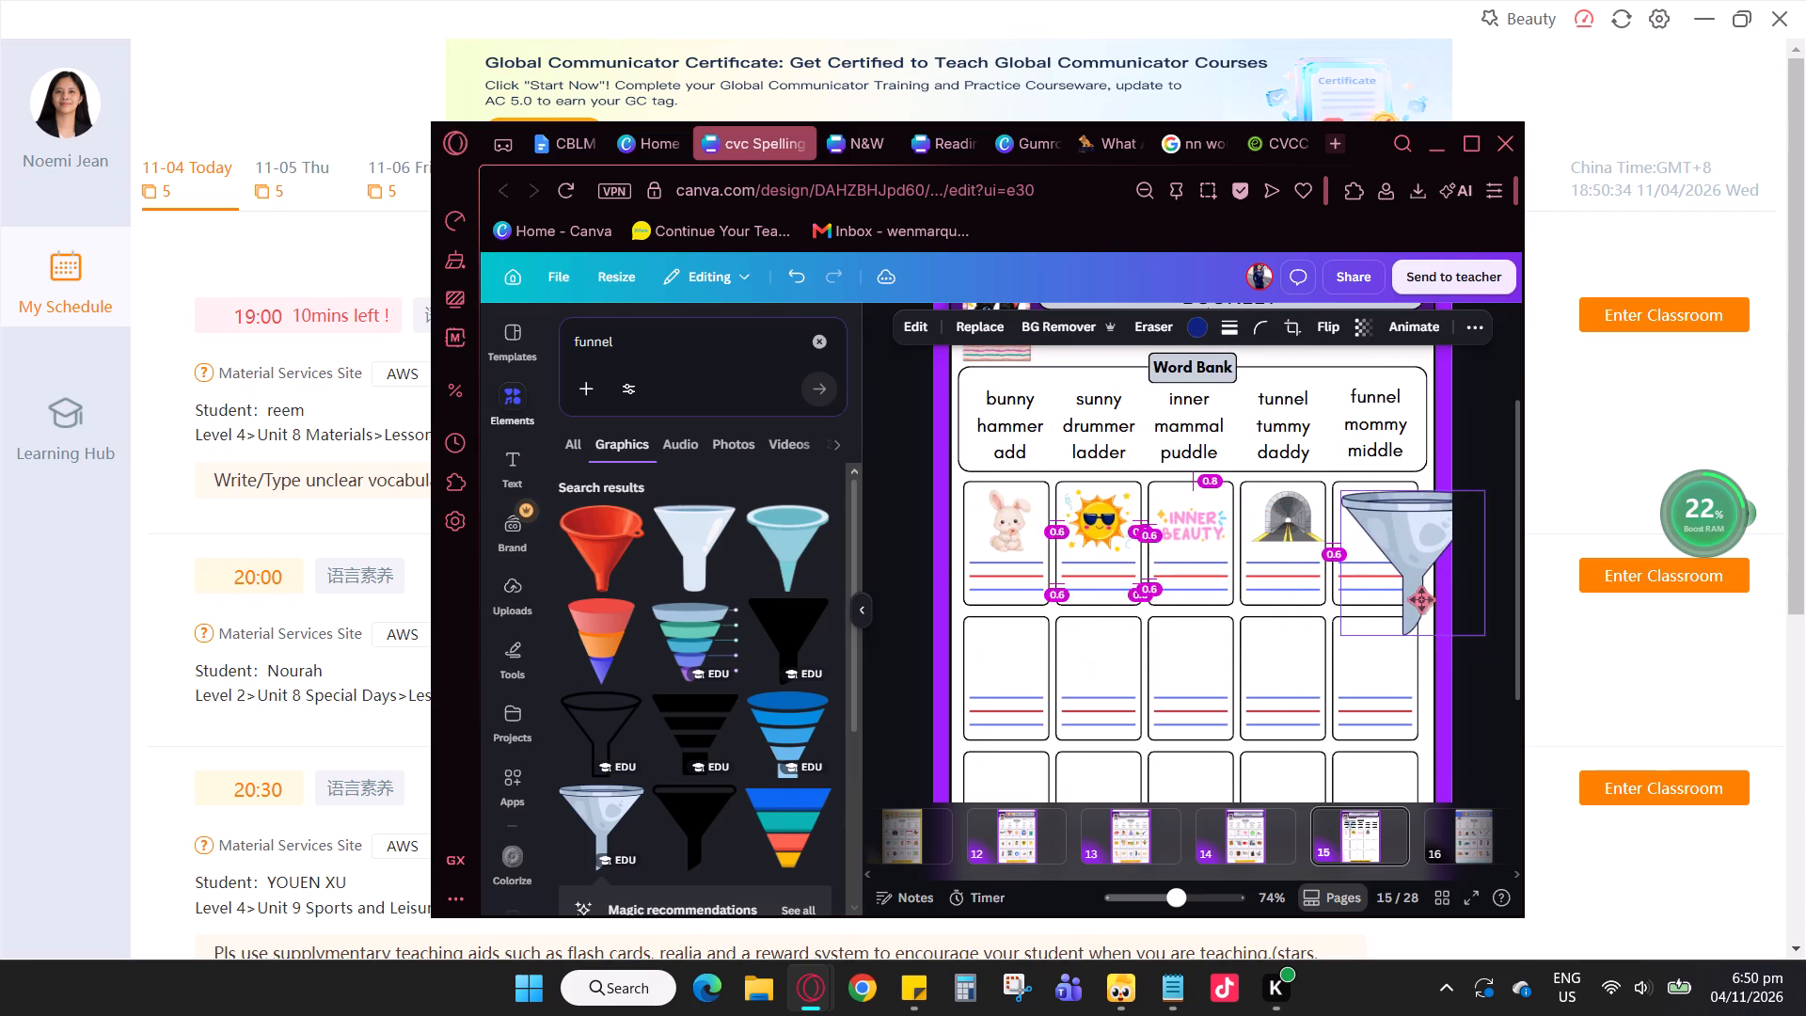
{"action": "left_click_drag", "start_coordinate": [1420, 600], "coordinate": [1417, 600]}
{"action": "left_click_drag", "start_coordinate": [1482, 636], "coordinate": [1475, 633]}
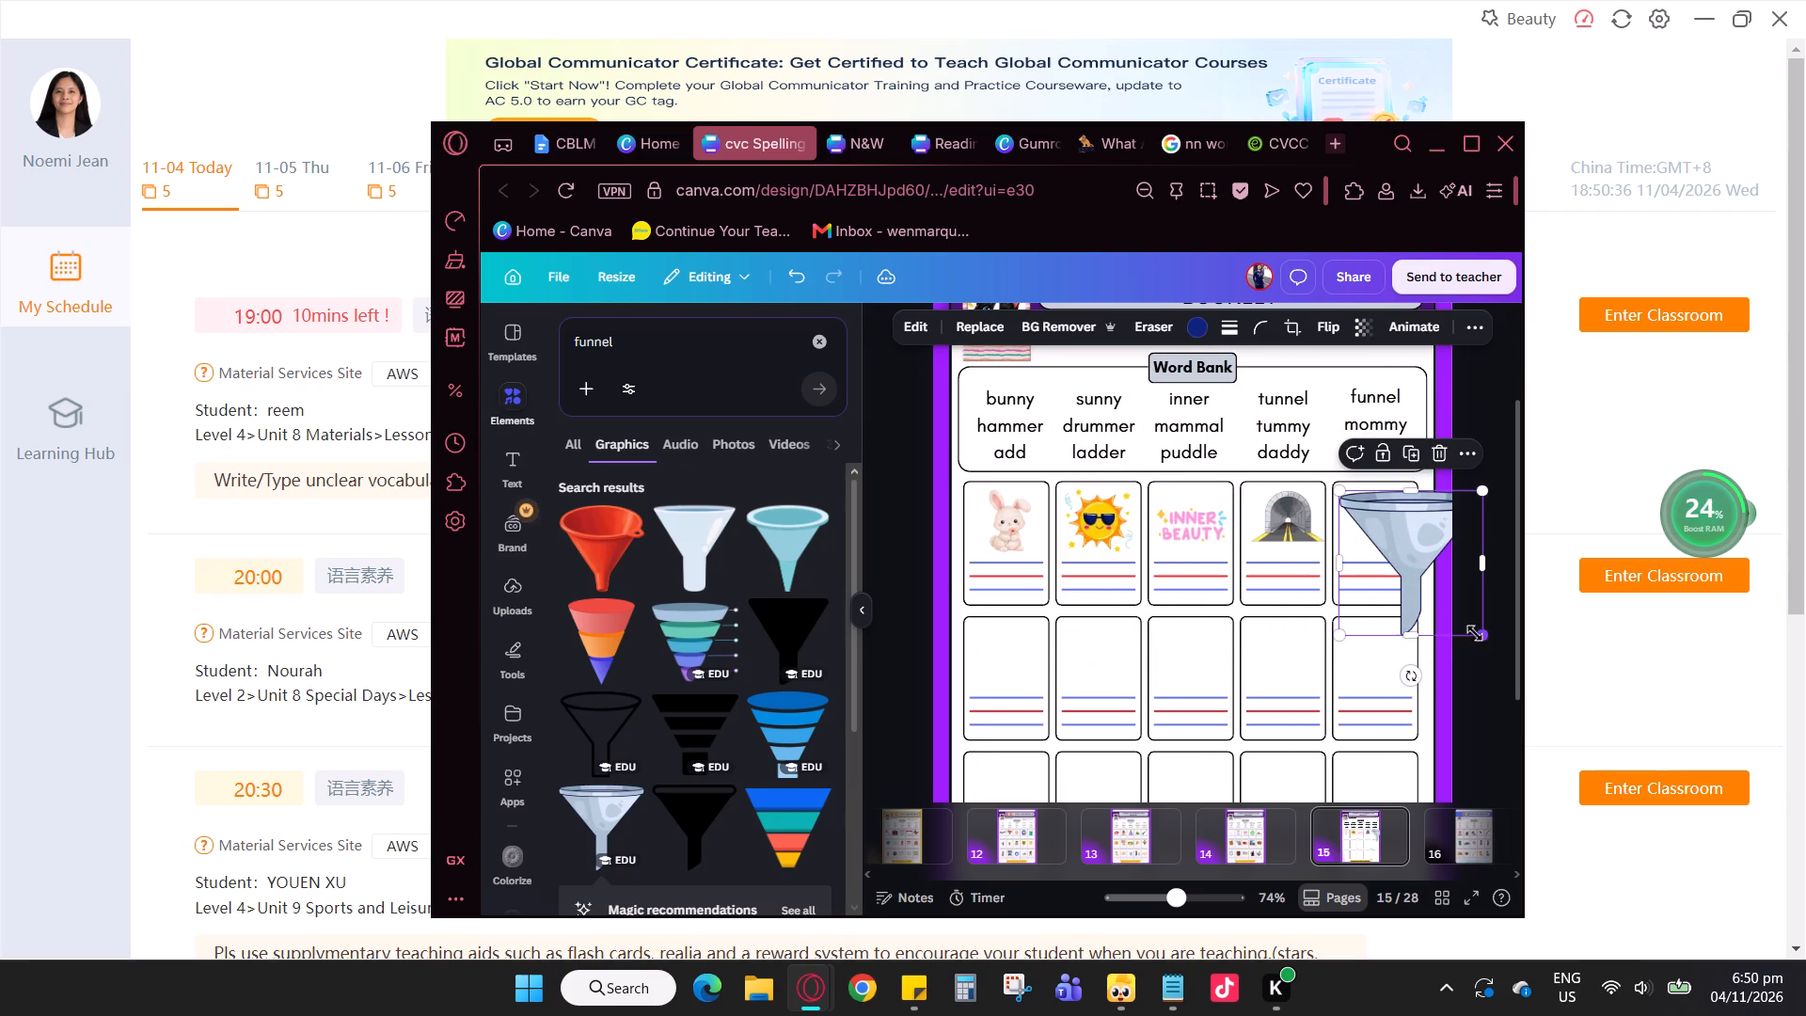
{"action": "left_click_drag", "start_coordinate": [1475, 633], "coordinate": [1382, 572]}
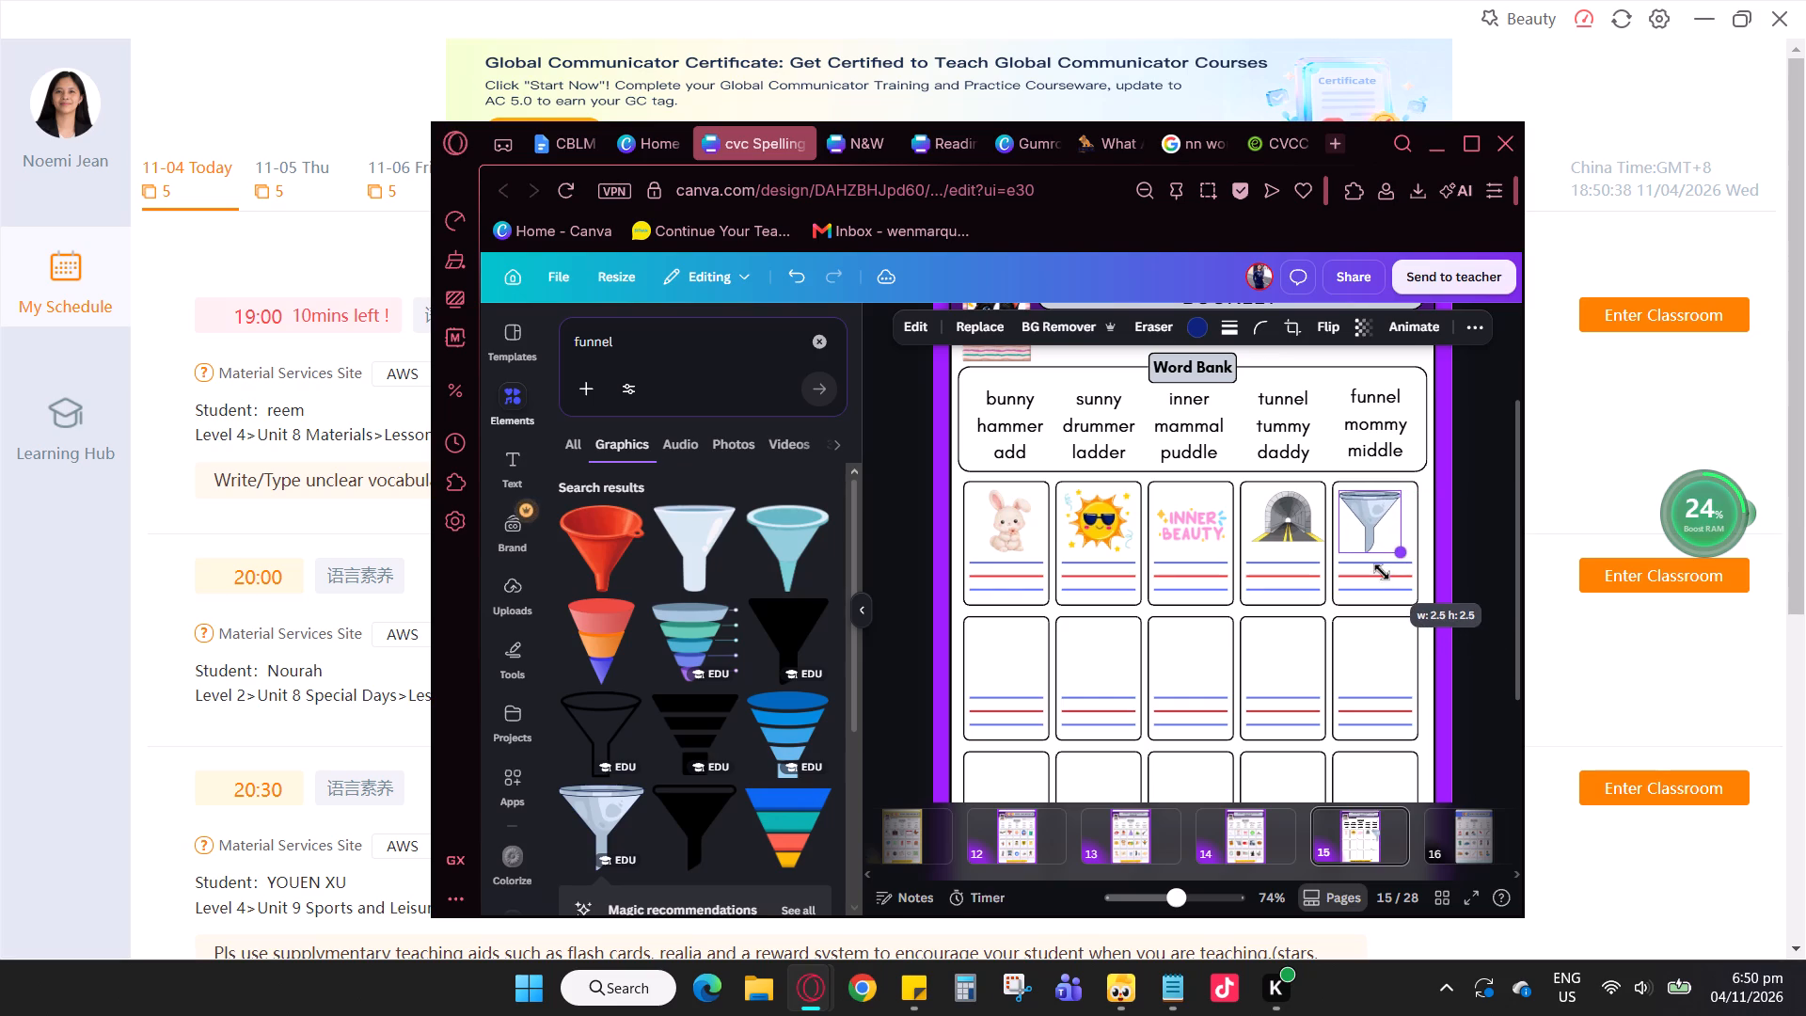
{"action": "left_click_drag", "start_coordinate": [1382, 572], "coordinate": [1379, 569]}
{"action": "key", "text": "Right"}
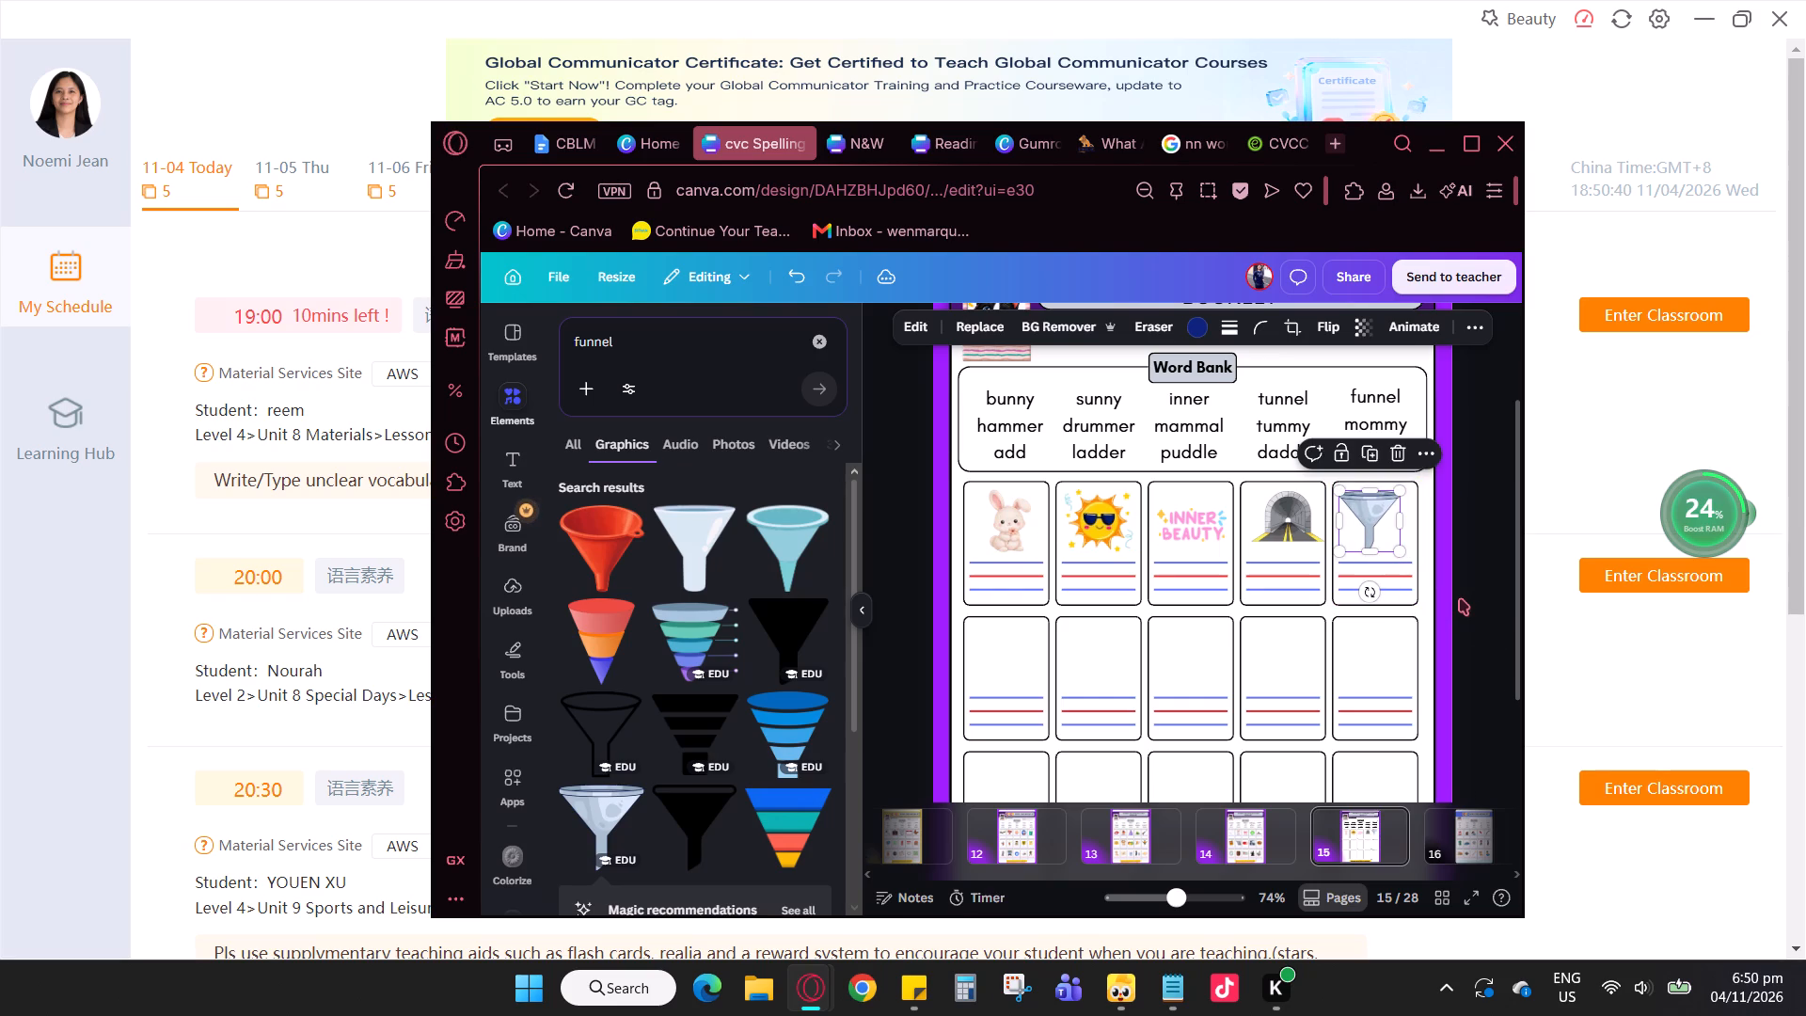
{"action": "key", "text": "Right"}
Nudge the tunnel graphic slightly left and down to center it above the writing lines in the first row's fourth box.
{"action": "left_click", "coordinate": [1292, 531]}
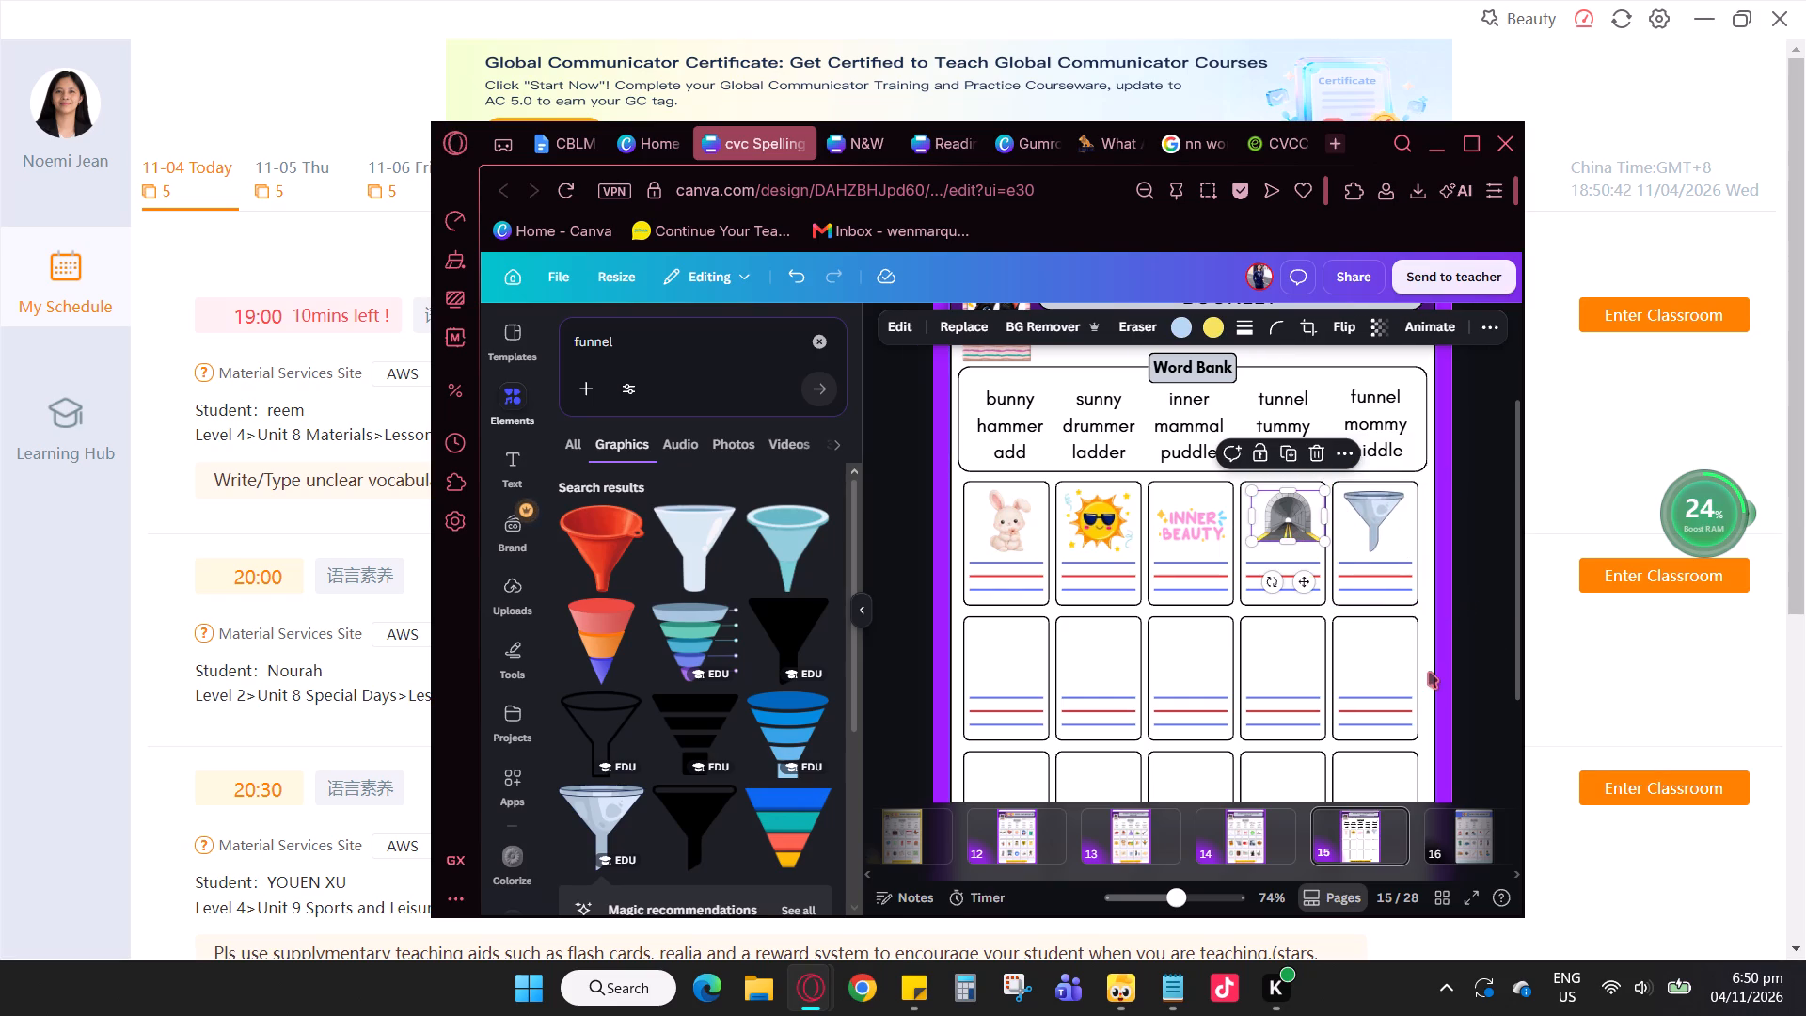
{"action": "key", "text": "Left"}
{"action": "key", "text": "Left"}
{"action": "key", "text": "Down"}
{"action": "key", "text": "Down"}
{"action": "key", "text": "Down"}
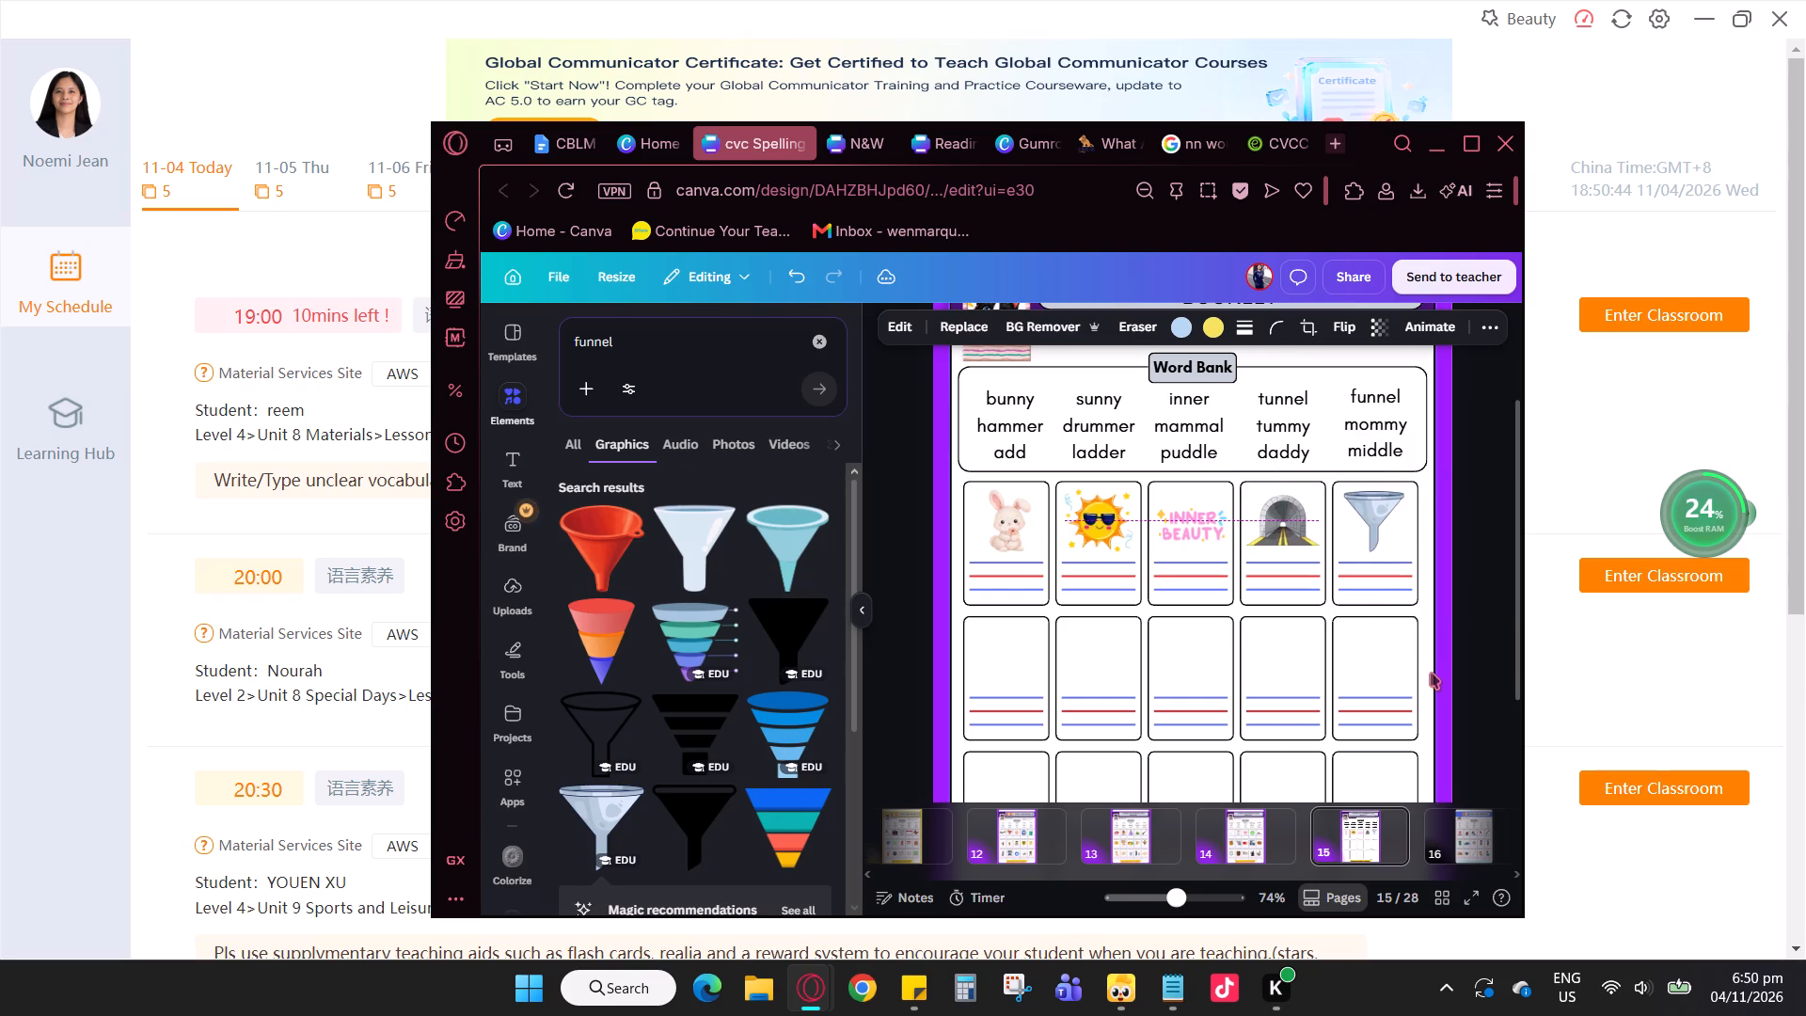
{"action": "key", "text": "Down"}
{"action": "key", "text": "Down"}
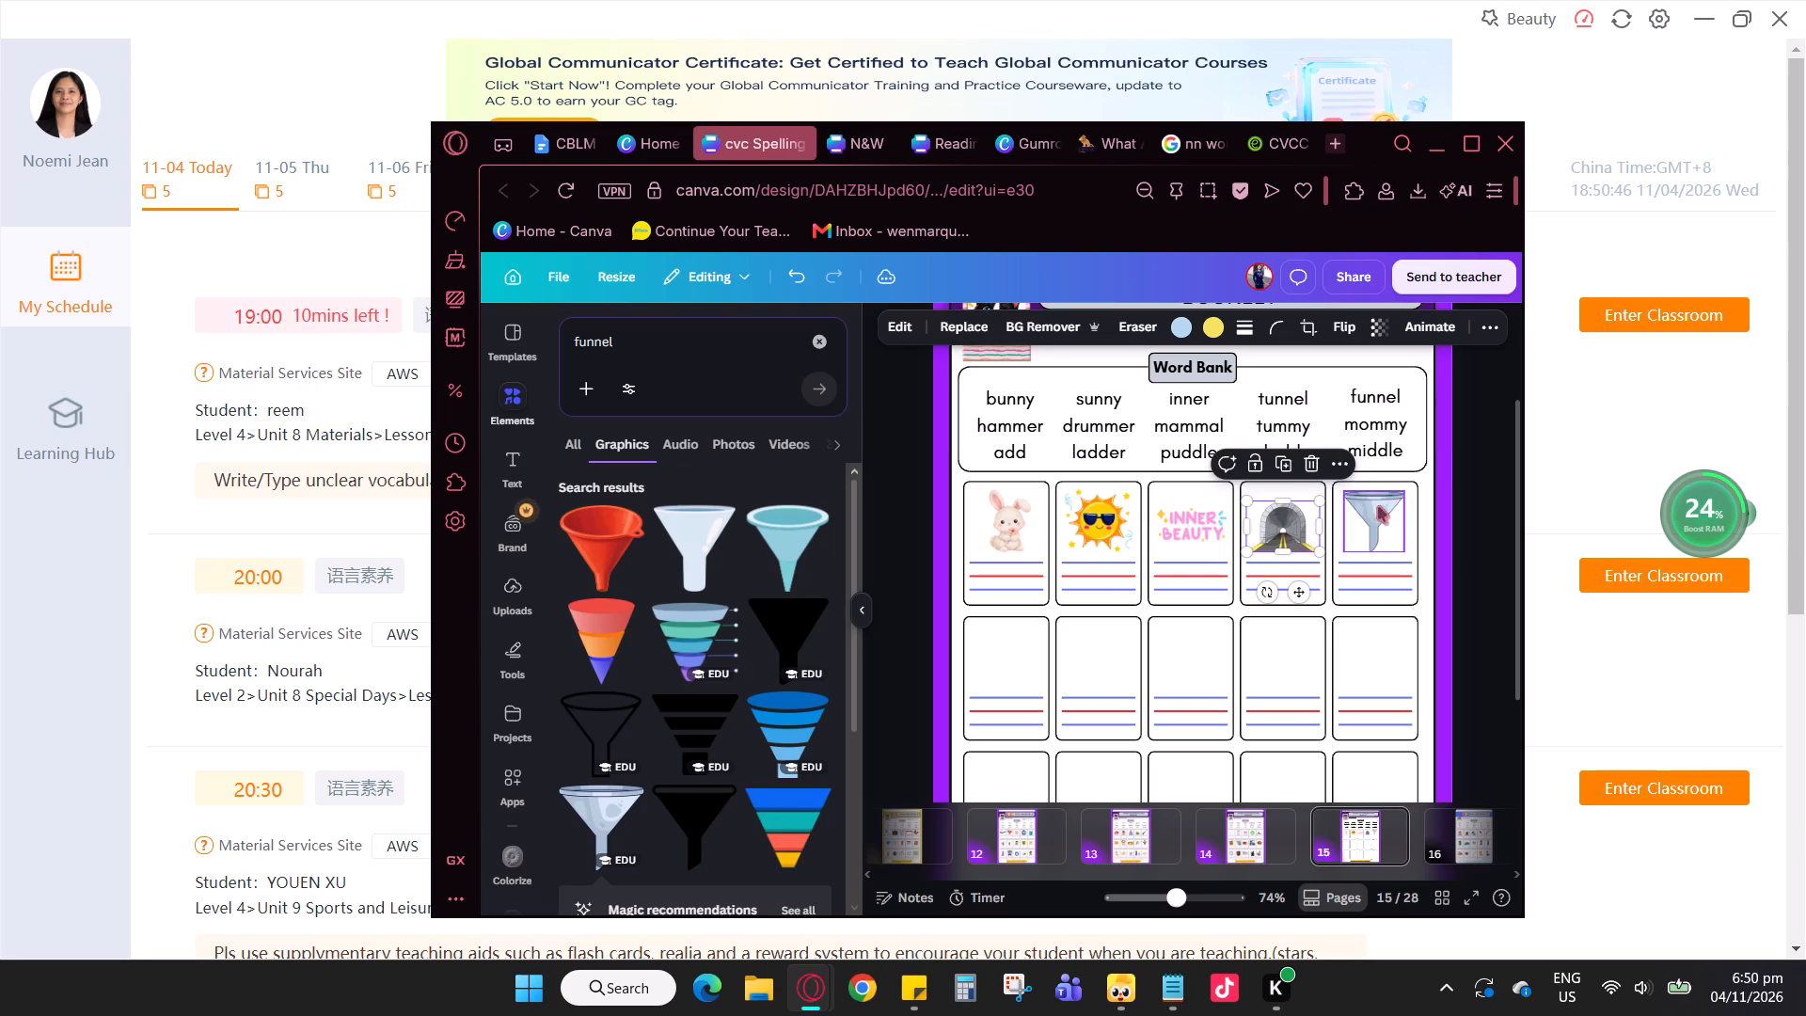
Shrink the funnel graphic slightly more and nudge it right and down to center it above the writing lines in its box.
{"action": "left_click", "coordinate": [1378, 506]}
{"action": "left_click_drag", "start_coordinate": [1405, 551], "coordinate": [1391, 542]}
{"action": "key", "text": "Right"}
{"action": "key", "text": "Right"}
{"action": "key", "text": "Down"}
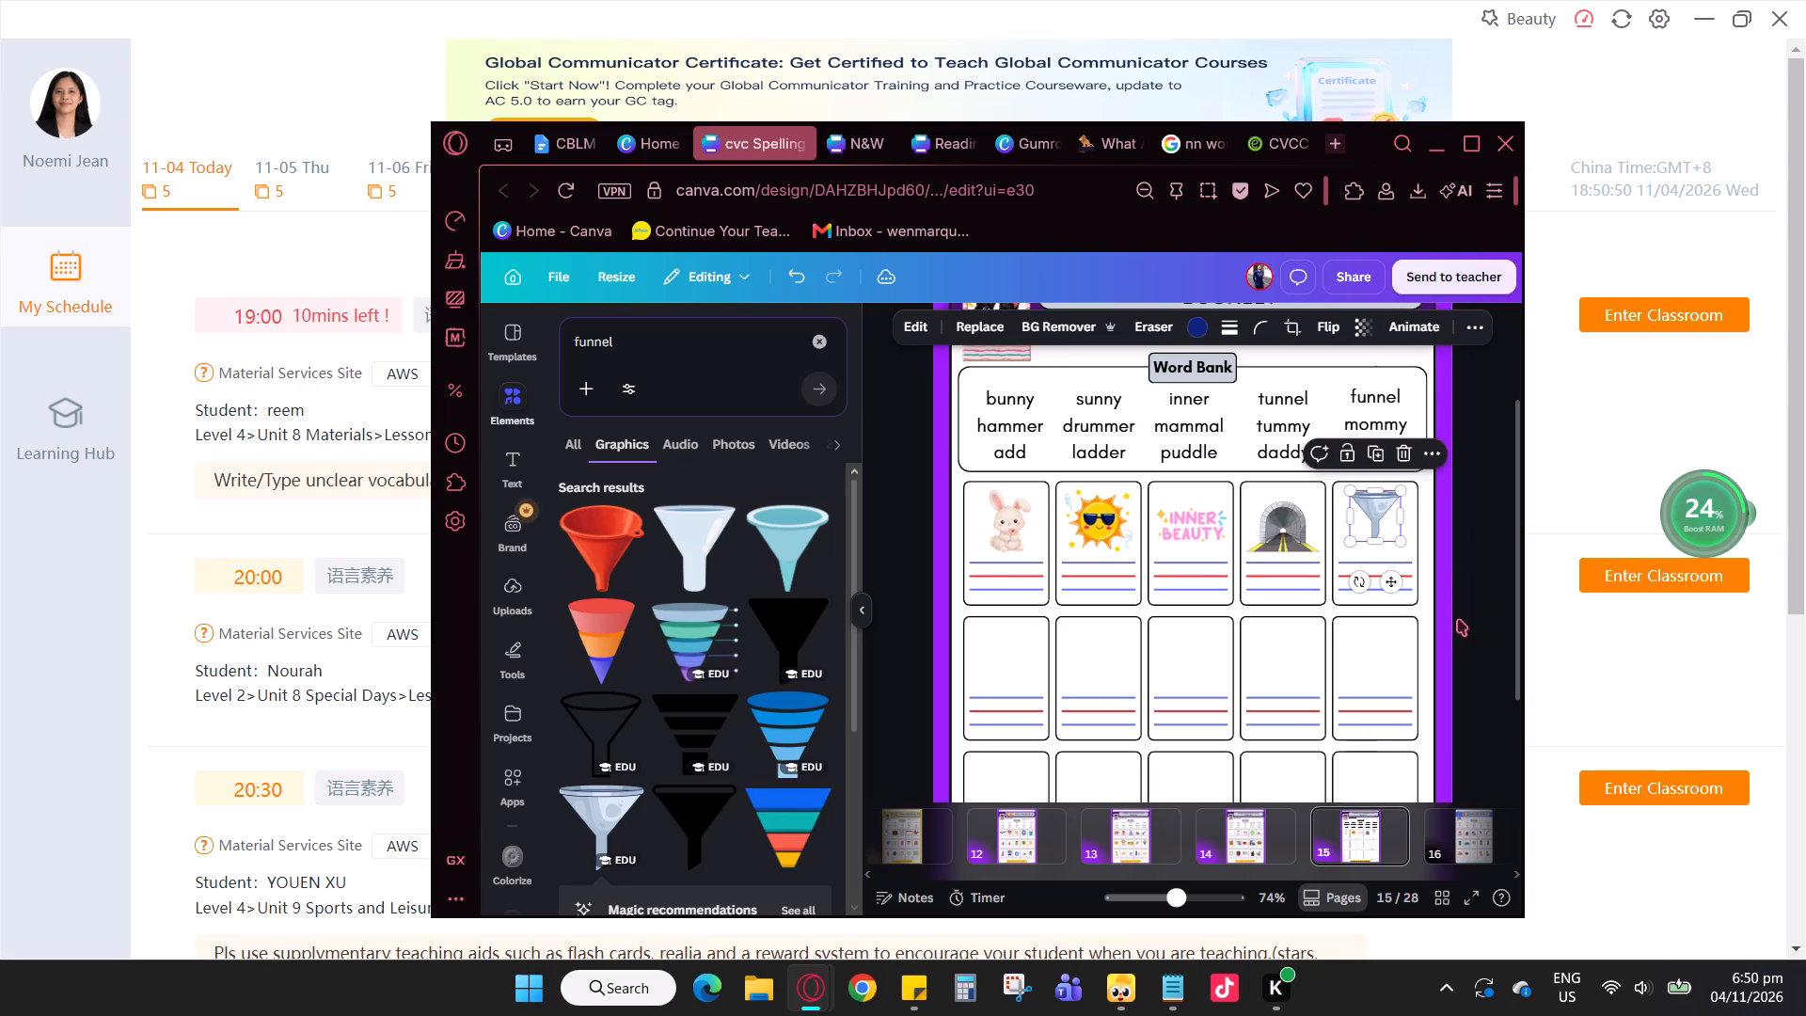
{"action": "key", "text": "Down"}
{"action": "key", "text": "Down"}
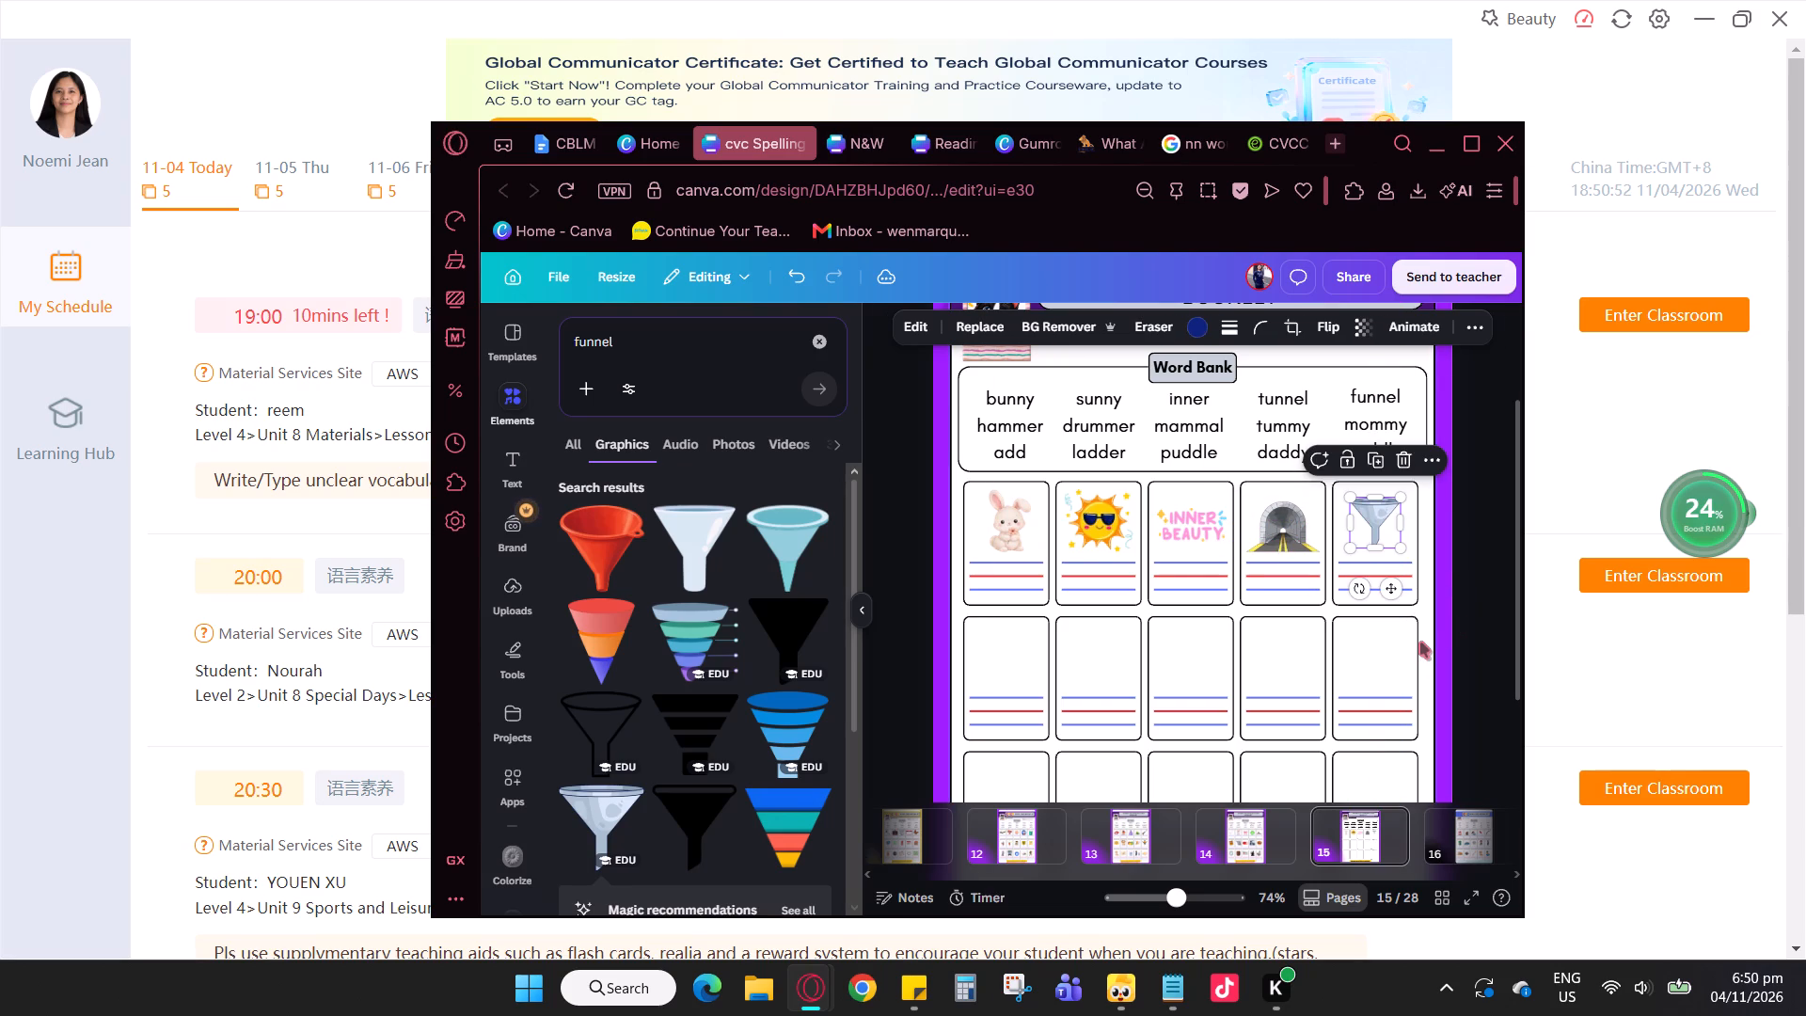
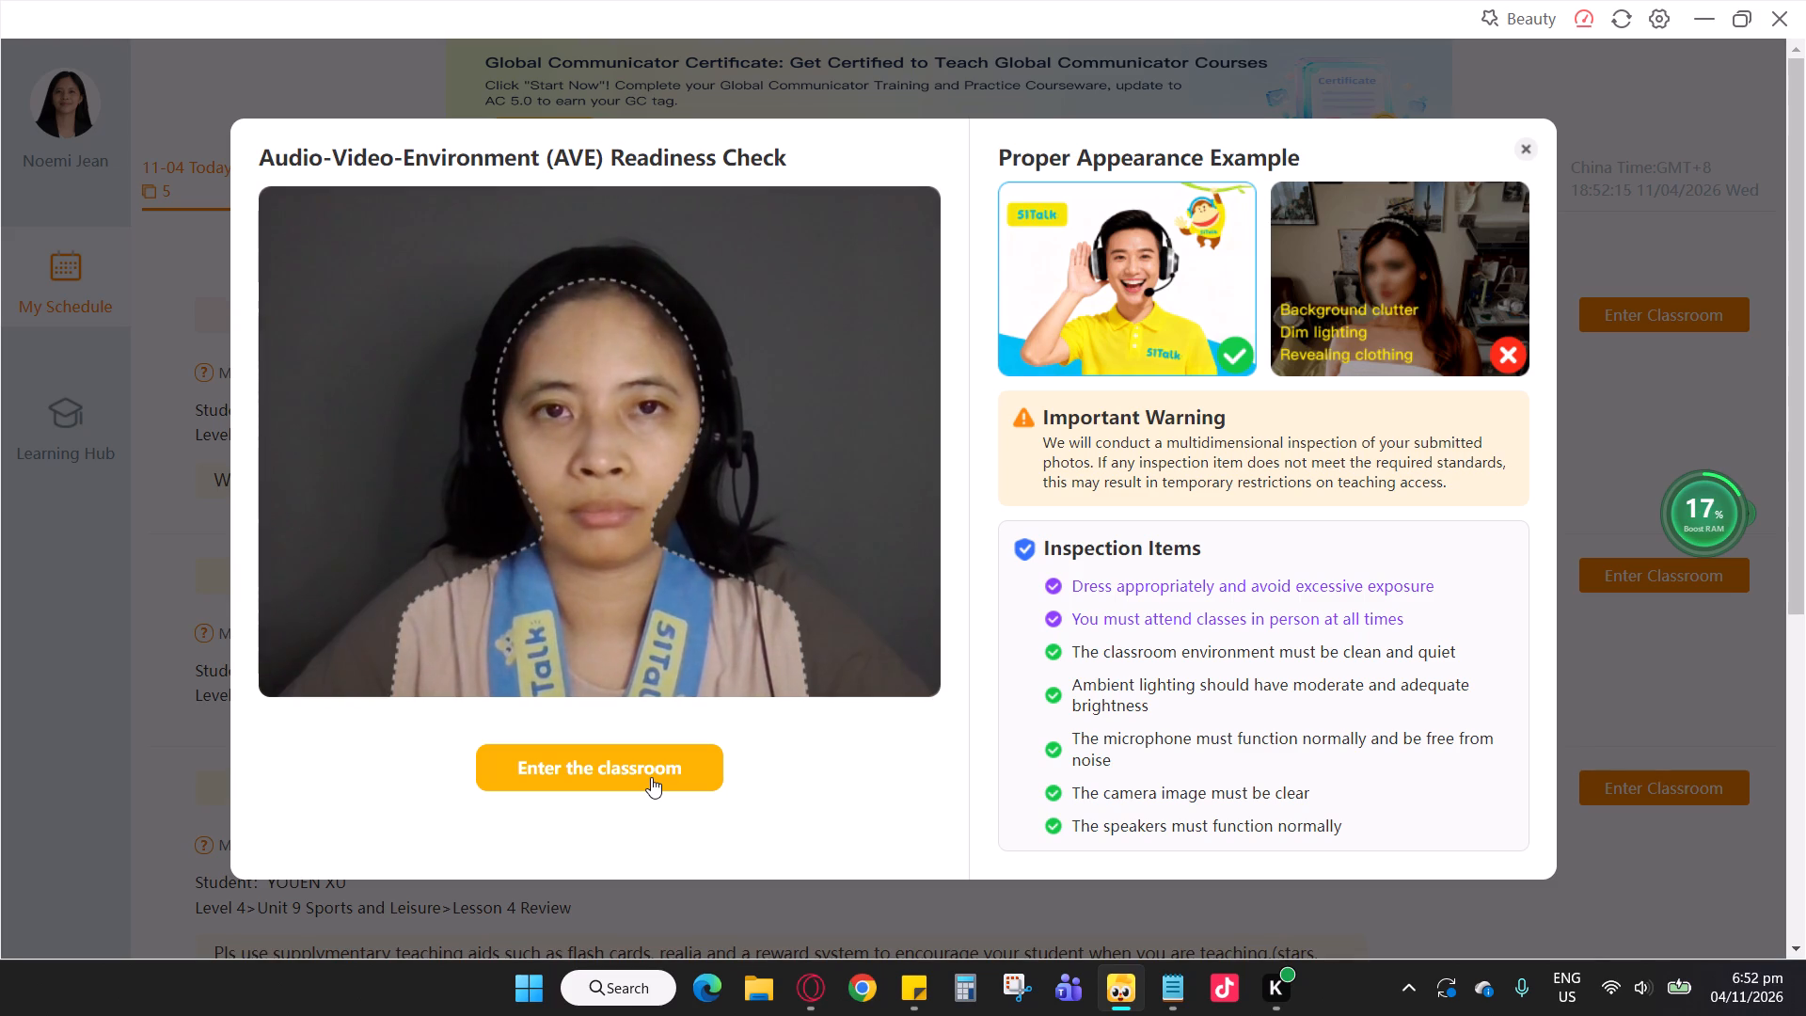
Enter the online classroom, accepting the equipment check, and mute the microphone.
{"action": "left_click", "coordinate": [651, 777]}
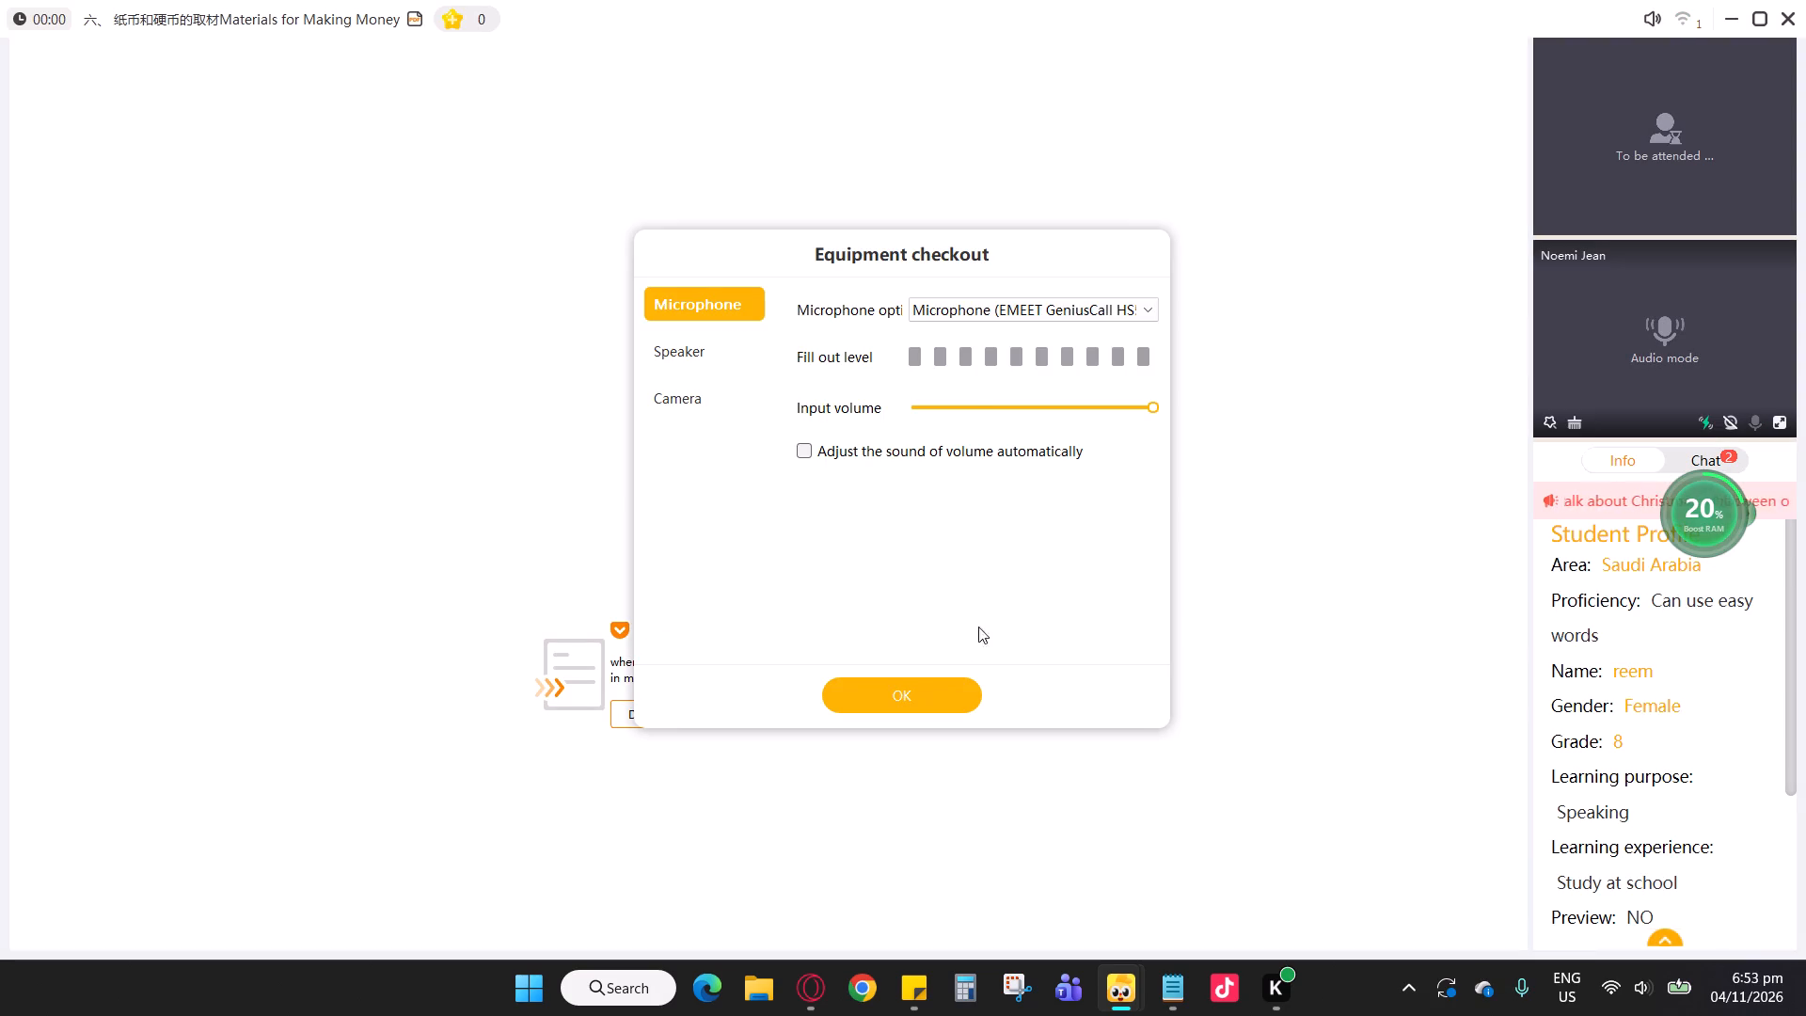
{"action": "left_click", "coordinate": [926, 695]}
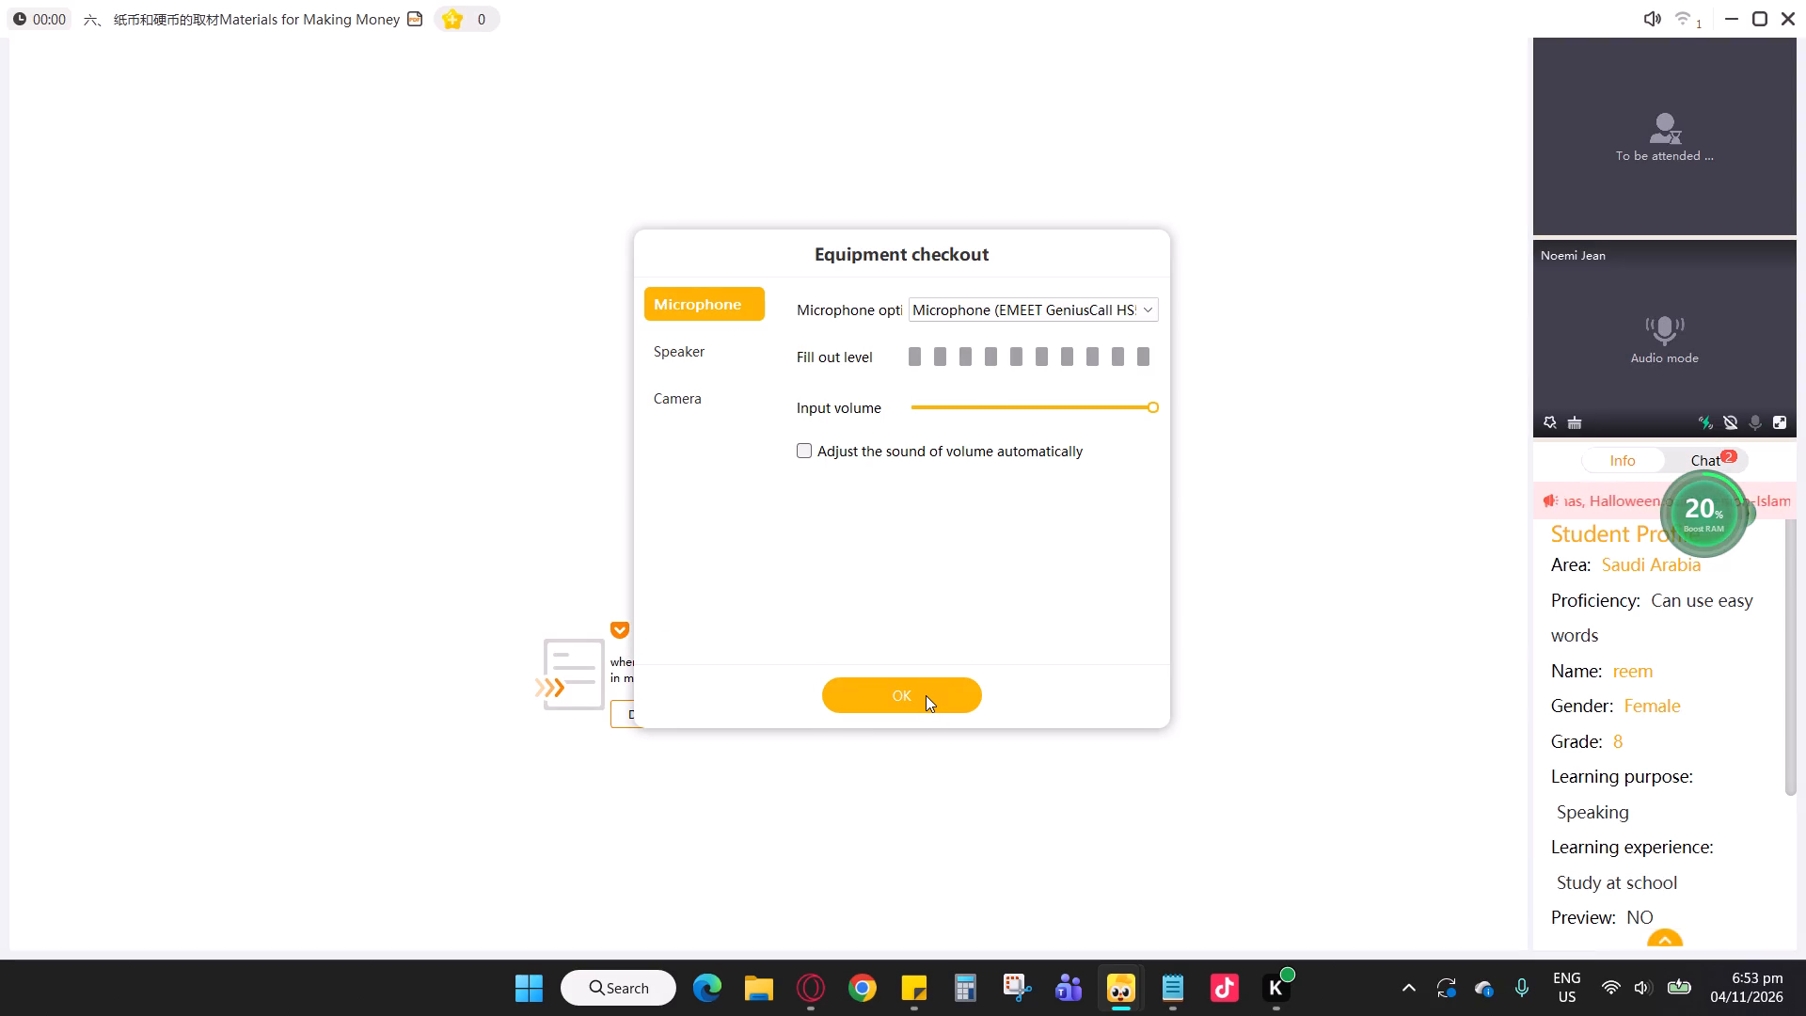
{"action": "left_click", "coordinate": [1753, 422]}
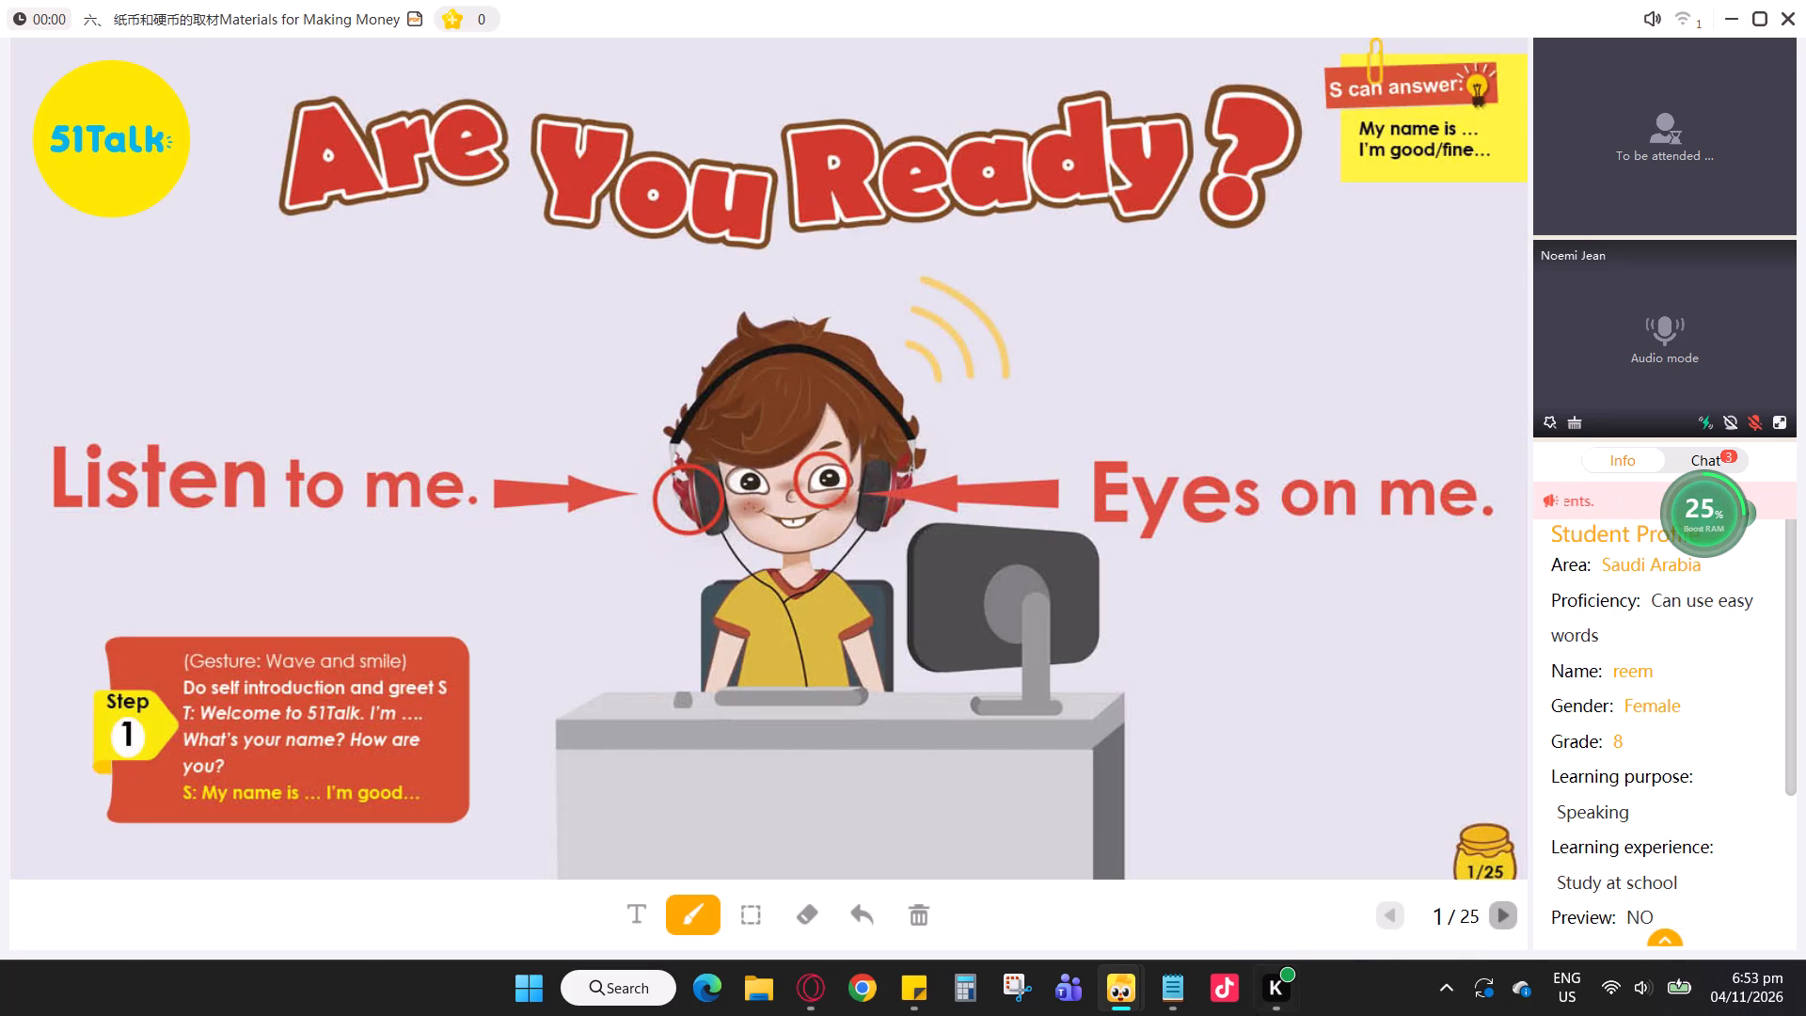
Switch back to the Canva worksheet, search the graphics for hammer and insert the outlined claw hammer with a wooden handle.
{"action": "left_click", "coordinate": [818, 999]}
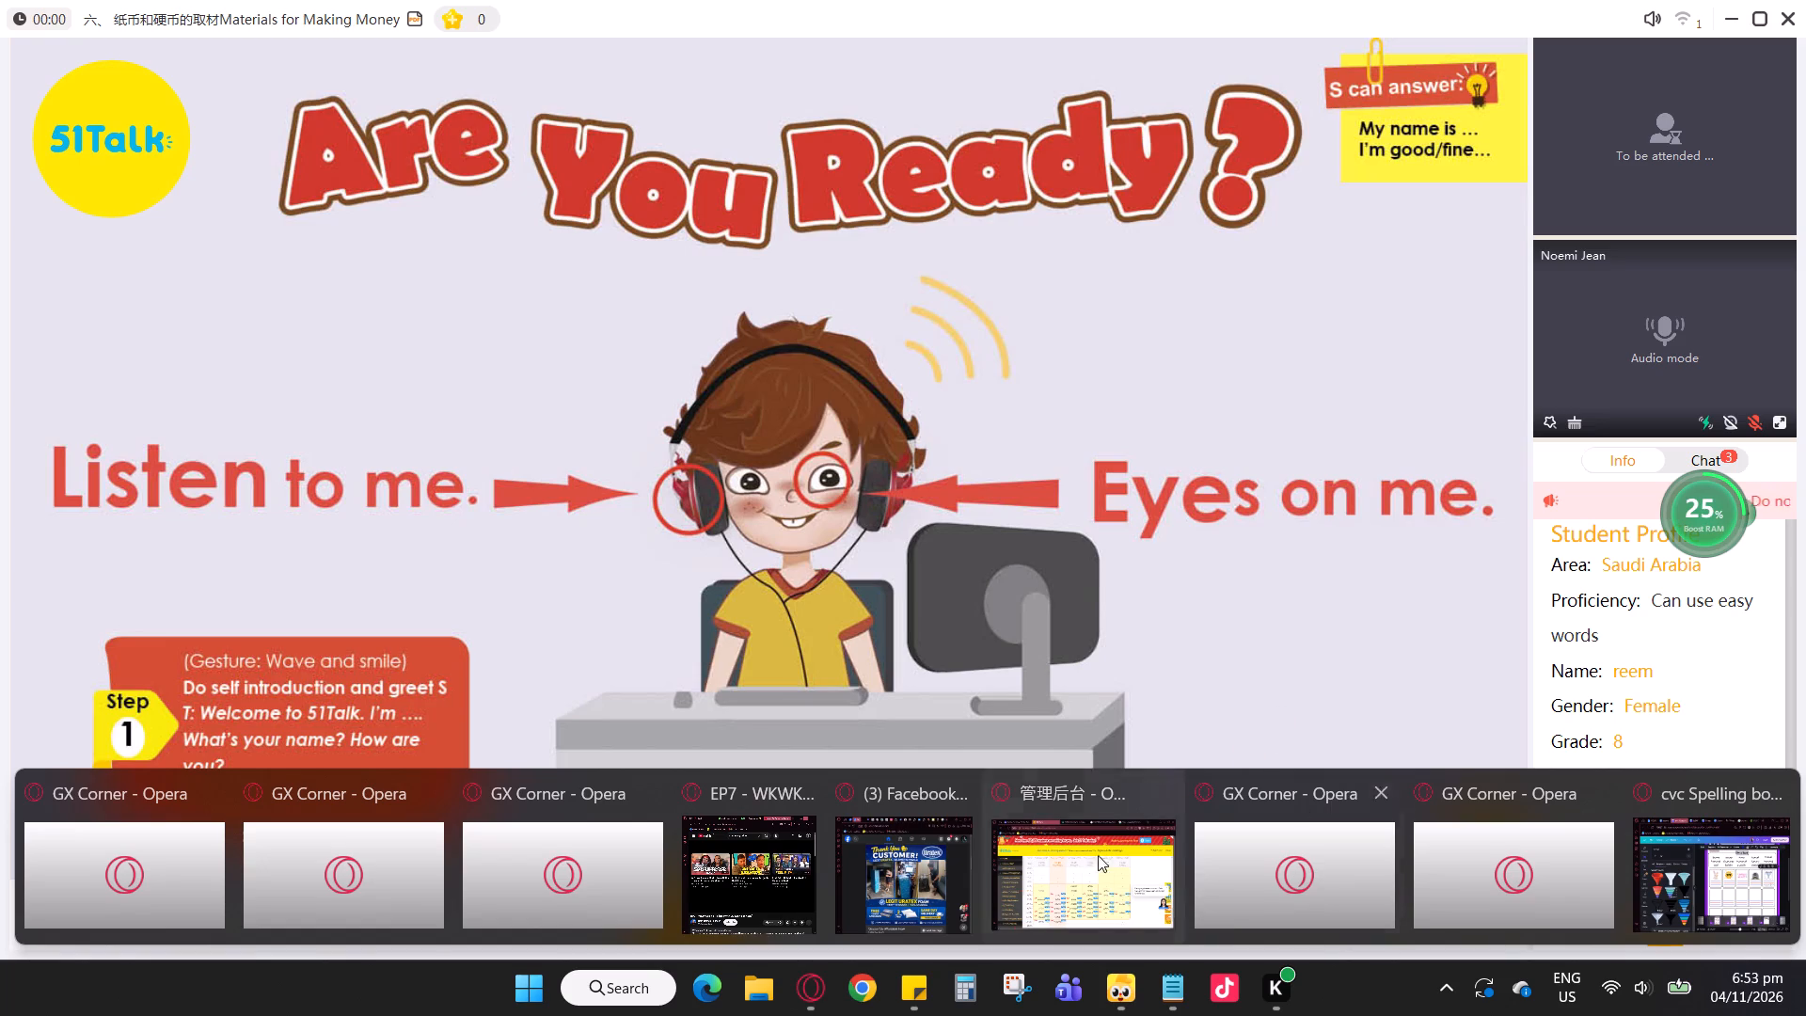
{"action": "left_click", "coordinate": [1689, 870]}
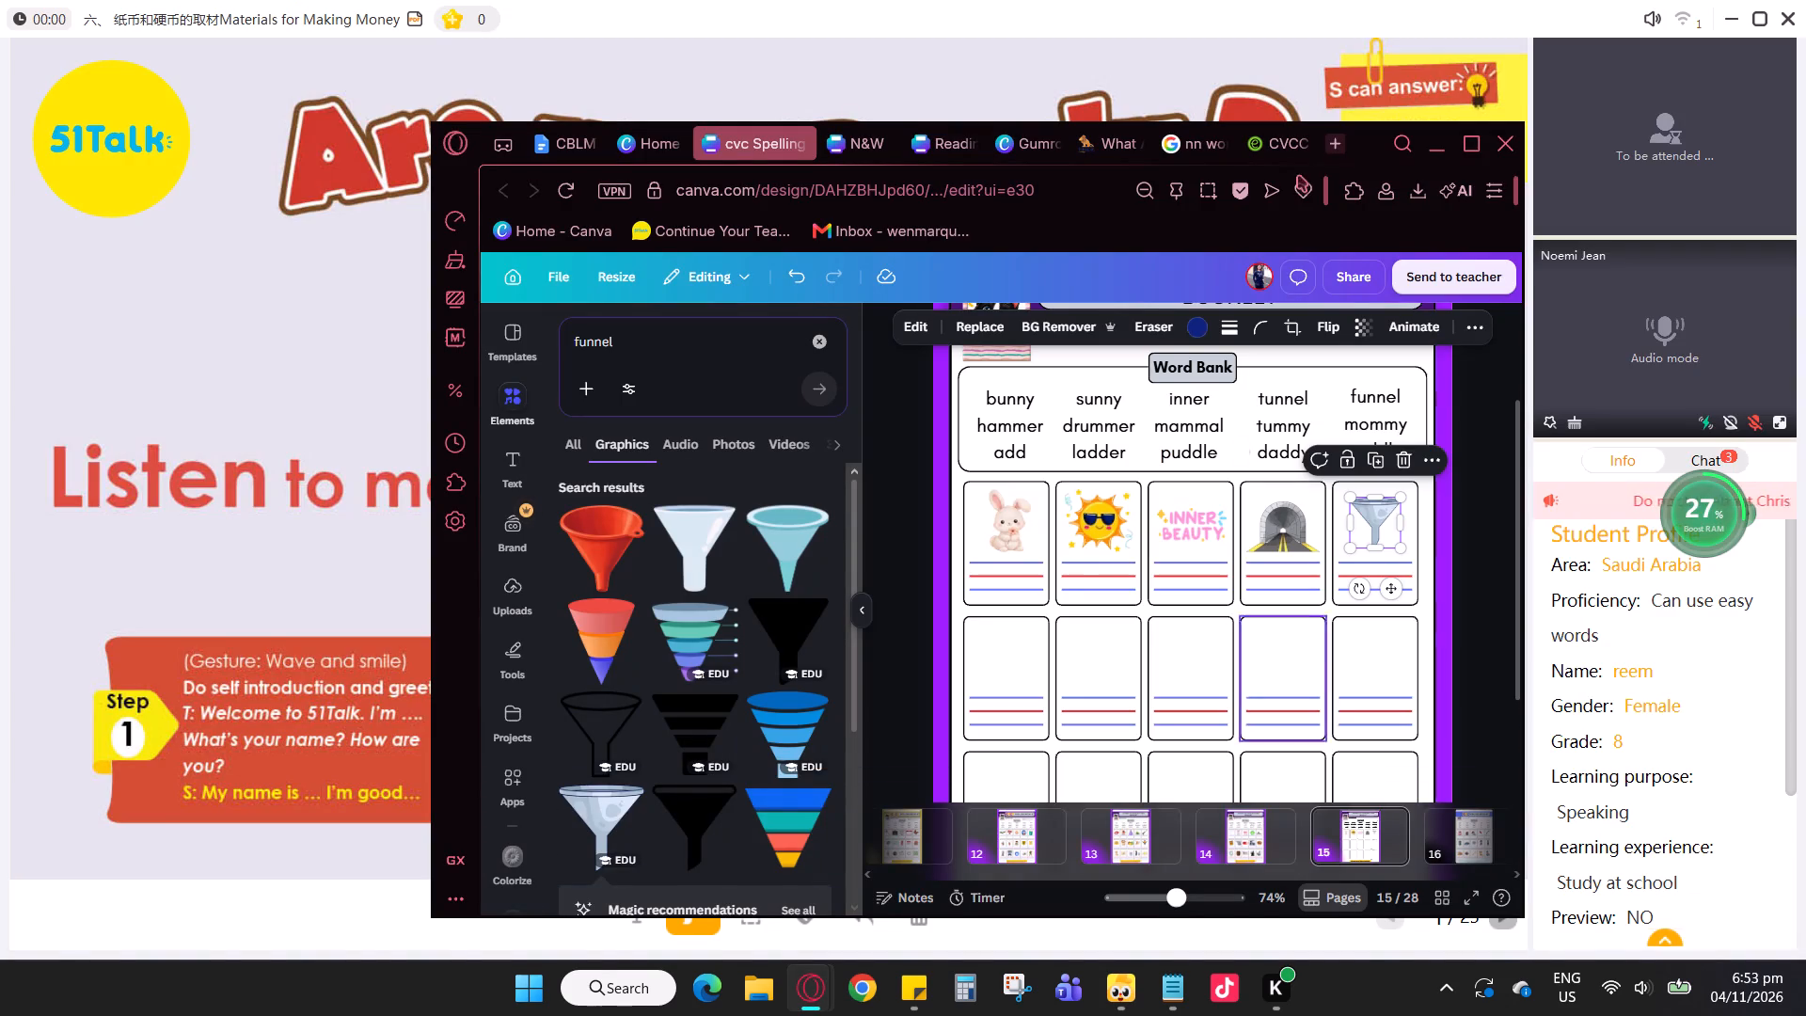
{"action": "left_click", "coordinate": [716, 346]}
{"action": "key", "text": "ctrl+a"}
{"action": "type", "text": "hammer"}
{"action": "key", "text": "Return"}
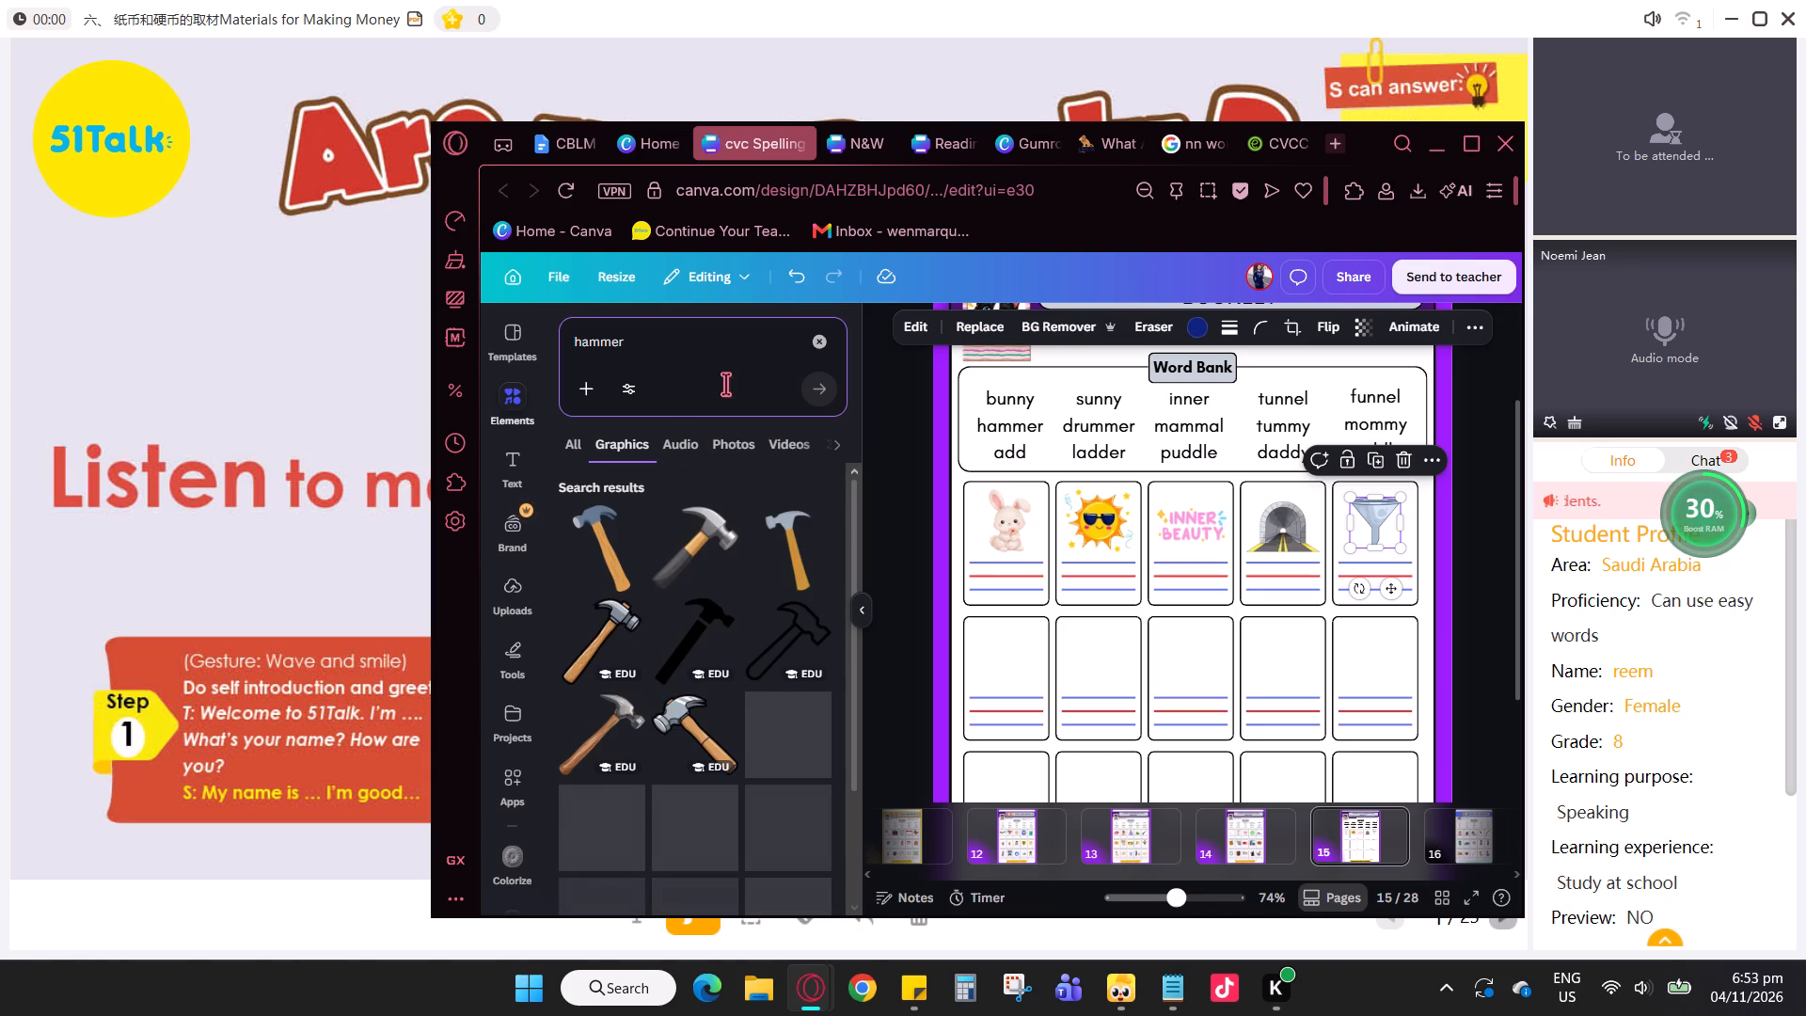
{"action": "left_click", "coordinate": [597, 629]}
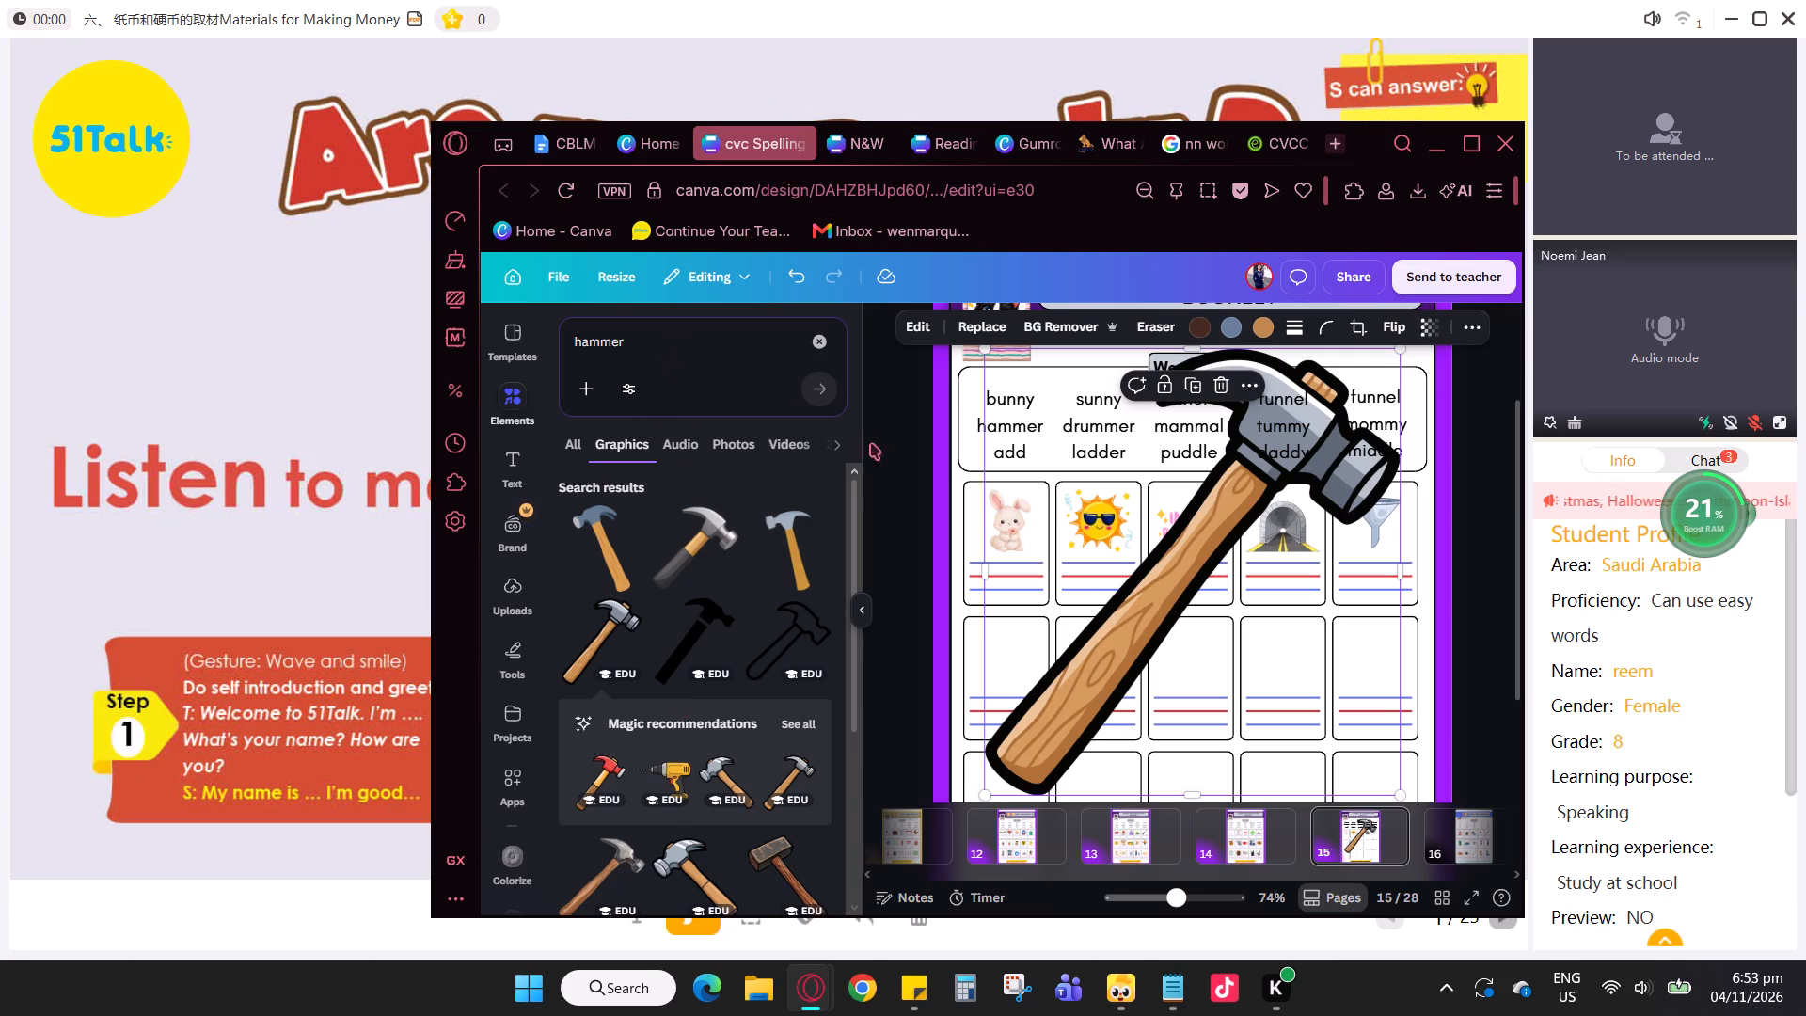
Shrink the hammer graphic and center it above the writing lines in the second row's first box.
{"action": "left_click_drag", "start_coordinate": [1070, 669], "coordinate": [1059, 699]}
{"action": "left_click_drag", "start_coordinate": [1389, 381], "coordinate": [1001, 716]}
{"action": "left_click_drag", "start_coordinate": [1004, 783], "coordinate": [1004, 731]}
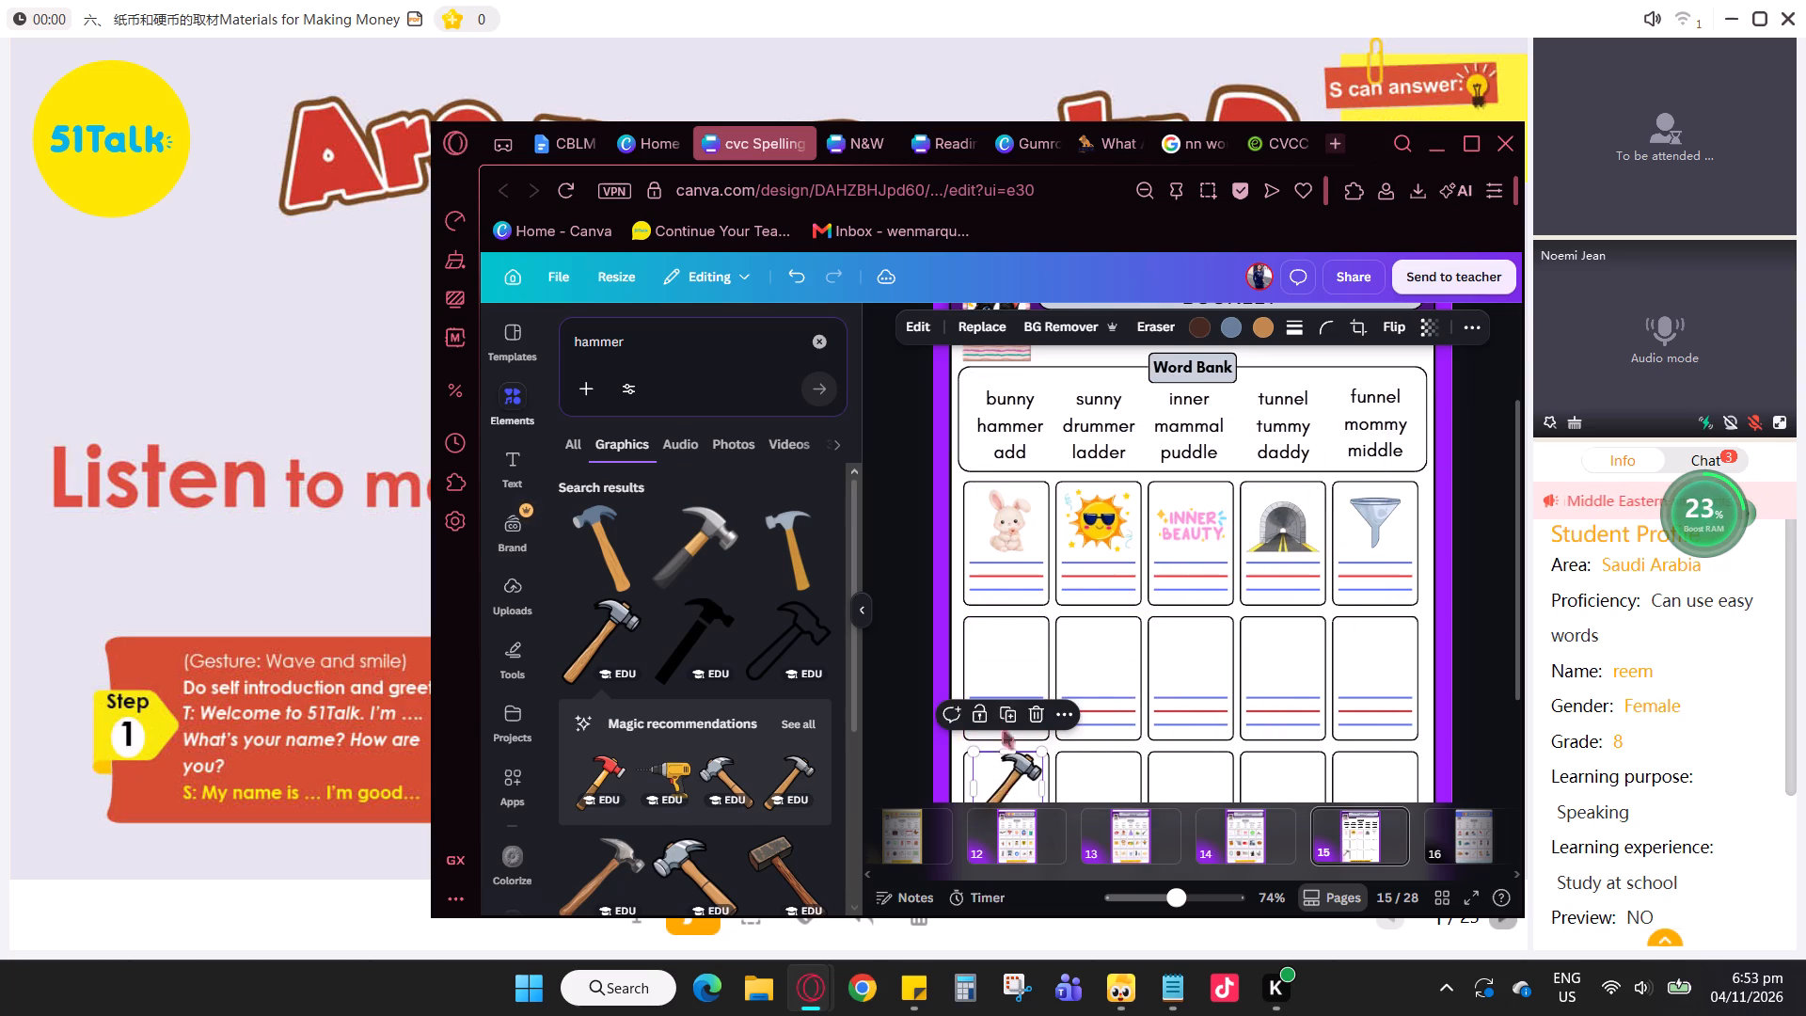
{"action": "left_click_drag", "start_coordinate": [1004, 731], "coordinate": [1006, 650]}
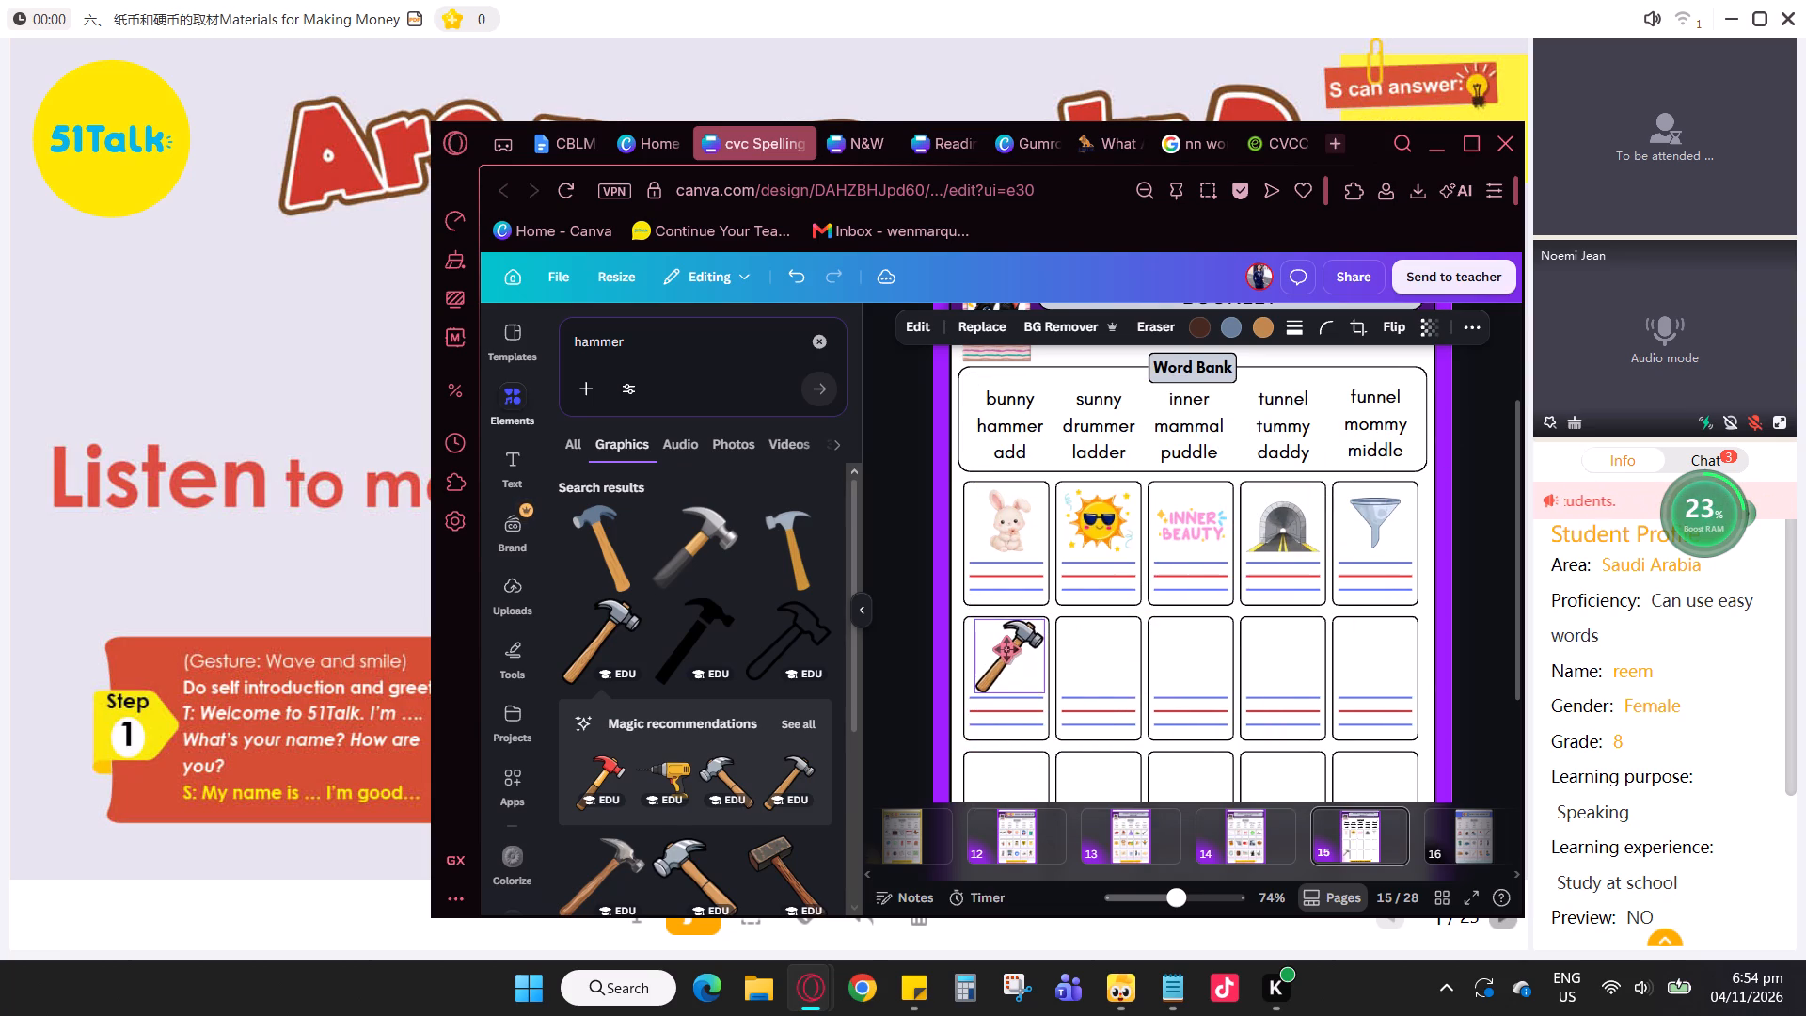
{"action": "left_click_drag", "start_coordinate": [1006, 650], "coordinate": [1006, 644]}
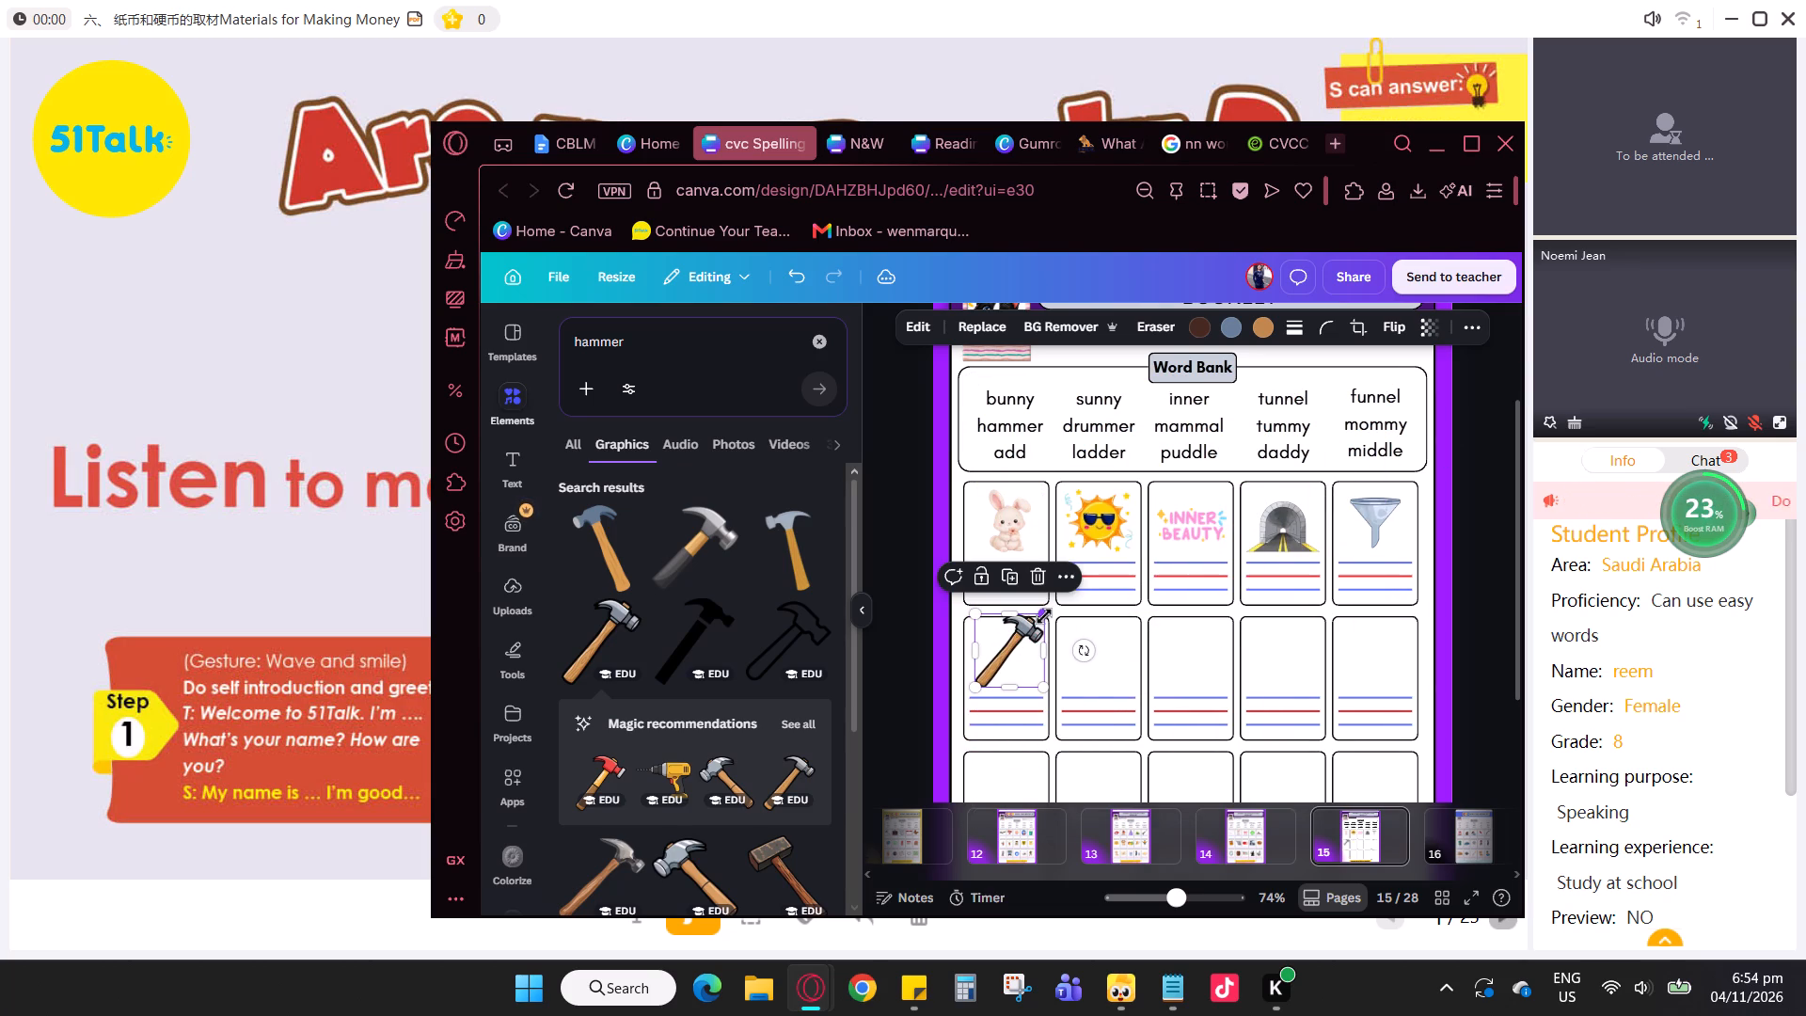
{"action": "left_click_drag", "start_coordinate": [1044, 616], "coordinate": [1029, 635]}
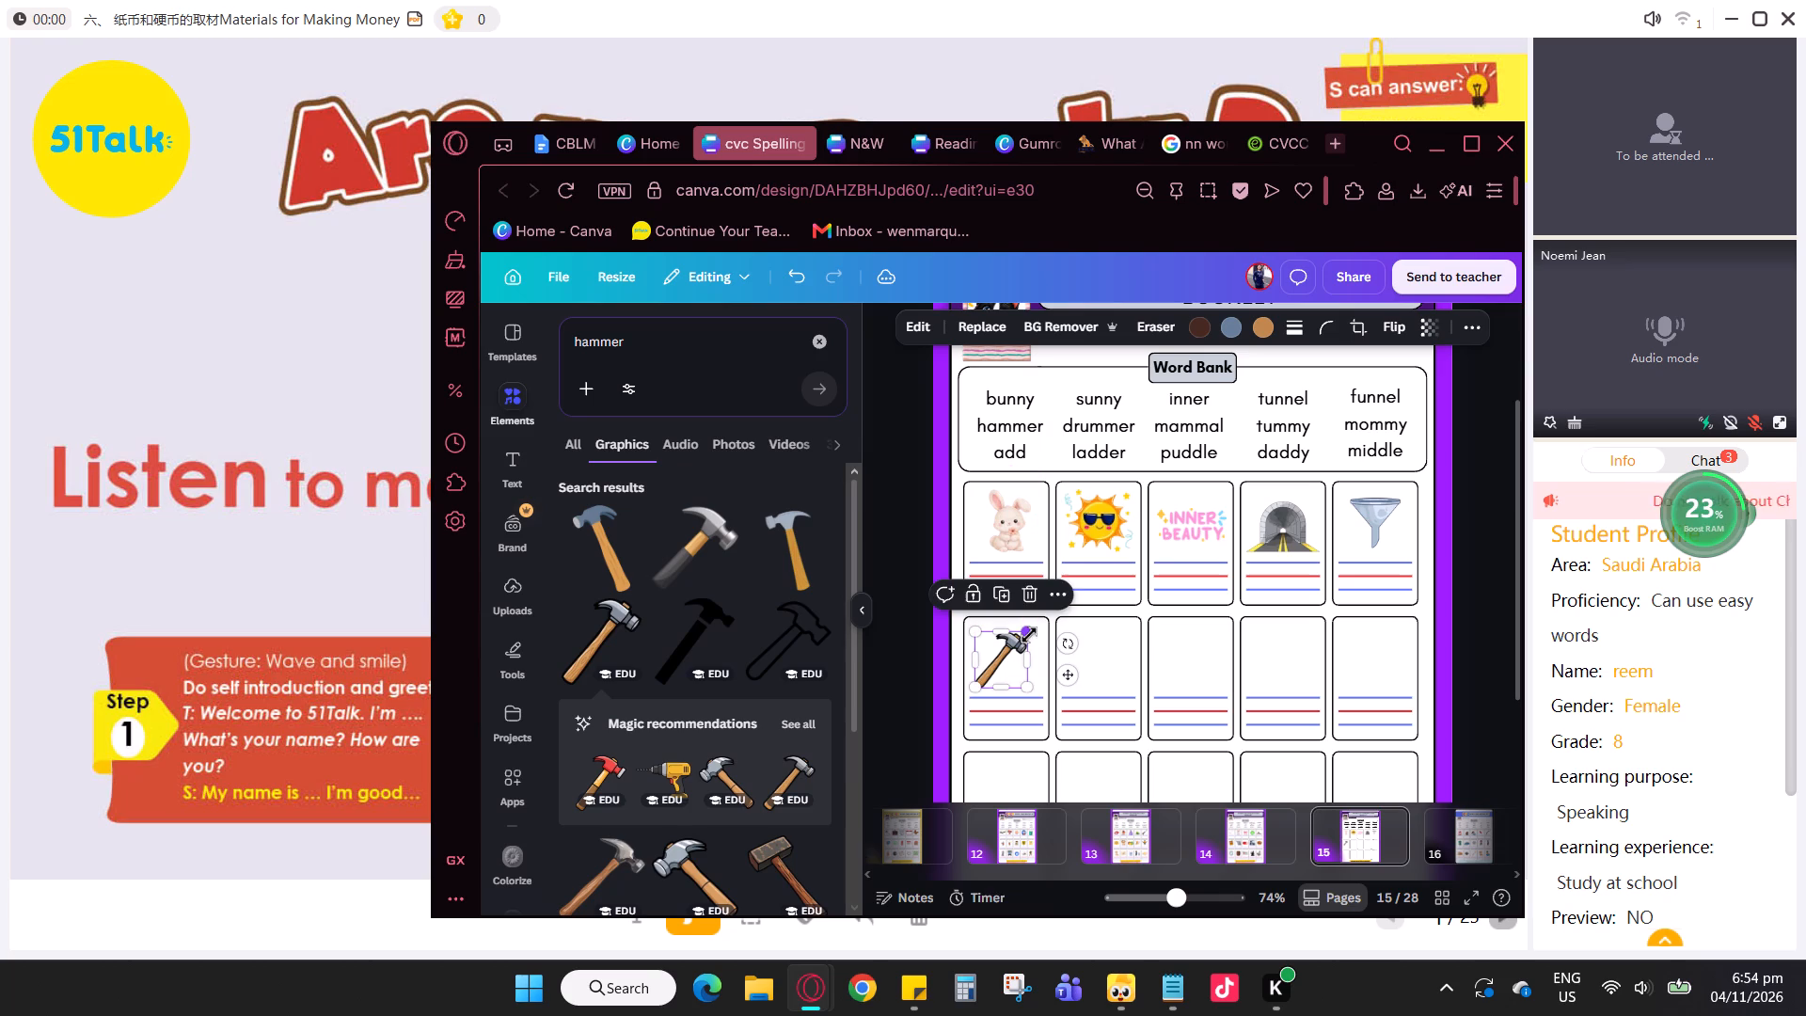
{"action": "key", "text": "Right"}
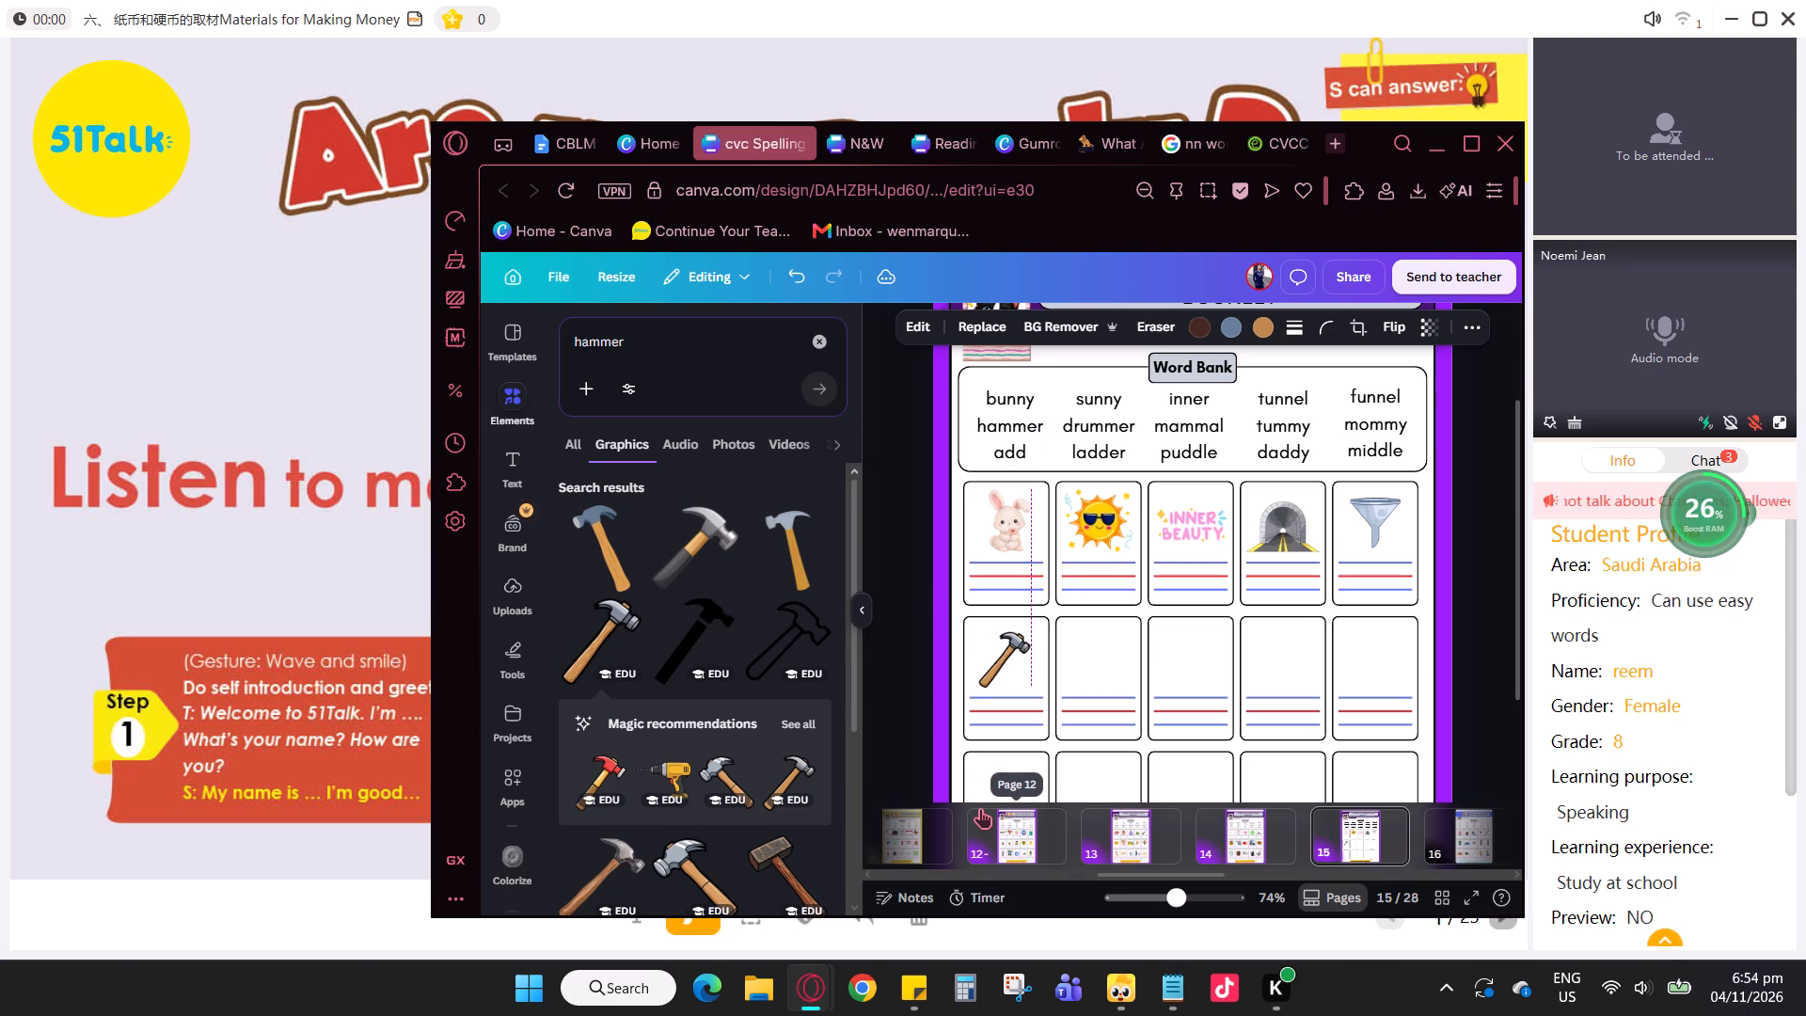
Search the graphics for drummer and insert the marching drummer in a red uniform.
{"action": "left_click", "coordinate": [634, 341]}
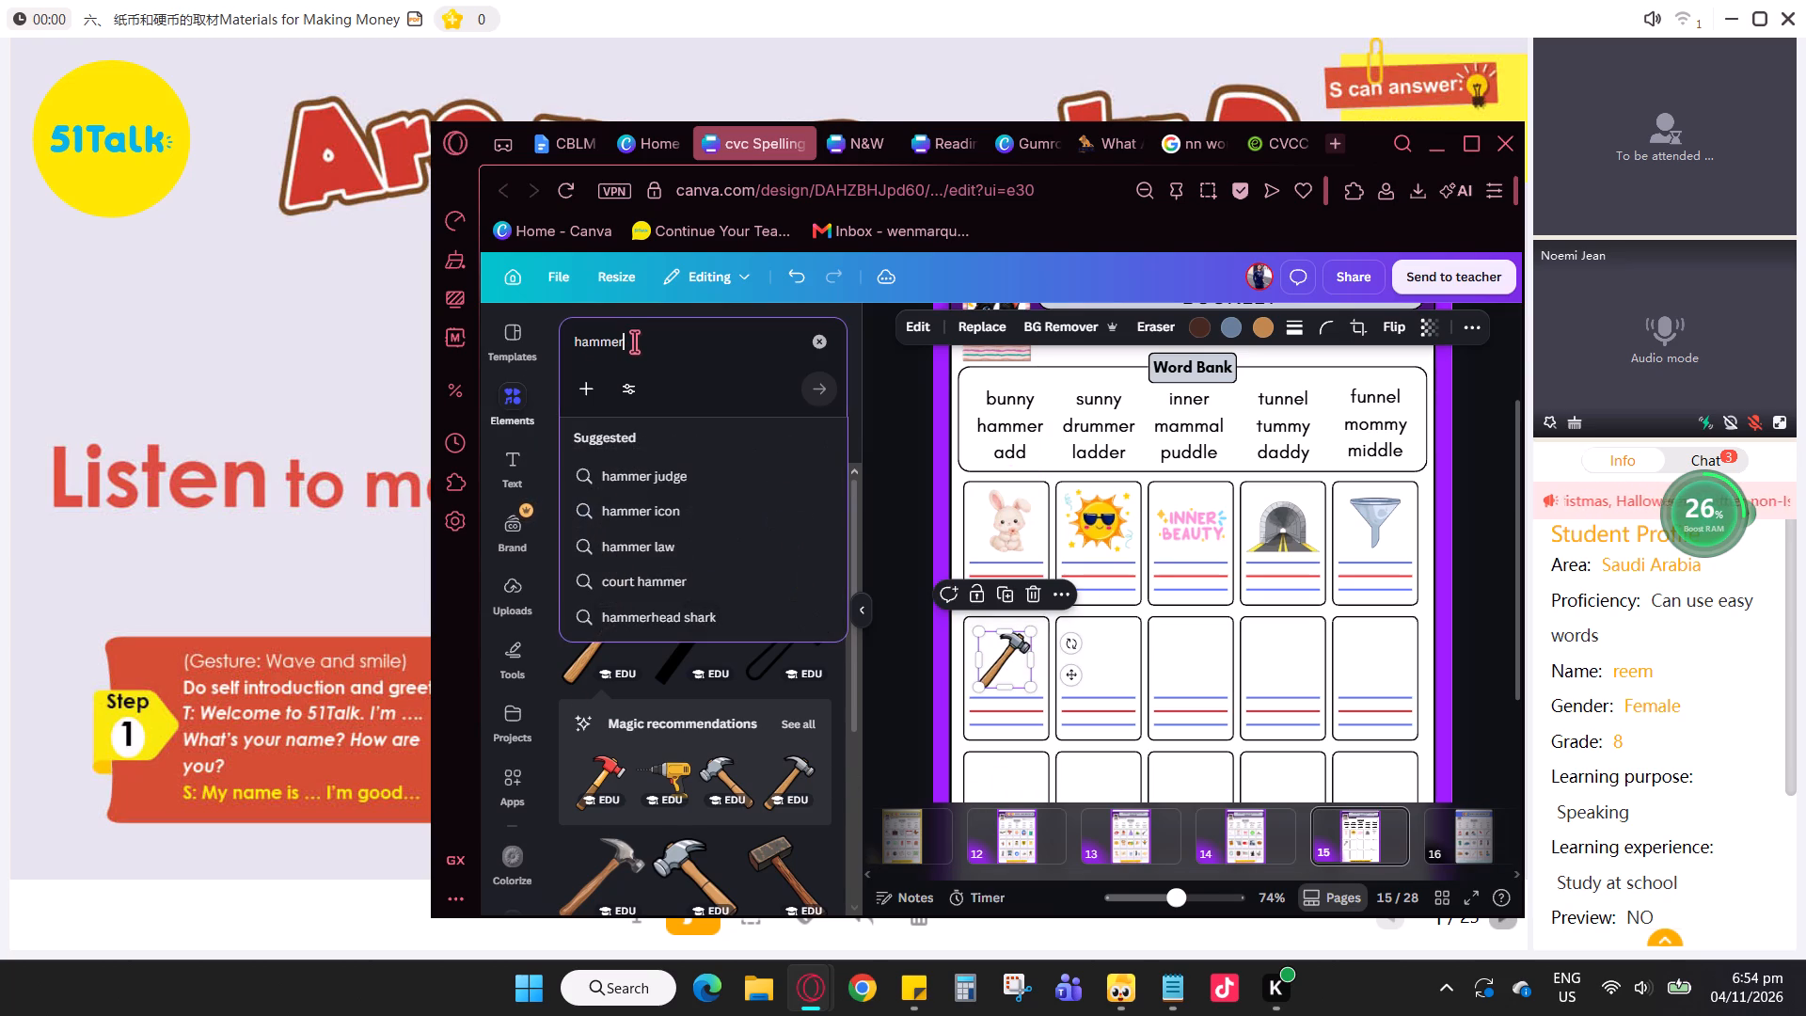
{"action": "key", "text": "ctrl+a"}
{"action": "type", "text": "drummer"}
{"action": "key", "text": "Return"}
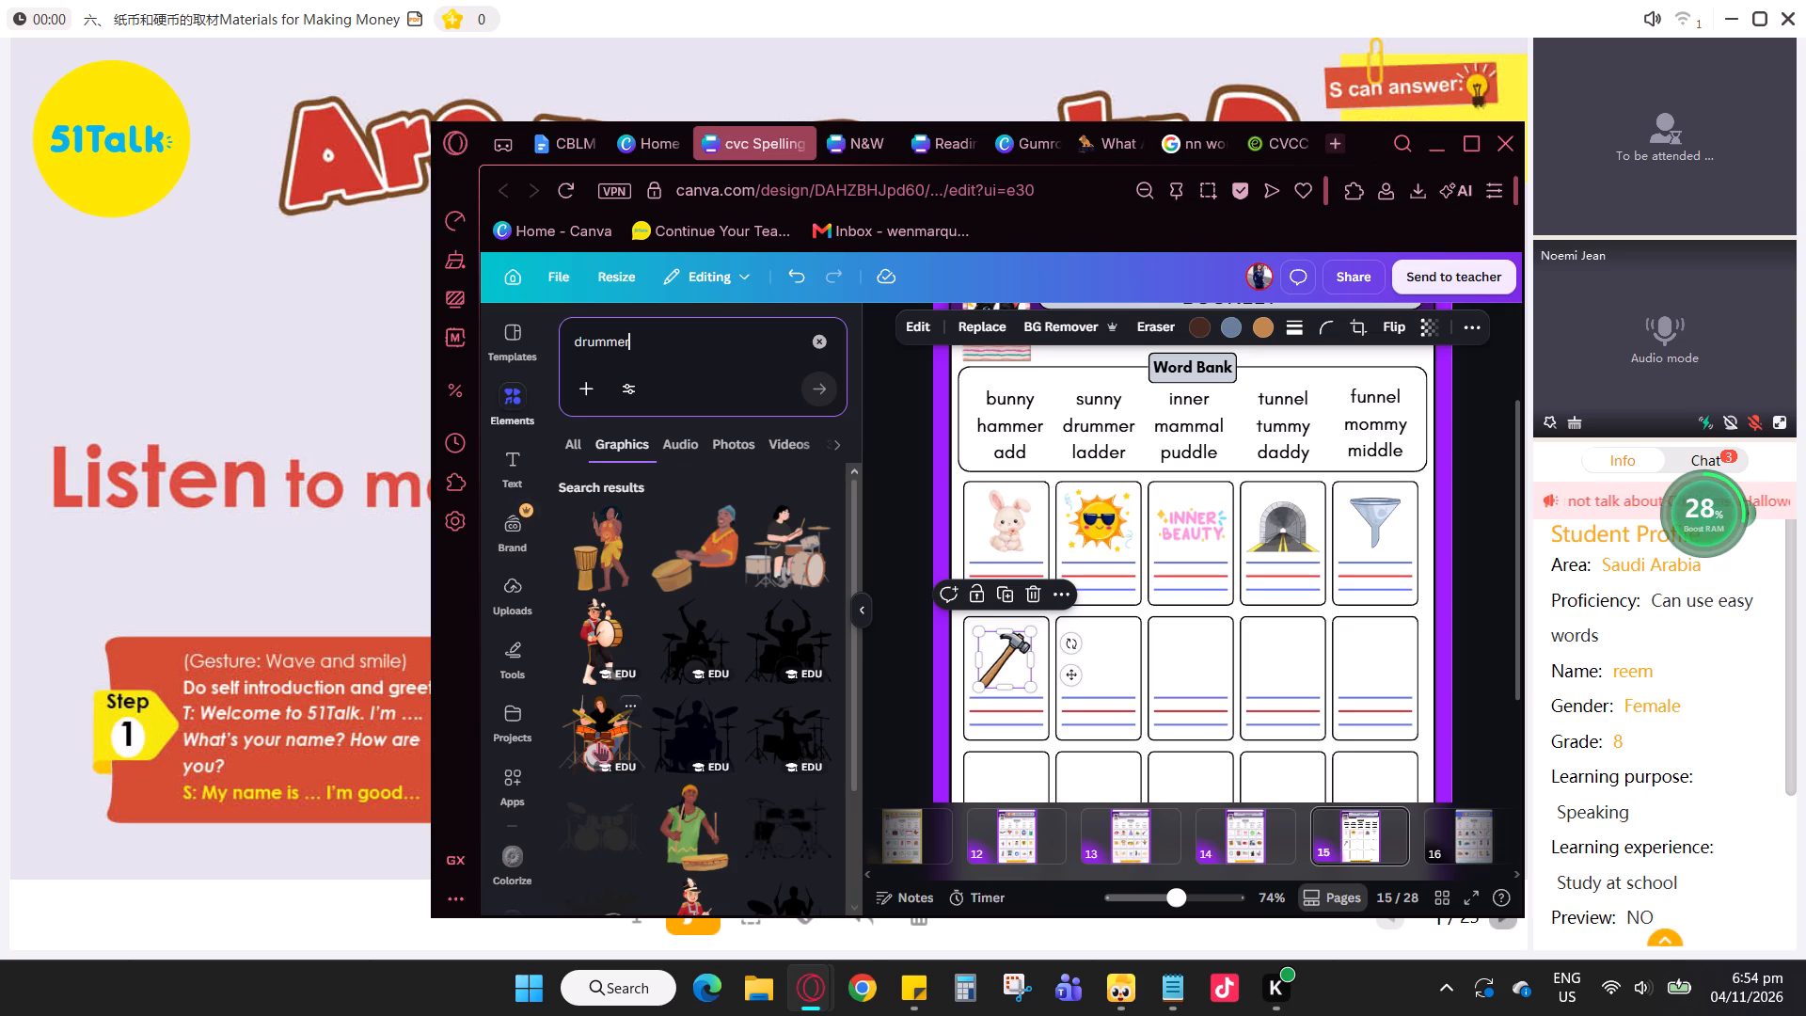
{"action": "scroll", "coordinate": [598, 738], "scroll_direction": "down", "scroll_amount": 2}
{"action": "left_click", "coordinate": [700, 766]}
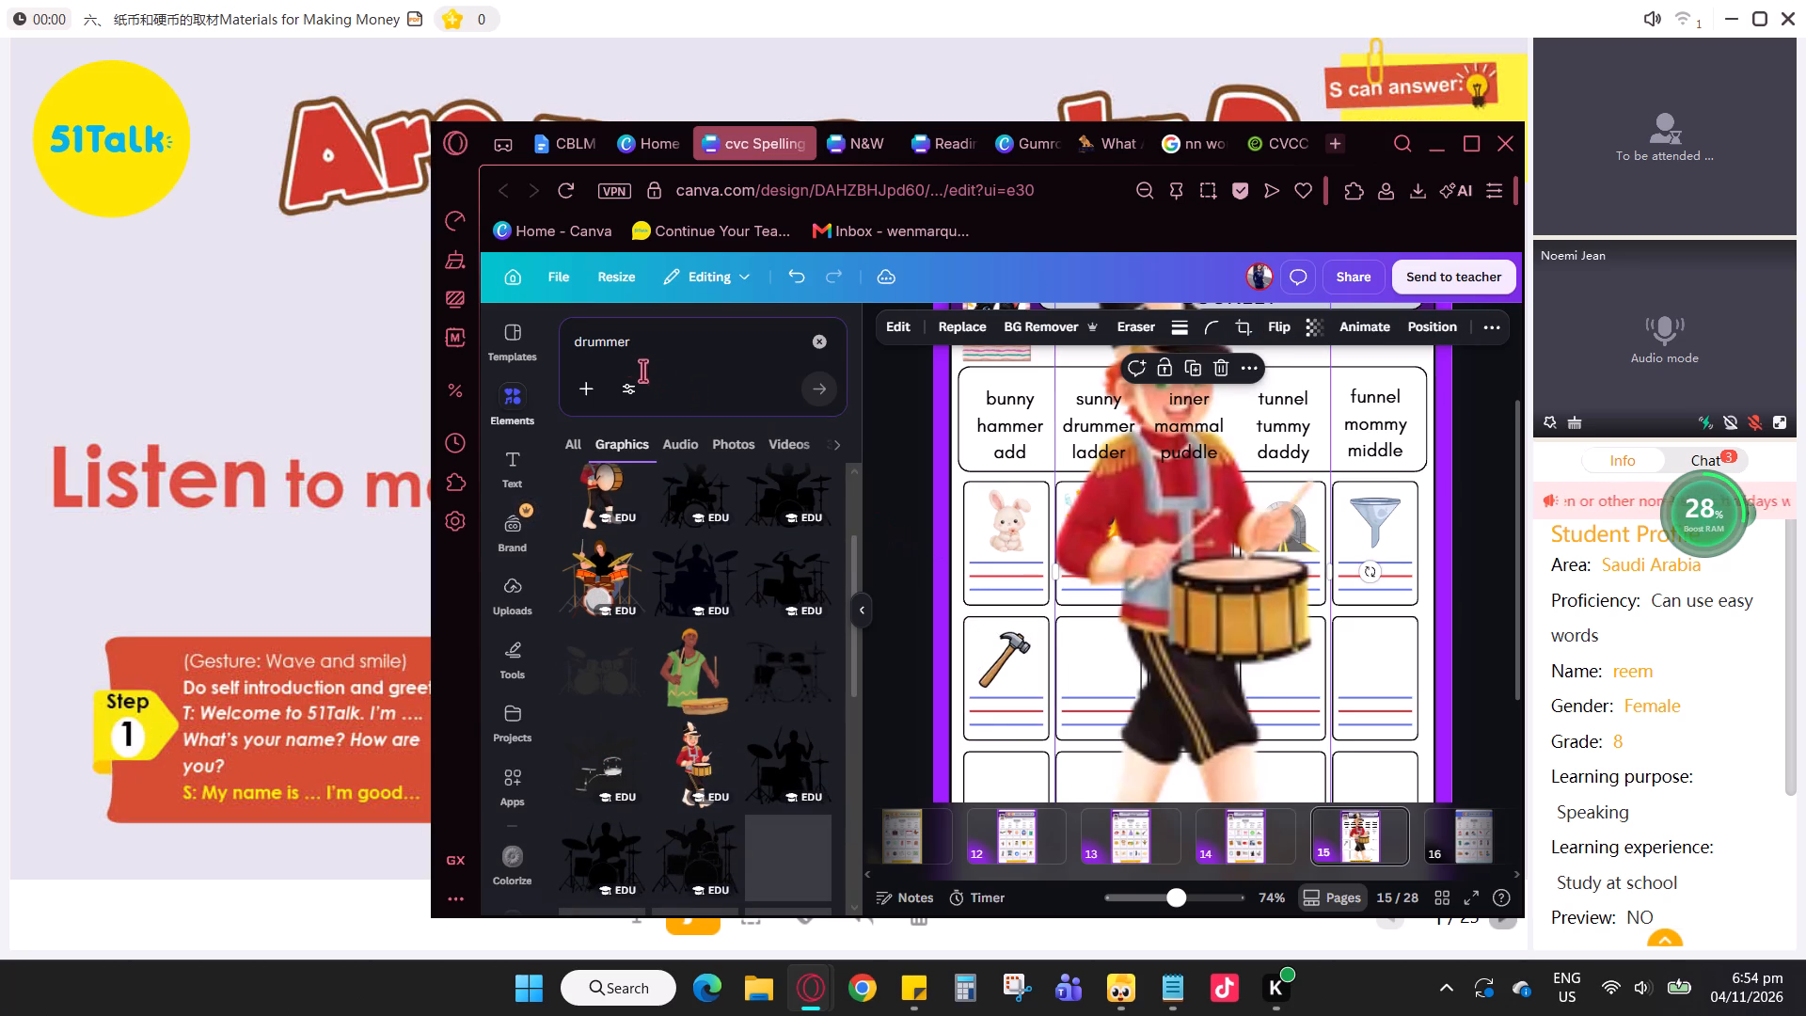
Search the graphics for mammal and insert the seated black-and-white panda.
{"action": "left_click", "coordinate": [645, 345]}
{"action": "key", "text": "ctrl+a"}
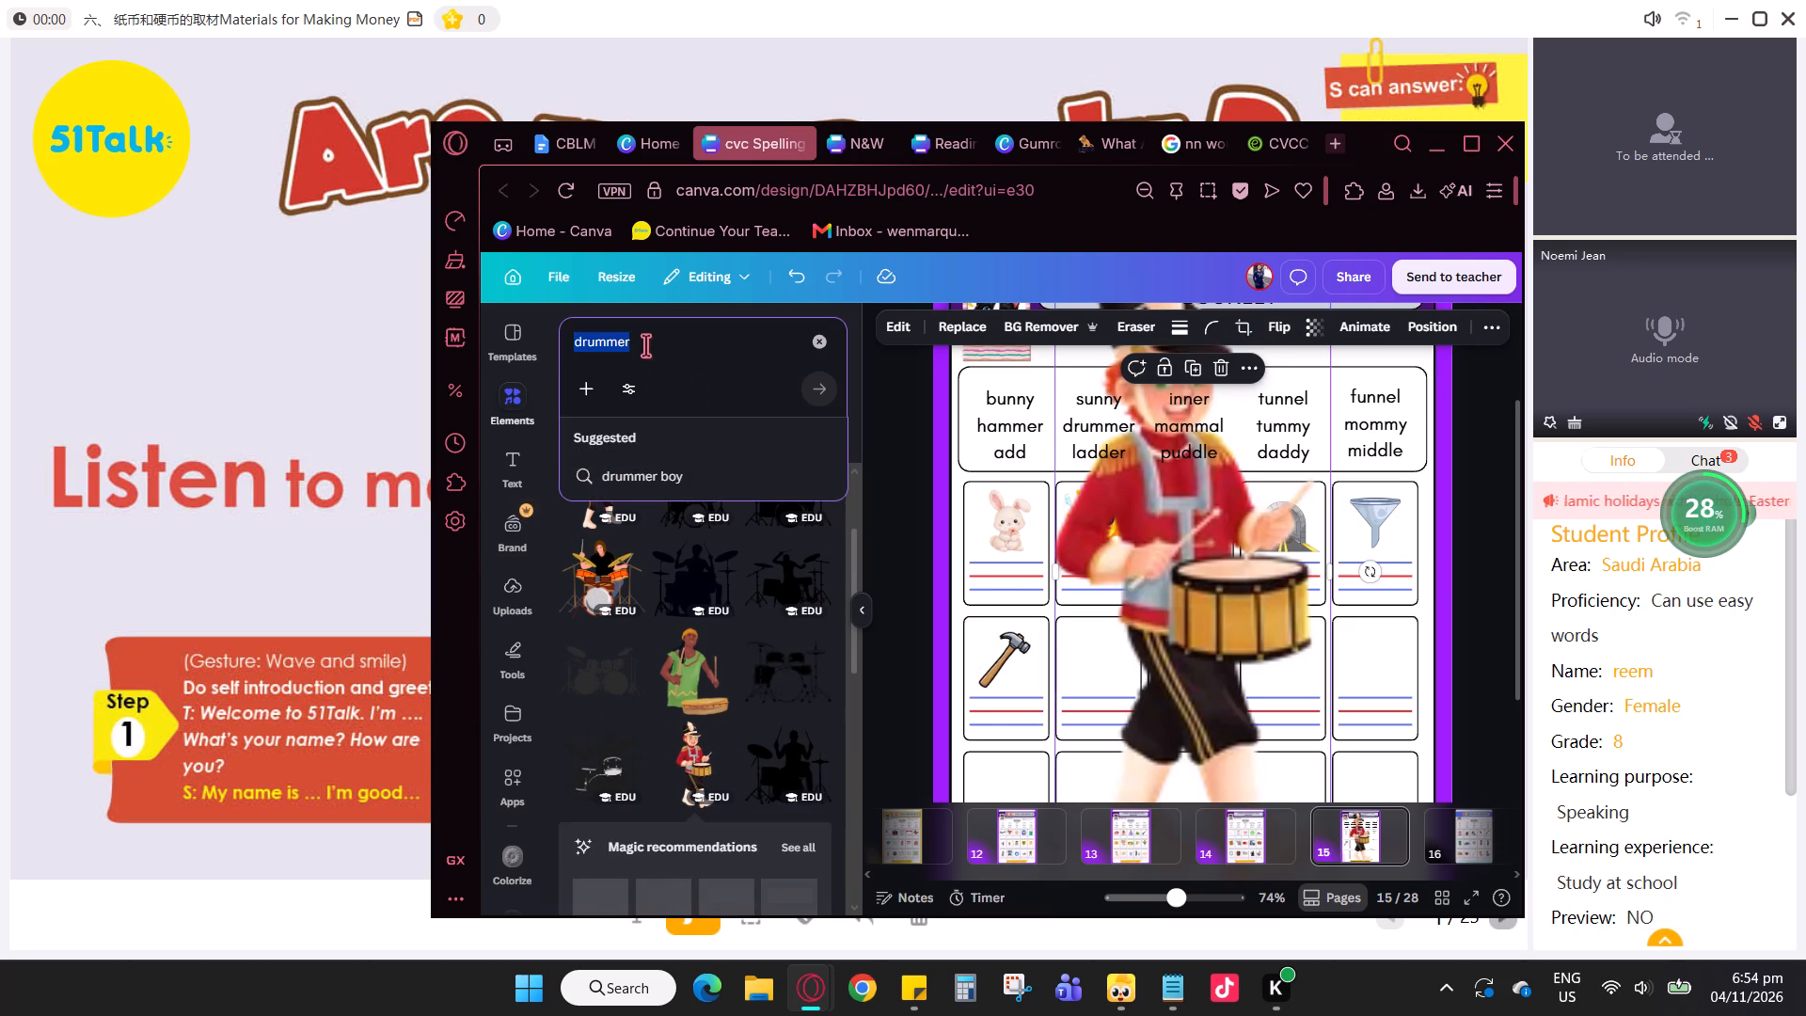
{"action": "type", "text": "mmal"}
{"action": "key", "text": "Return"}
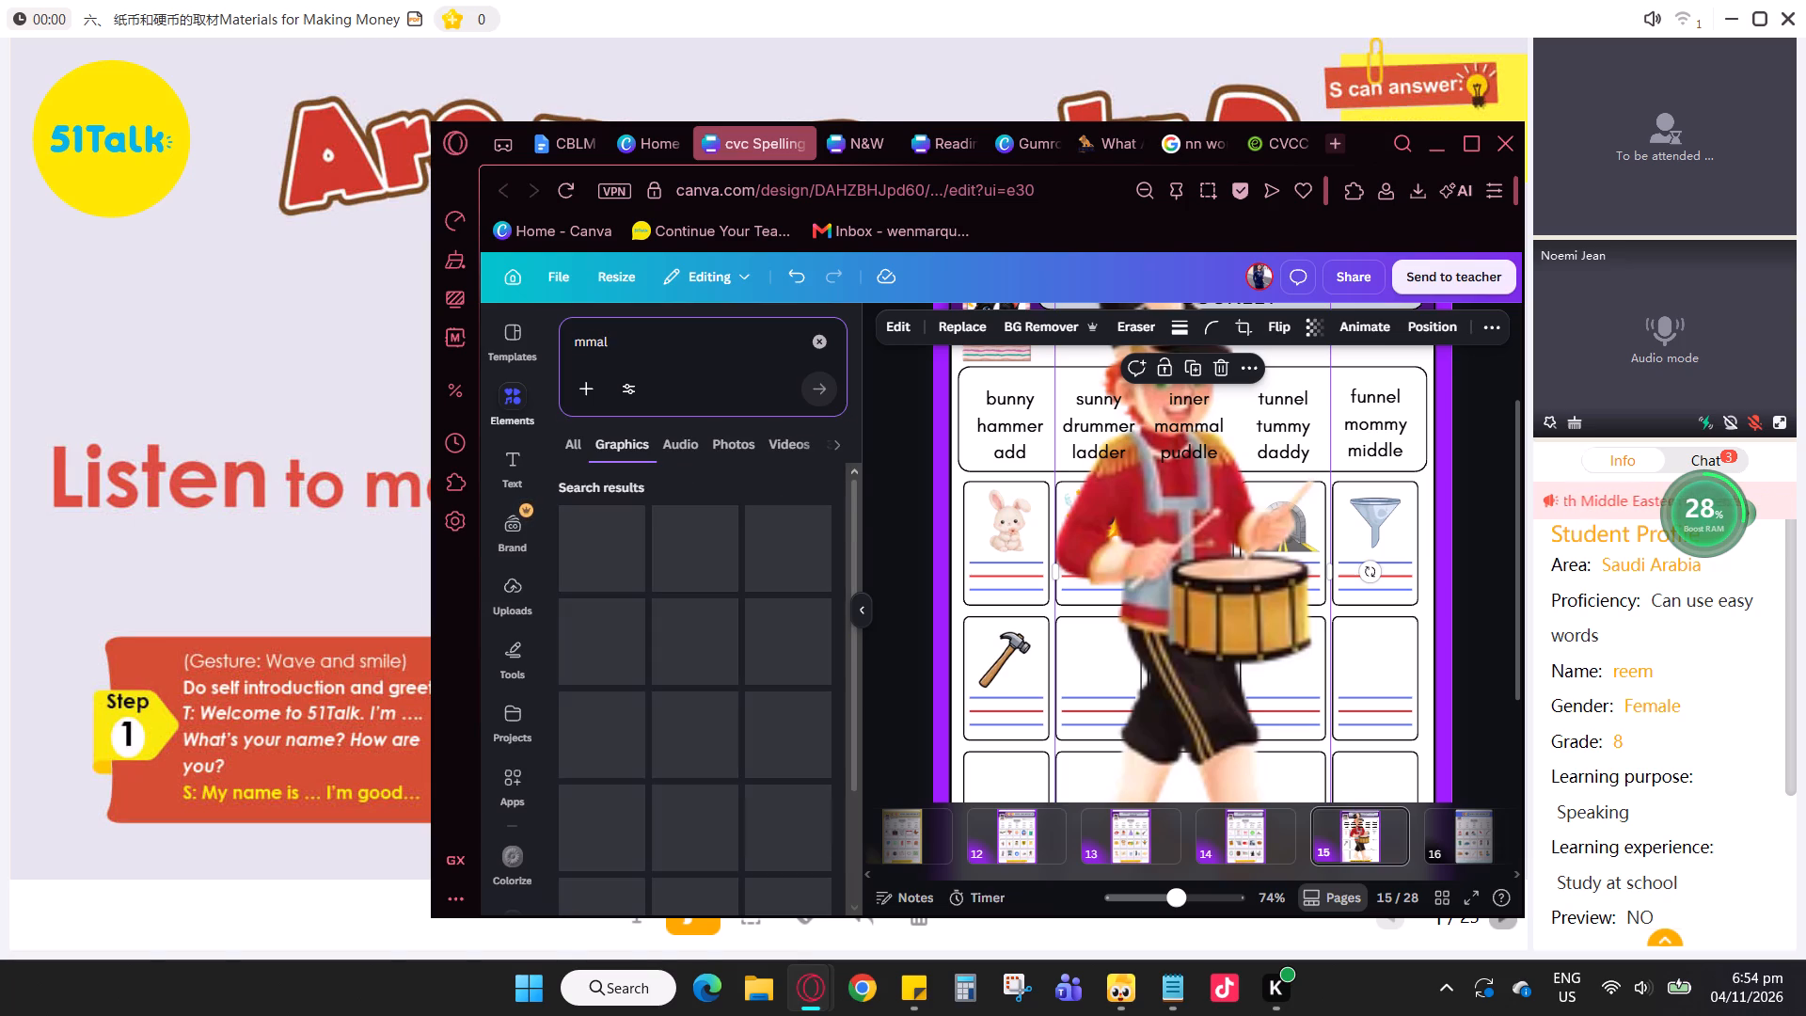
{"action": "key", "text": "ctrl+a"}
{"action": "type", "text": "mama"}
{"action": "key", "text": "BackSpace"}
{"action": "type", "text": "mal"}
{"action": "key", "text": "Return"}
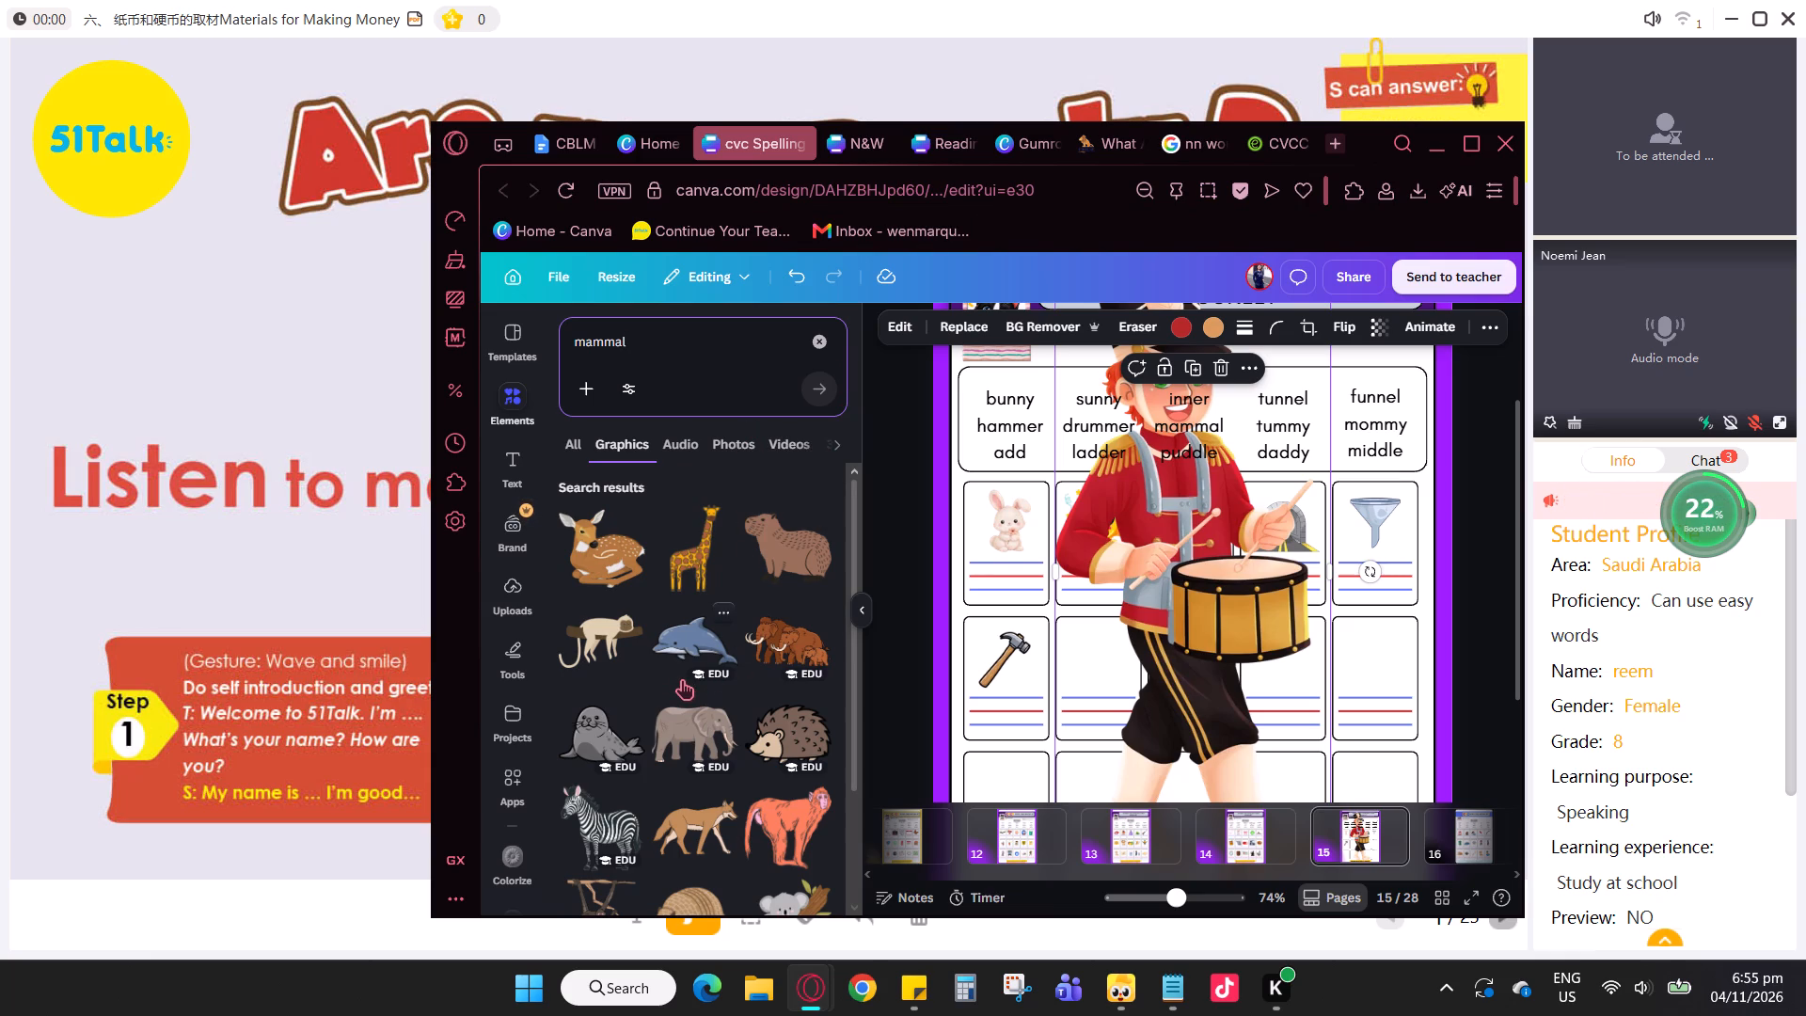
{"action": "scroll", "coordinate": [684, 681], "scroll_direction": "down", "scroll_amount": 1}
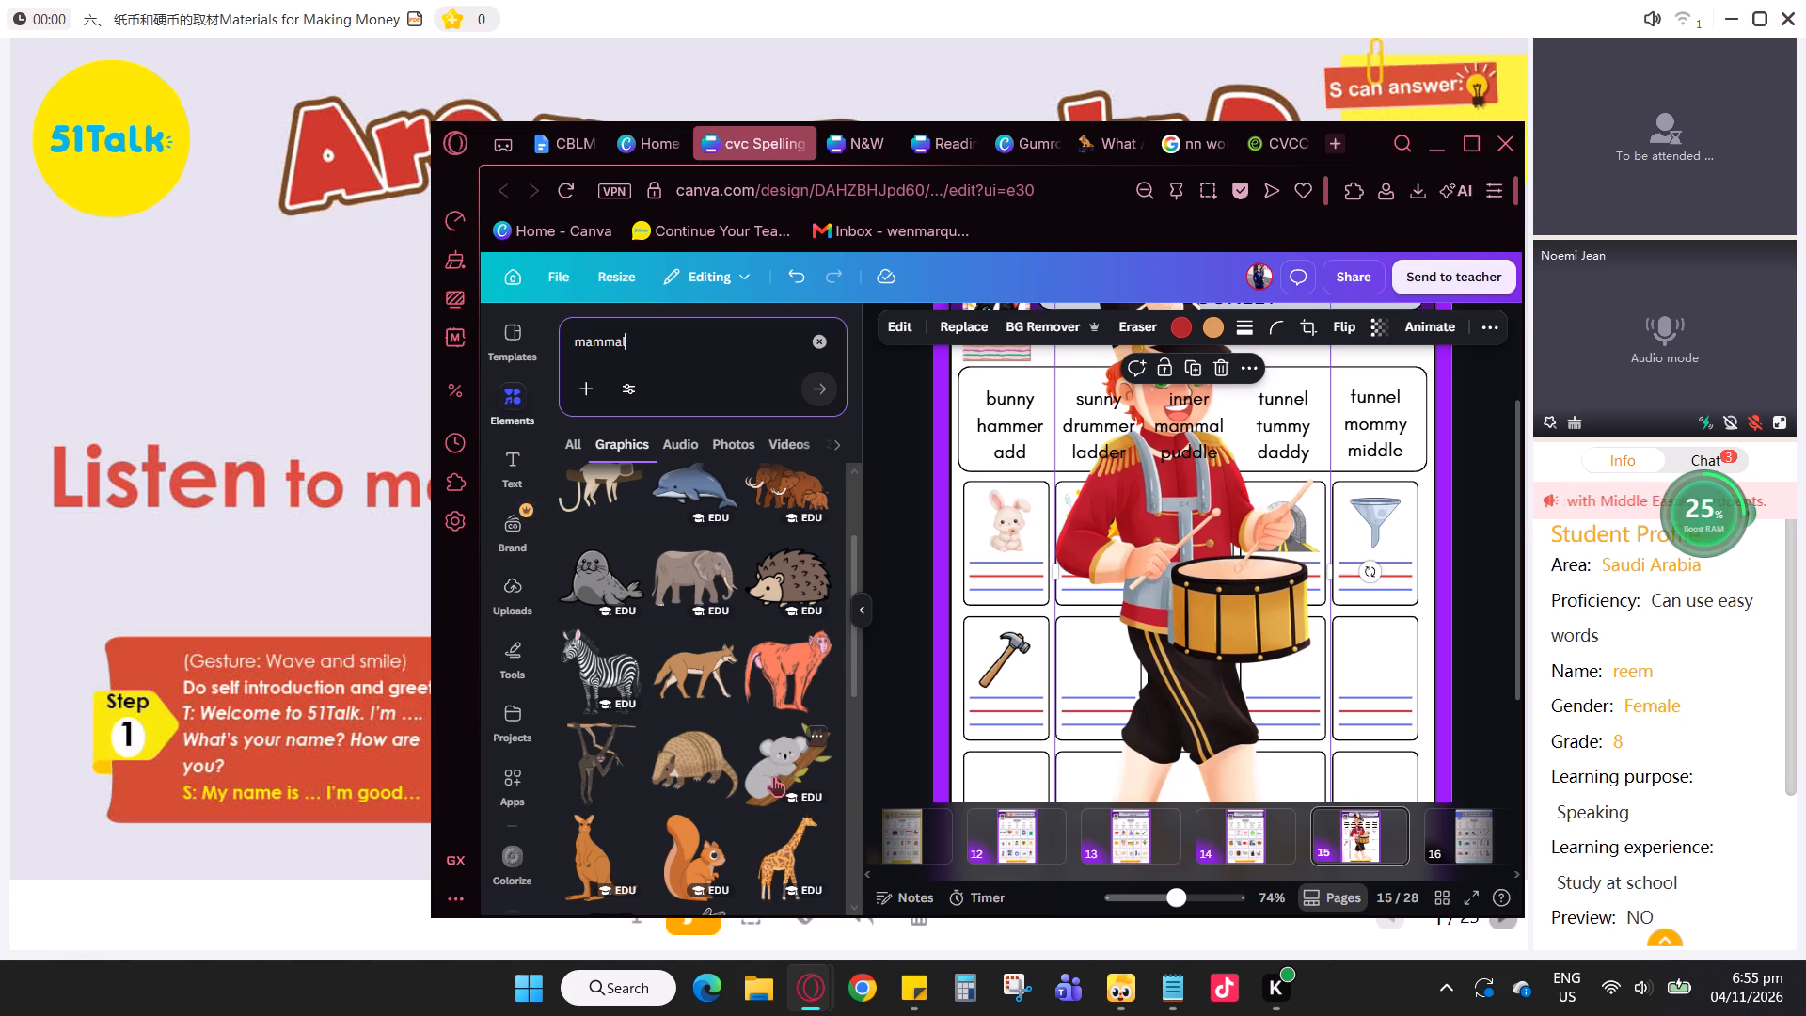
{"action": "scroll", "coordinate": [773, 776], "scroll_direction": "down", "scroll_amount": 1}
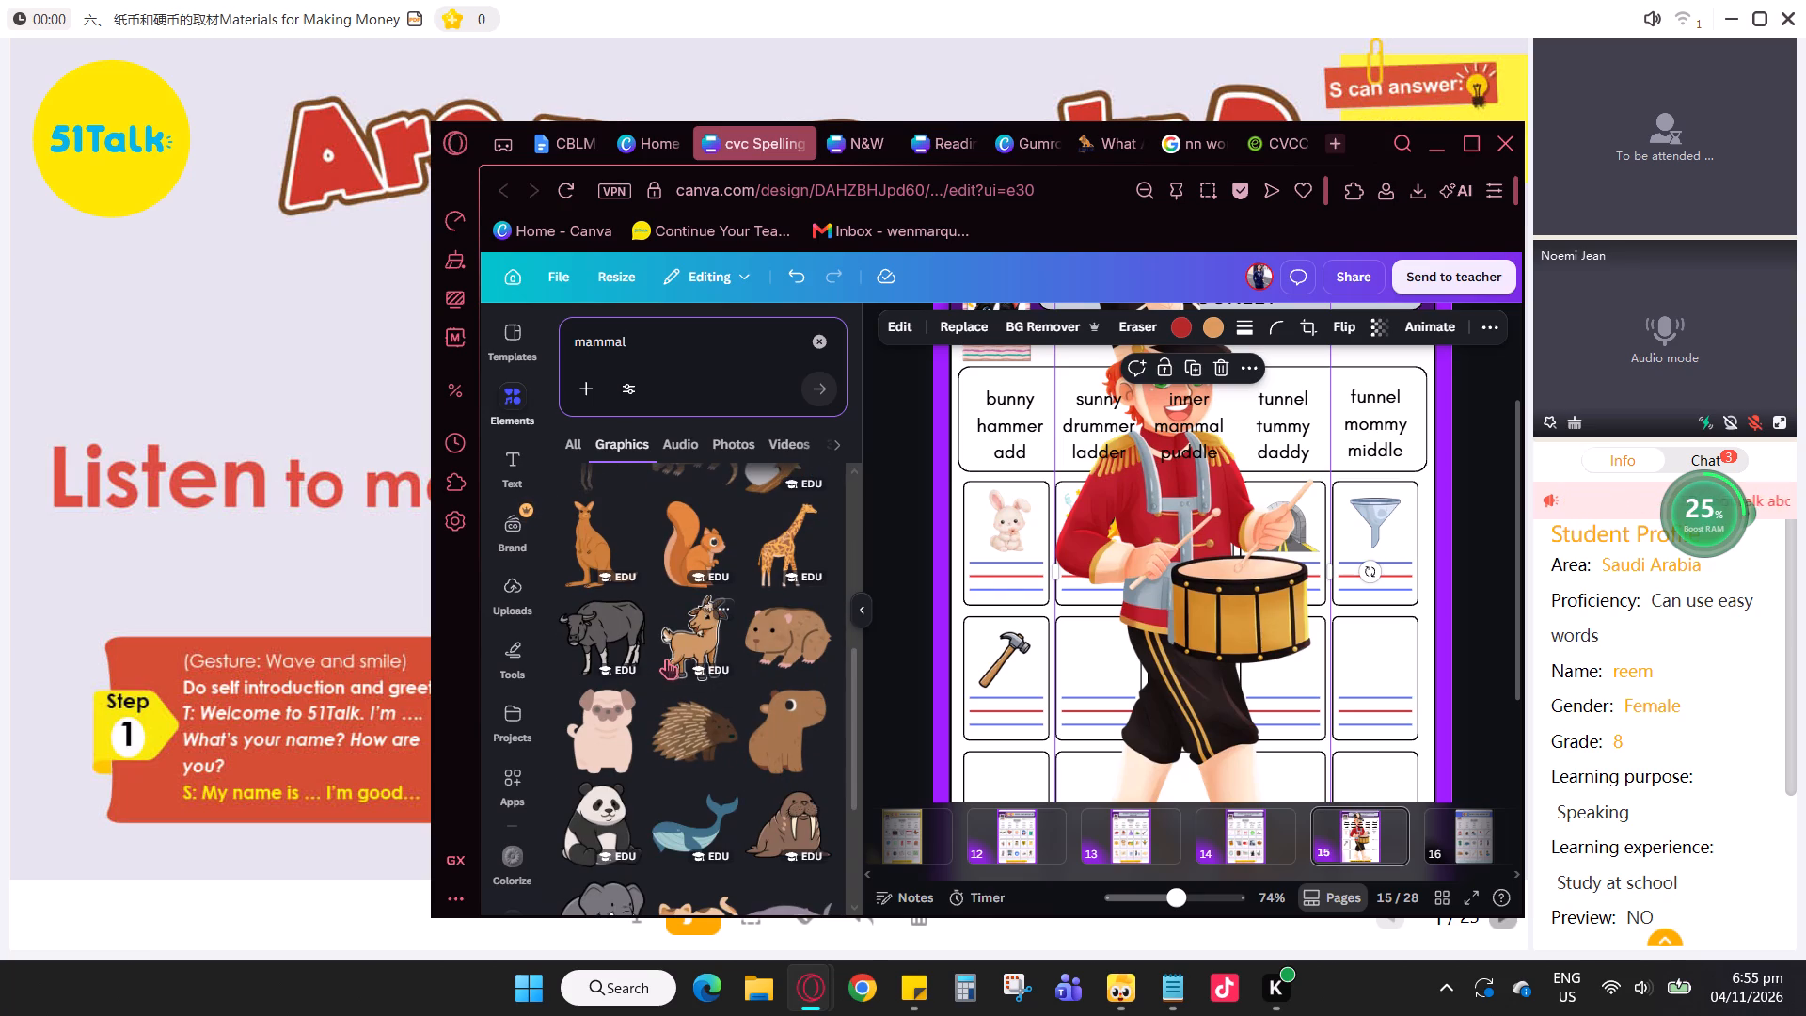
{"action": "left_click", "coordinate": [600, 823]}
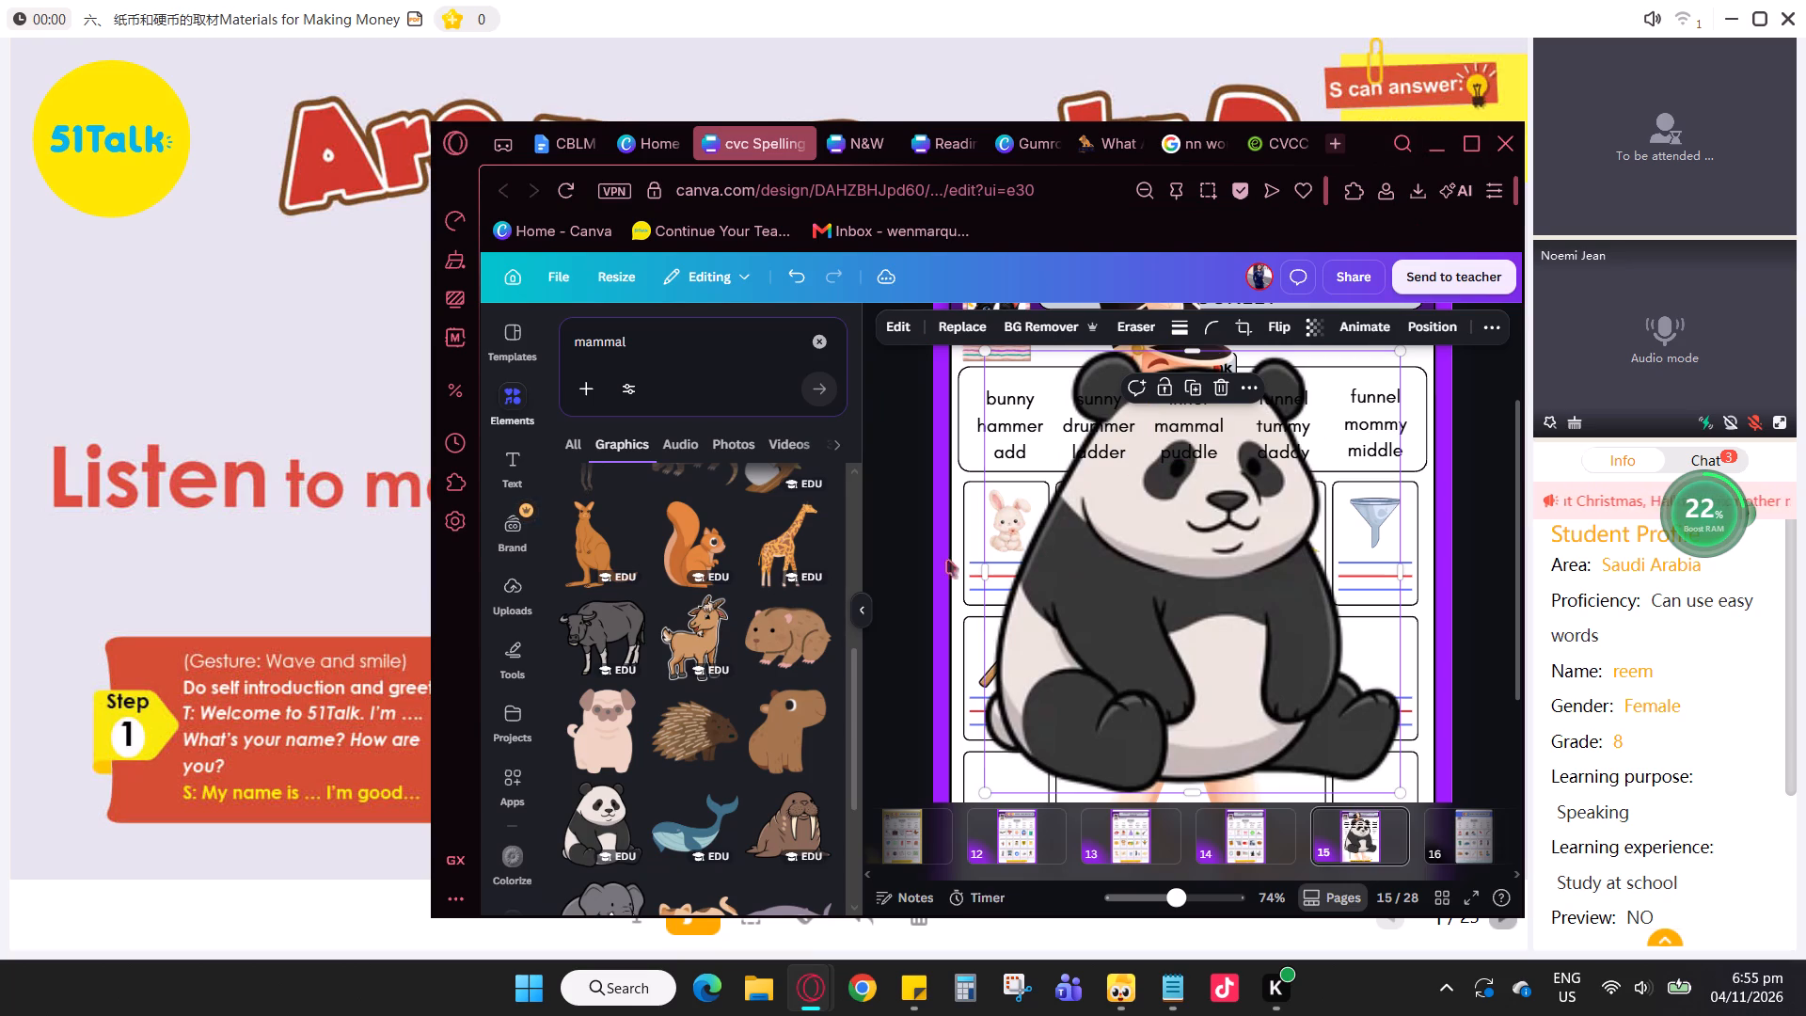
Search the graphics for bird.
{"action": "left_click", "coordinate": [653, 335]}
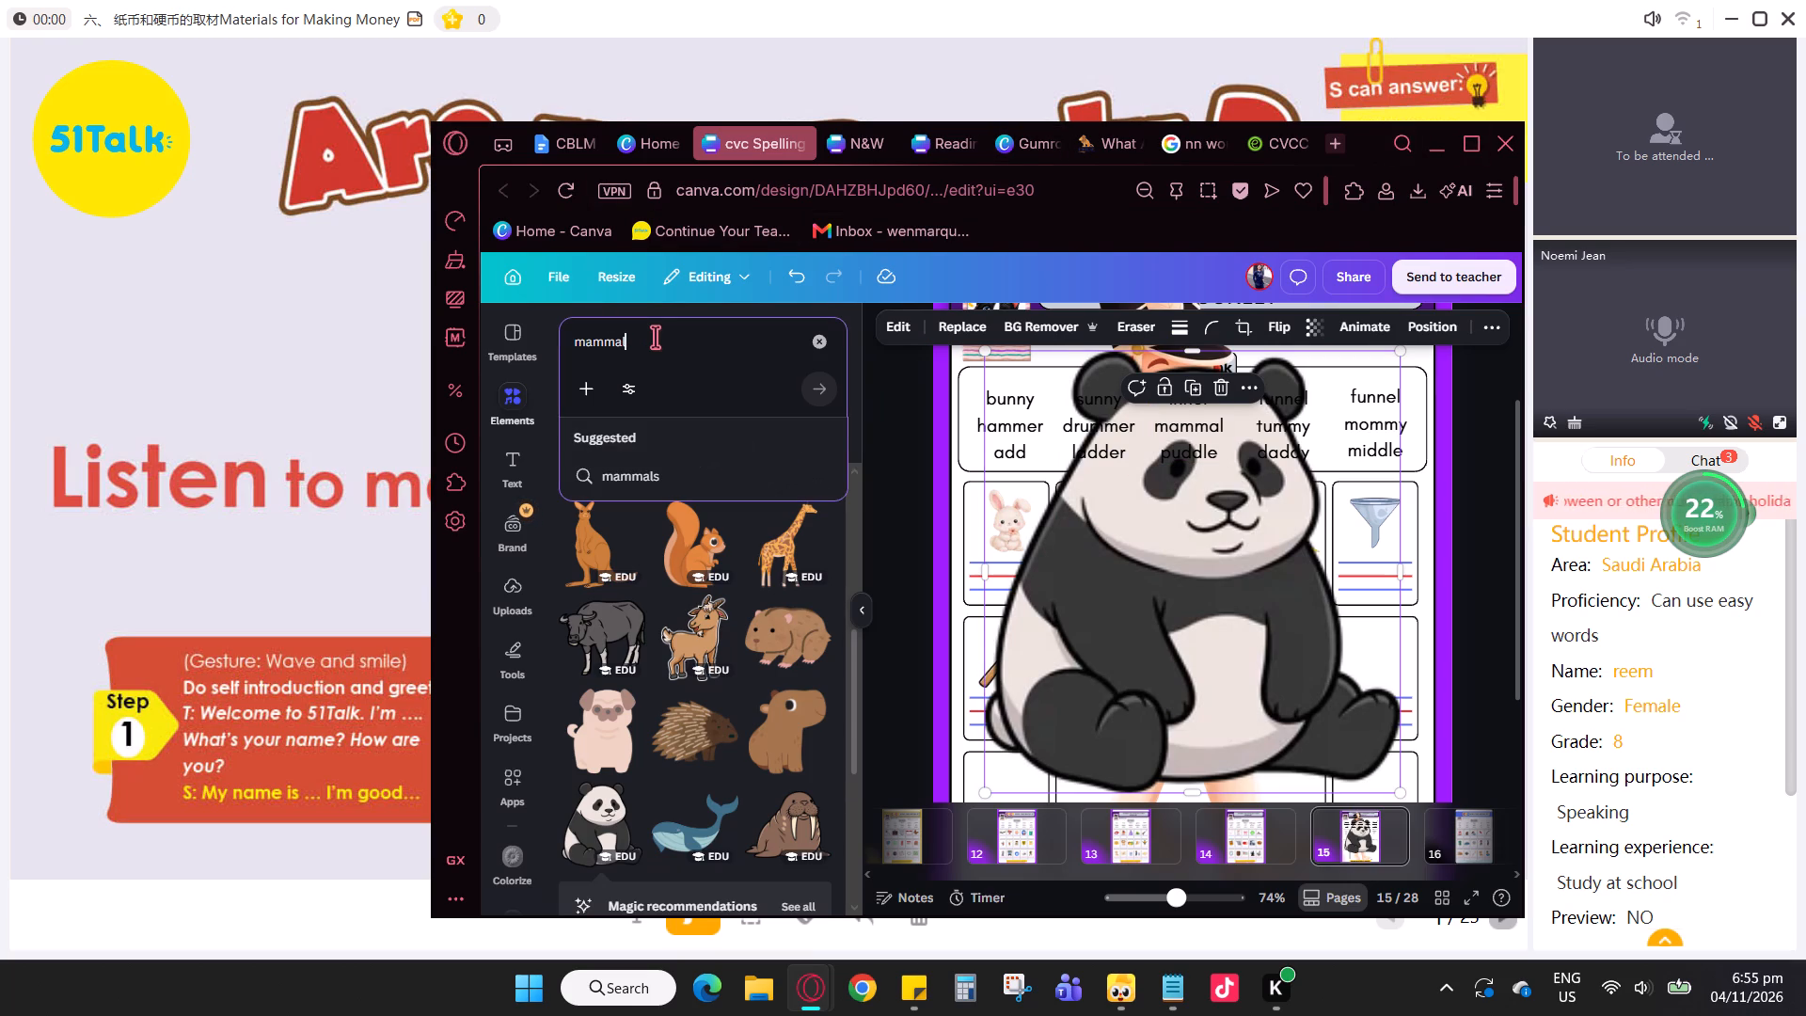
{"action": "key", "text": "ctrl+a"}
{"action": "type", "text": "croco"}
{"action": "key", "text": "BackSpace"}
{"action": "key", "text": "BackSpace"}
{"action": "key", "text": "BackSpace"}
{"action": "key", "text": "BackSpace"}
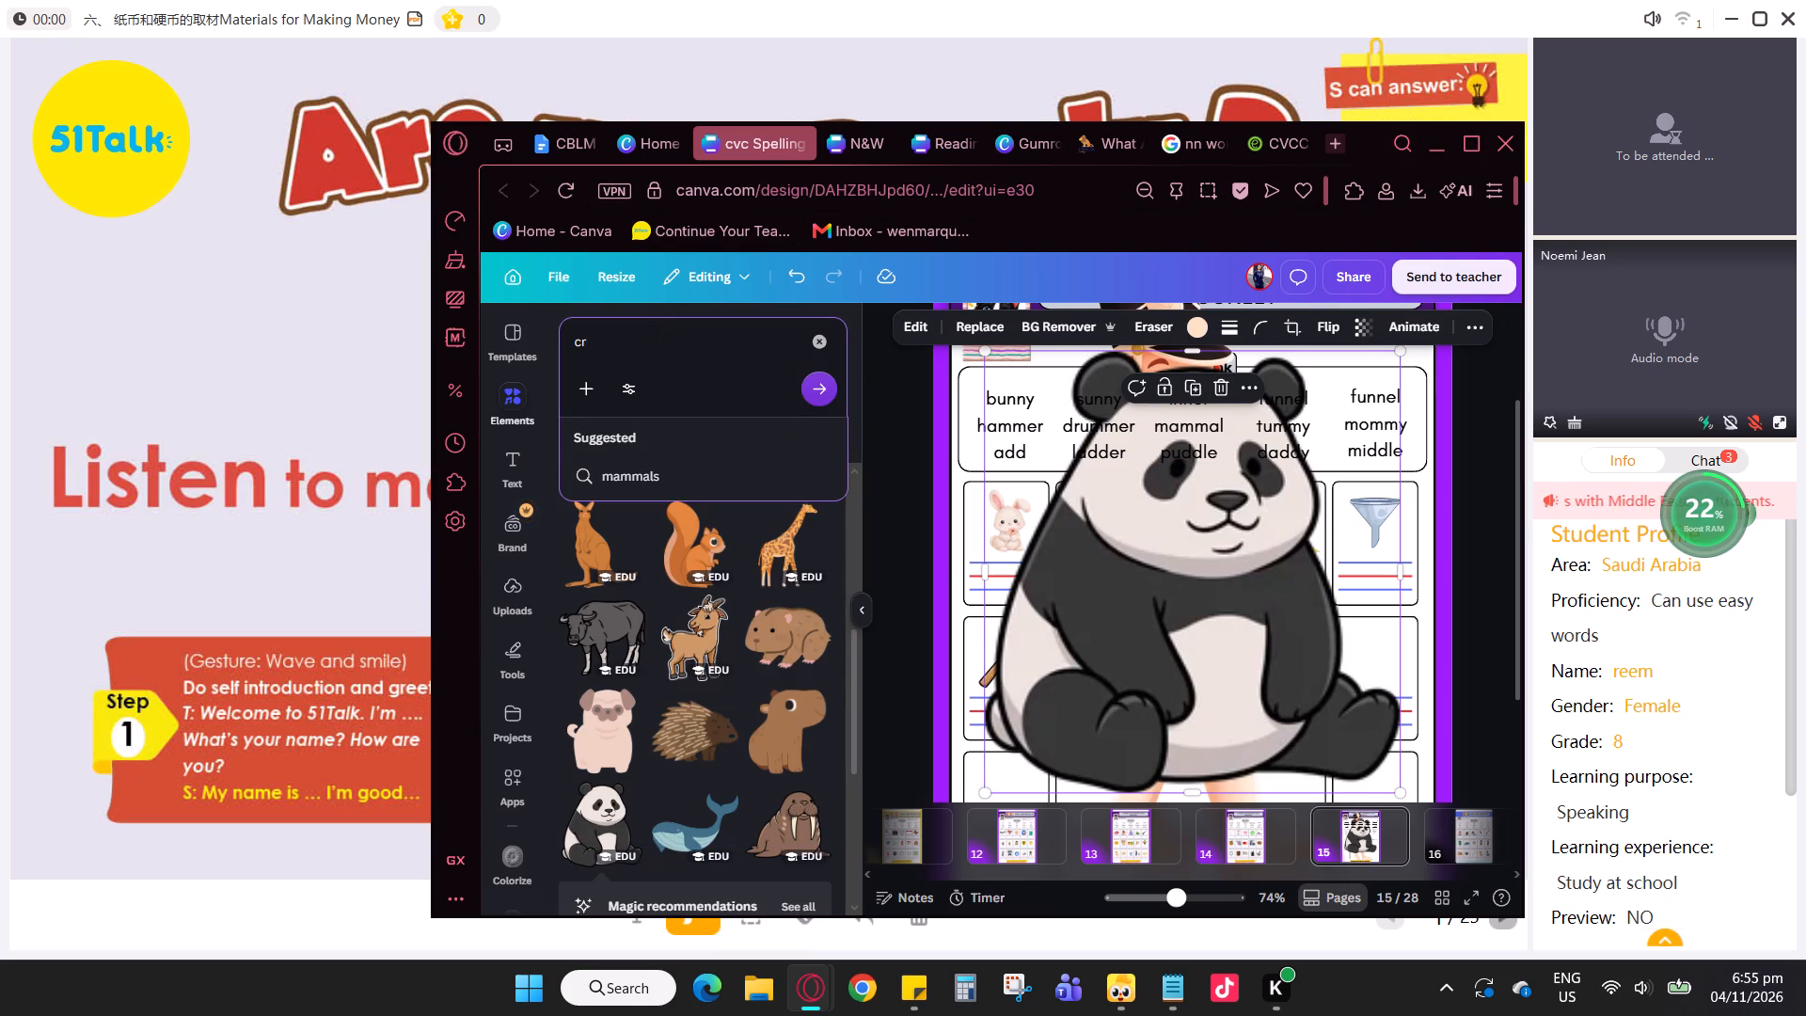
{"action": "key", "text": "BackSpace"}
{"action": "key", "text": "BackSpace"}
{"action": "type", "text": "bird"}
{"action": "key", "text": "Return"}
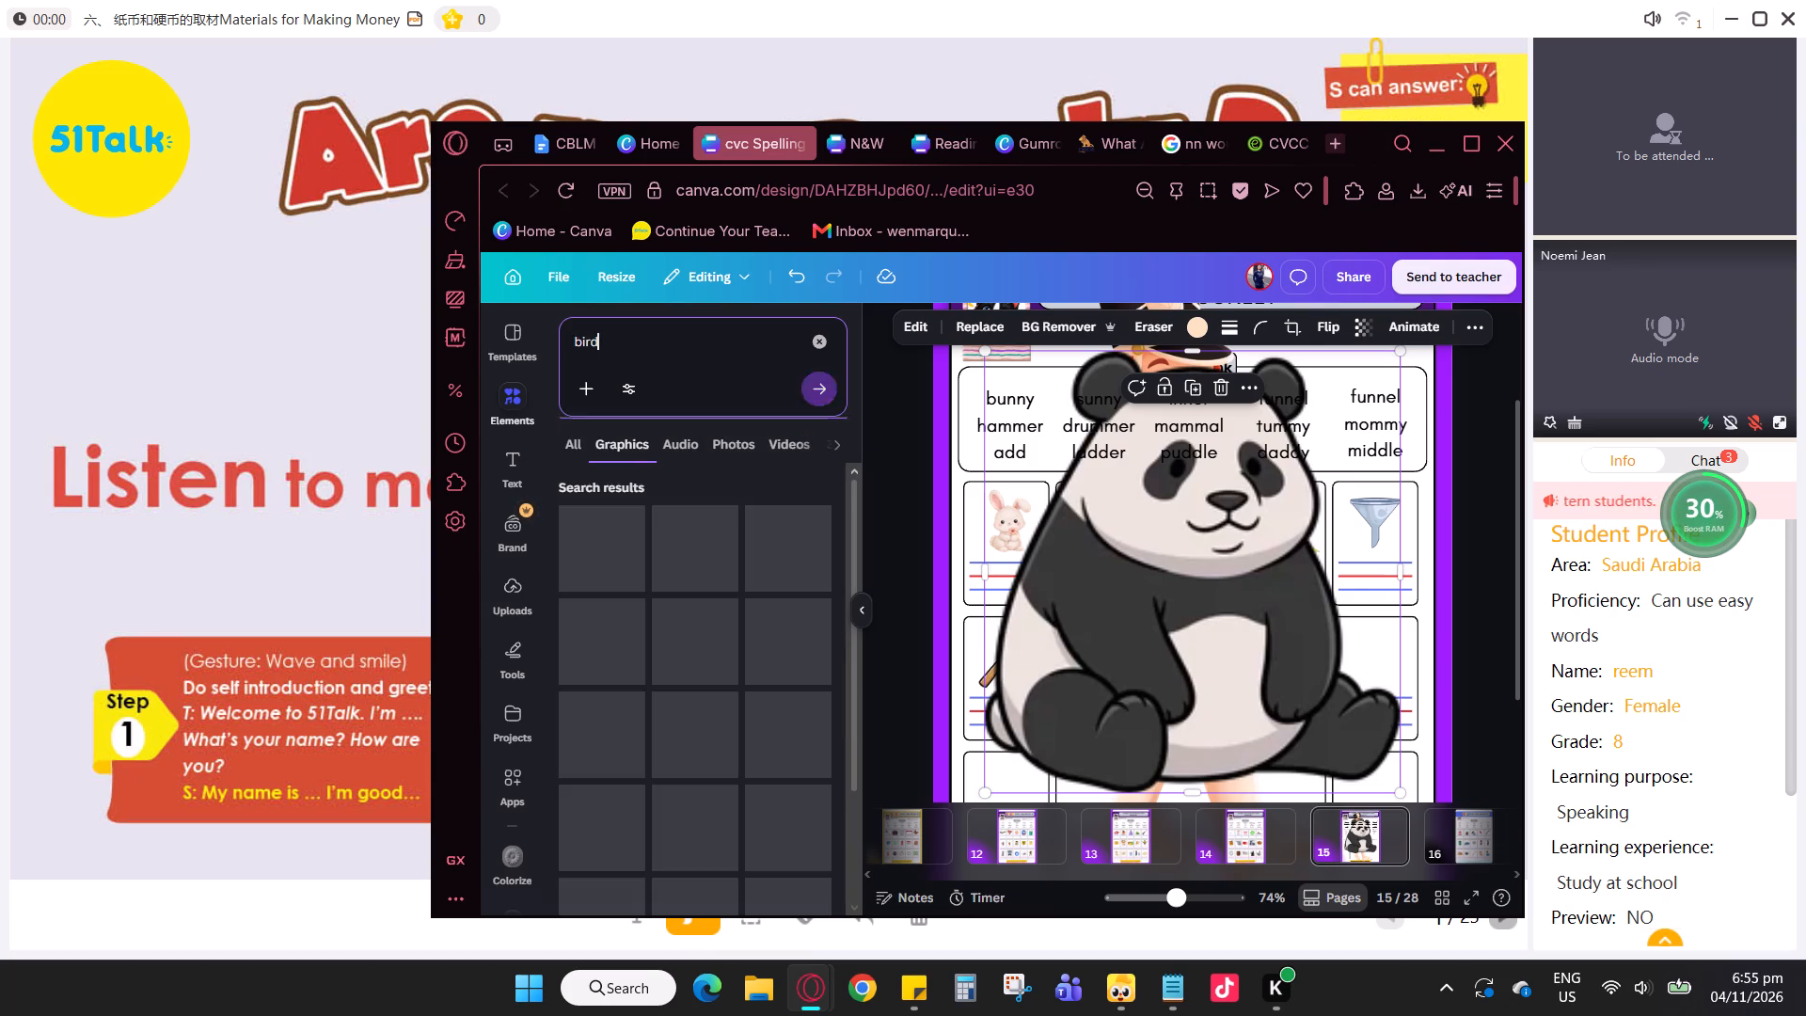
Shrink the panda graphic to about 3.8 by 4 and move it into the second row's fourth box.
{"action": "left_click", "coordinate": [1225, 626]}
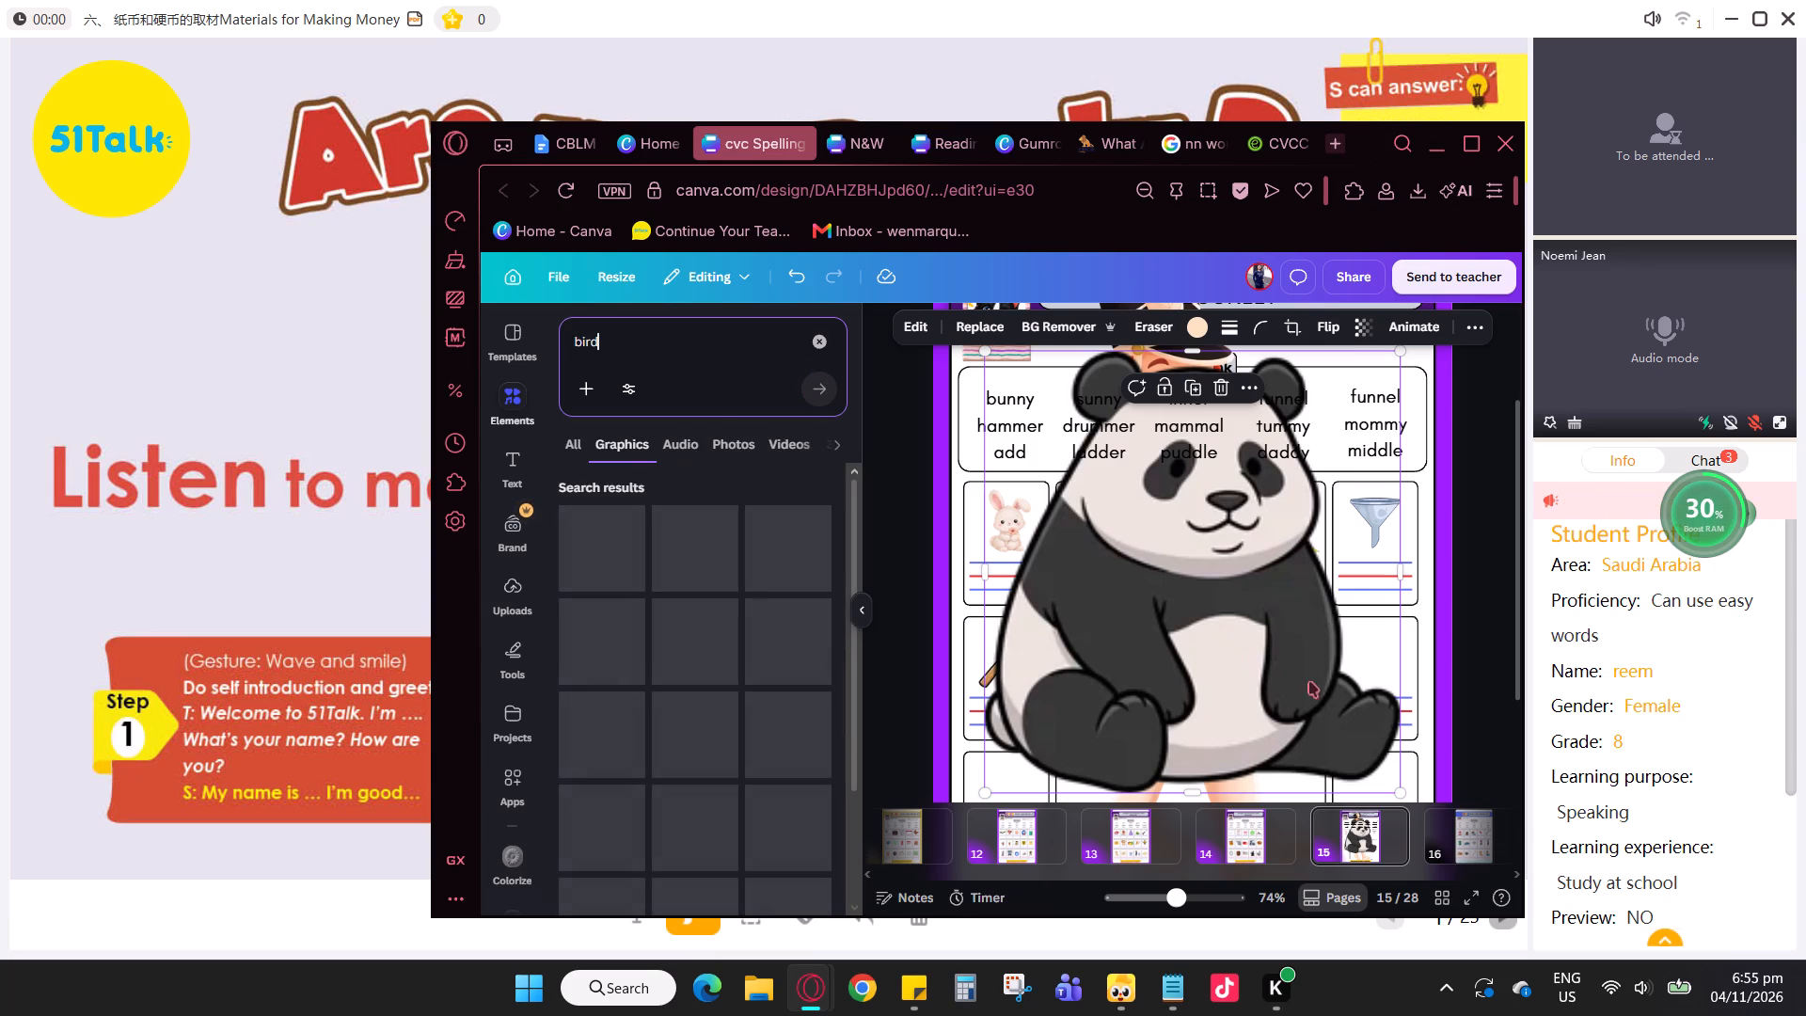
{"action": "left_click", "coordinate": [1298, 667]}
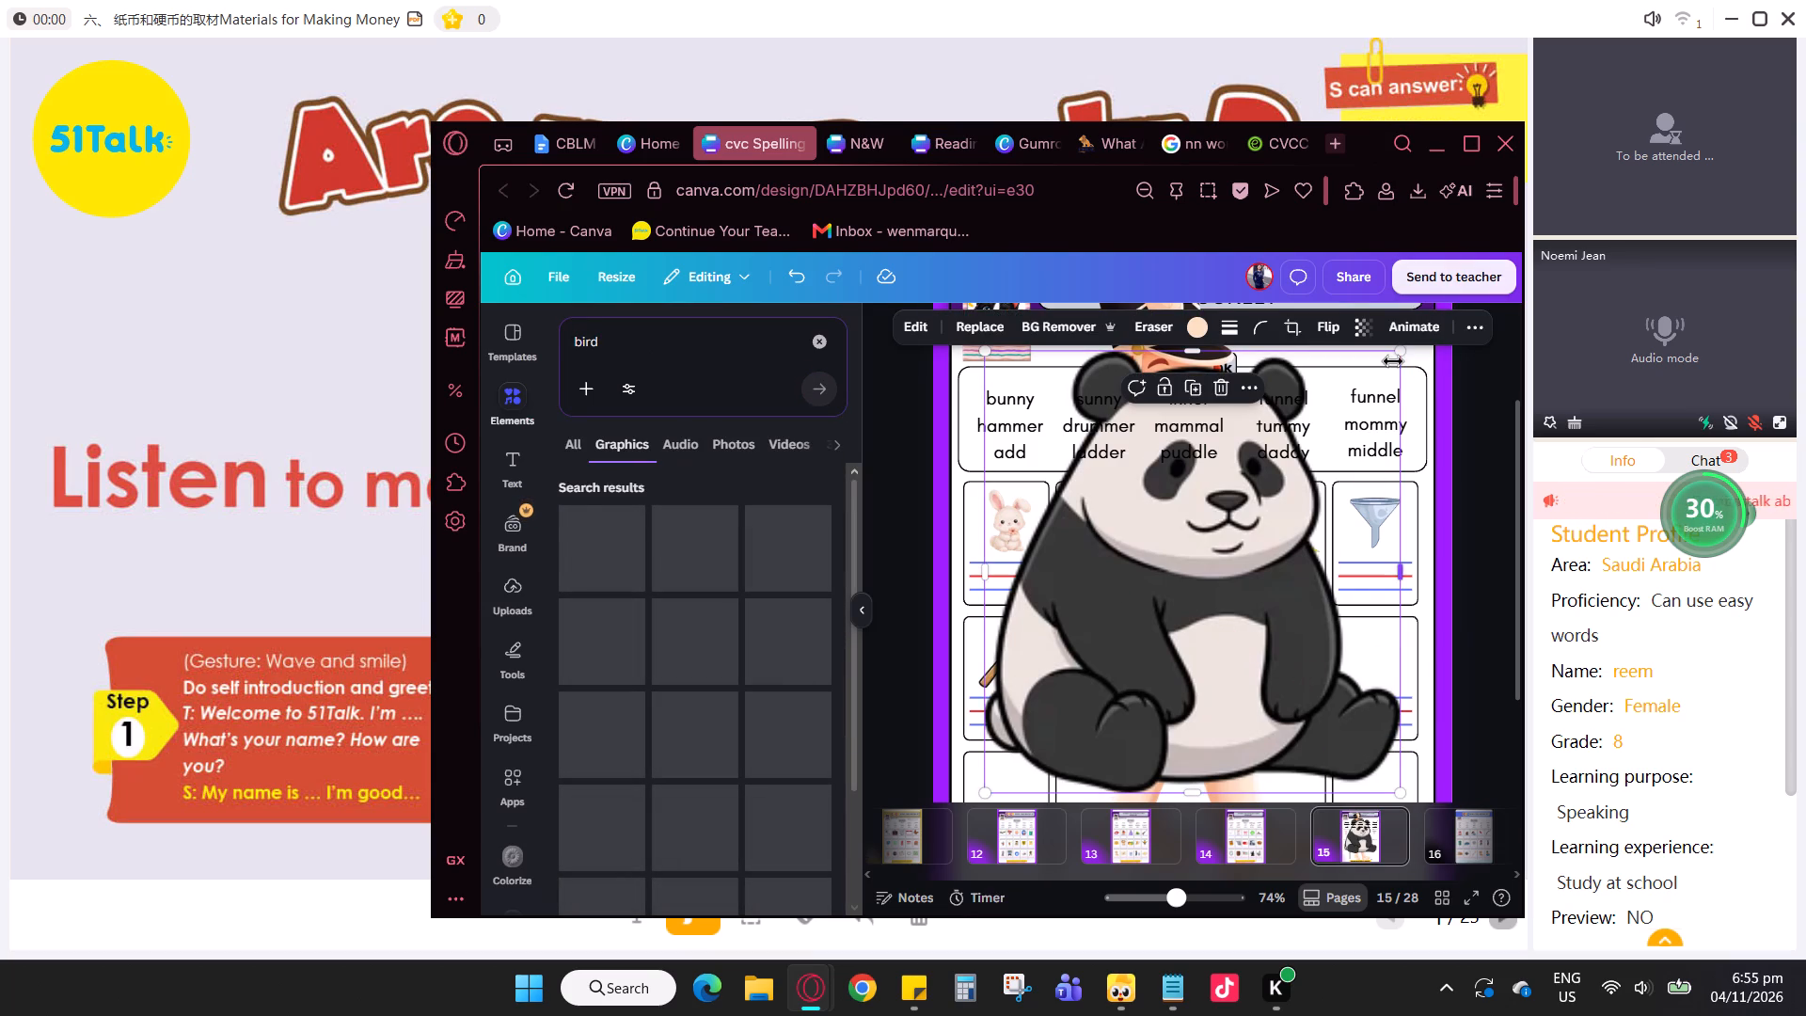
{"action": "left_click_drag", "start_coordinate": [1400, 352], "coordinate": [1039, 659]}
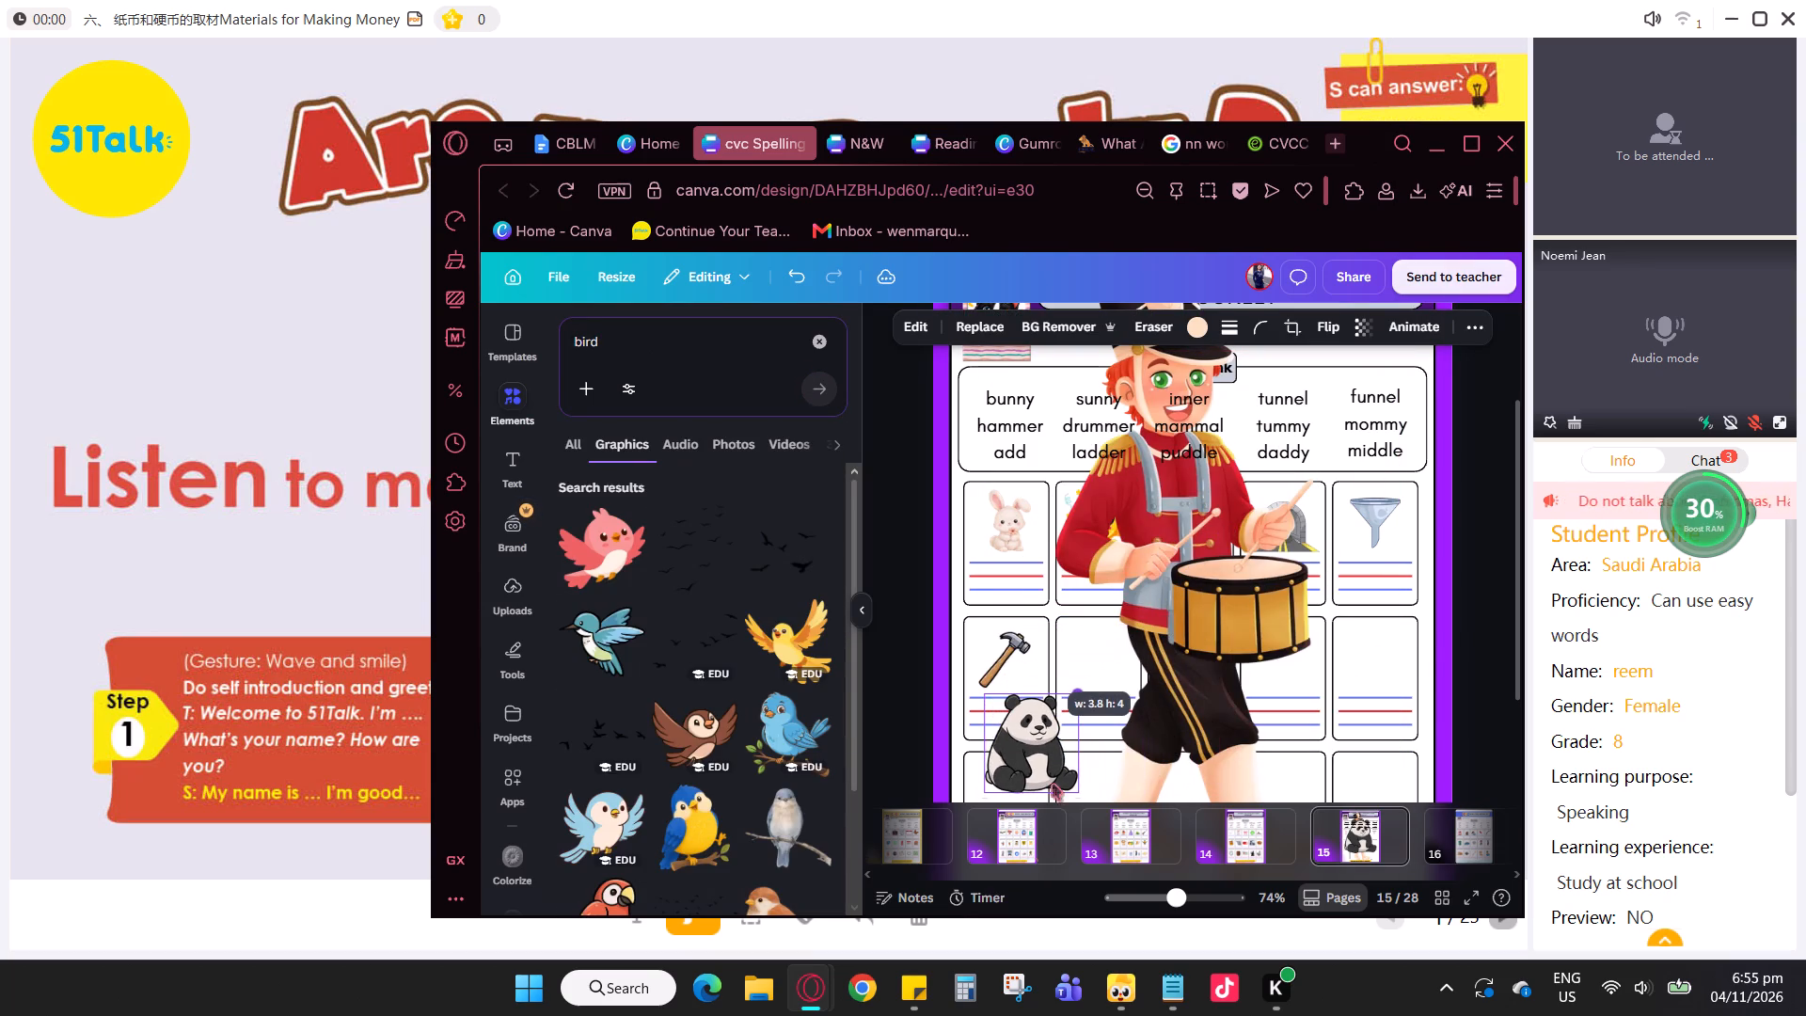
{"action": "left_click_drag", "start_coordinate": [1033, 741], "coordinate": [1284, 647]}
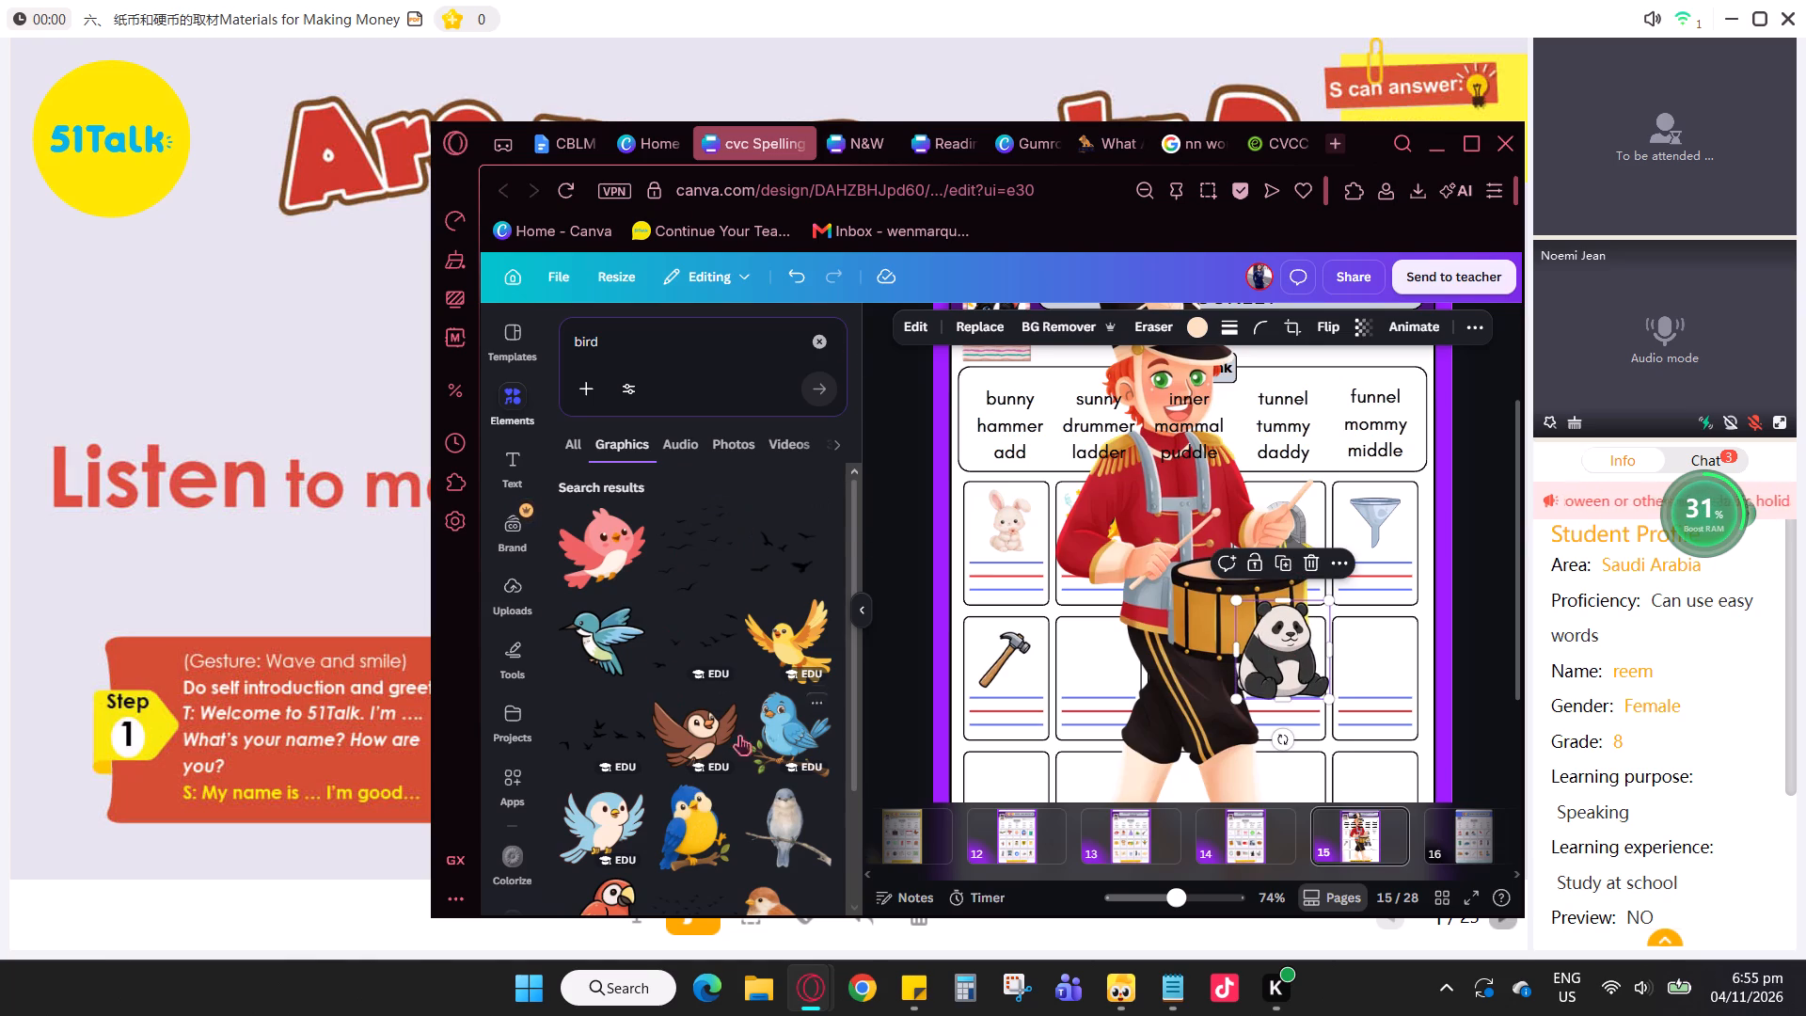
Insert the outlined blue bird with spread wings from the bird results.
{"action": "scroll", "coordinate": [610, 820], "scroll_direction": "down", "scroll_amount": 1}
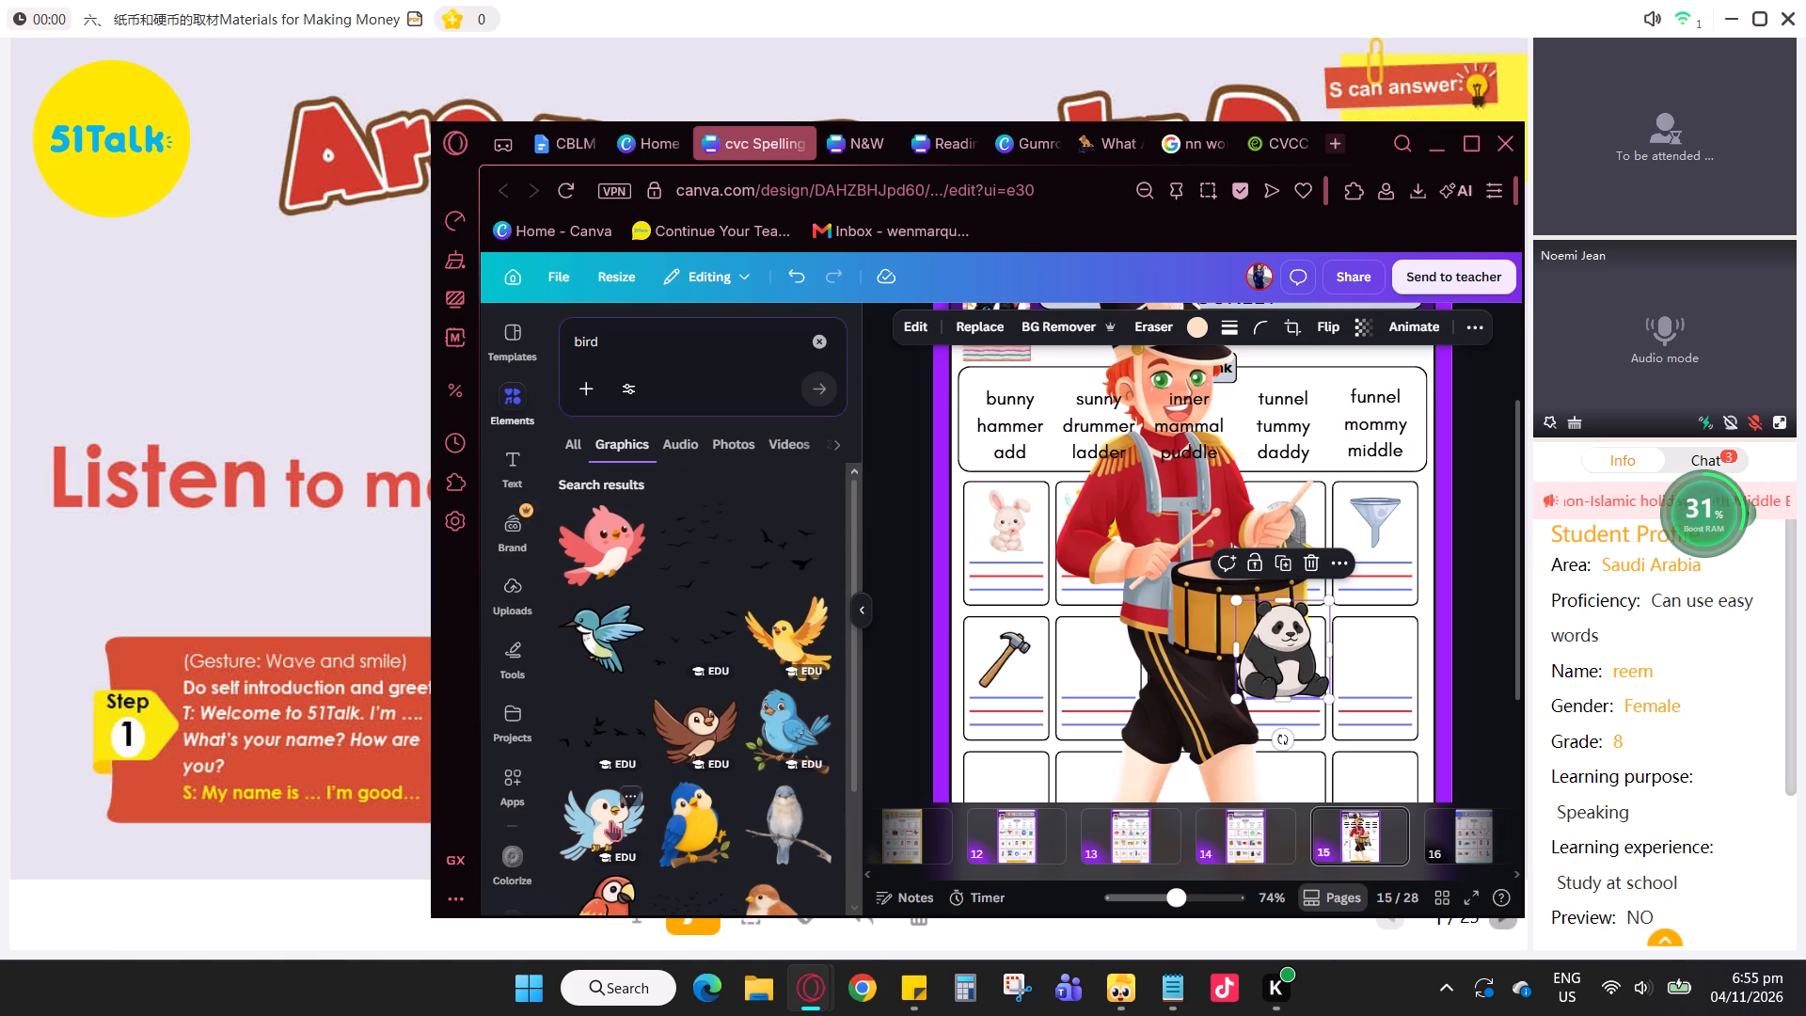
{"action": "scroll", "coordinate": [781, 777], "scroll_direction": "down", "scroll_amount": 1}
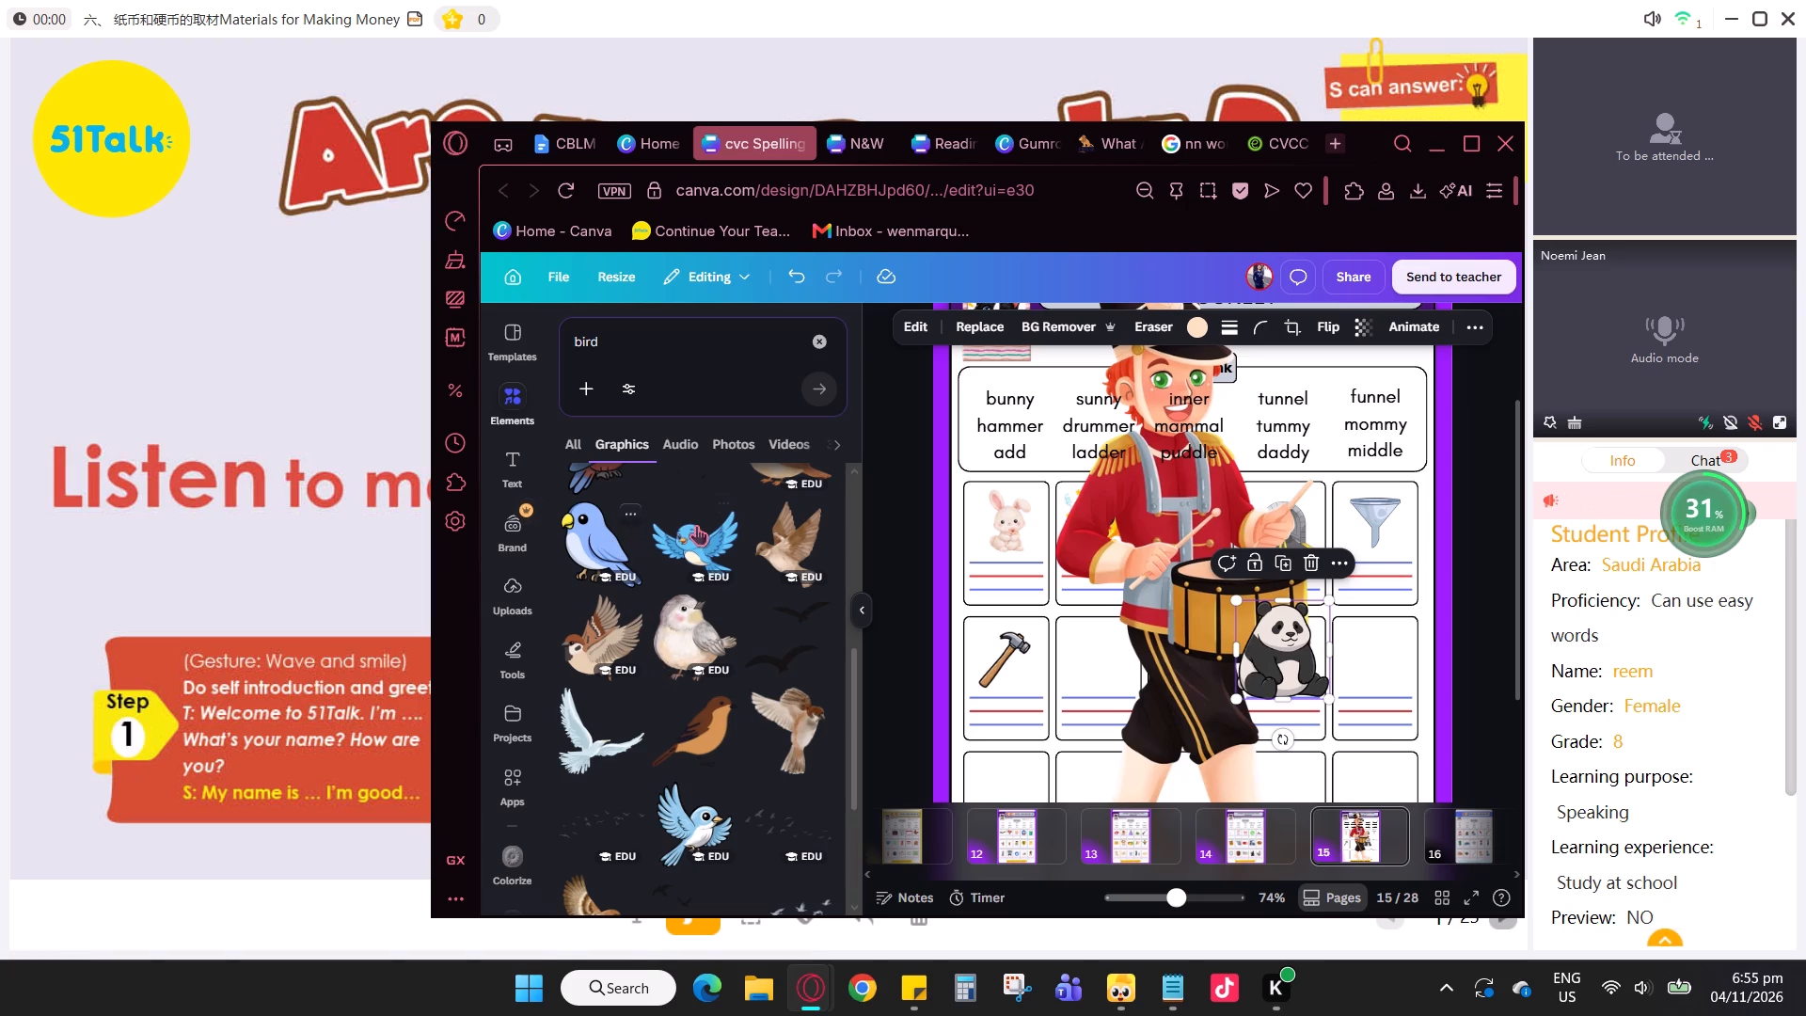
{"action": "left_click", "coordinate": [688, 556]}
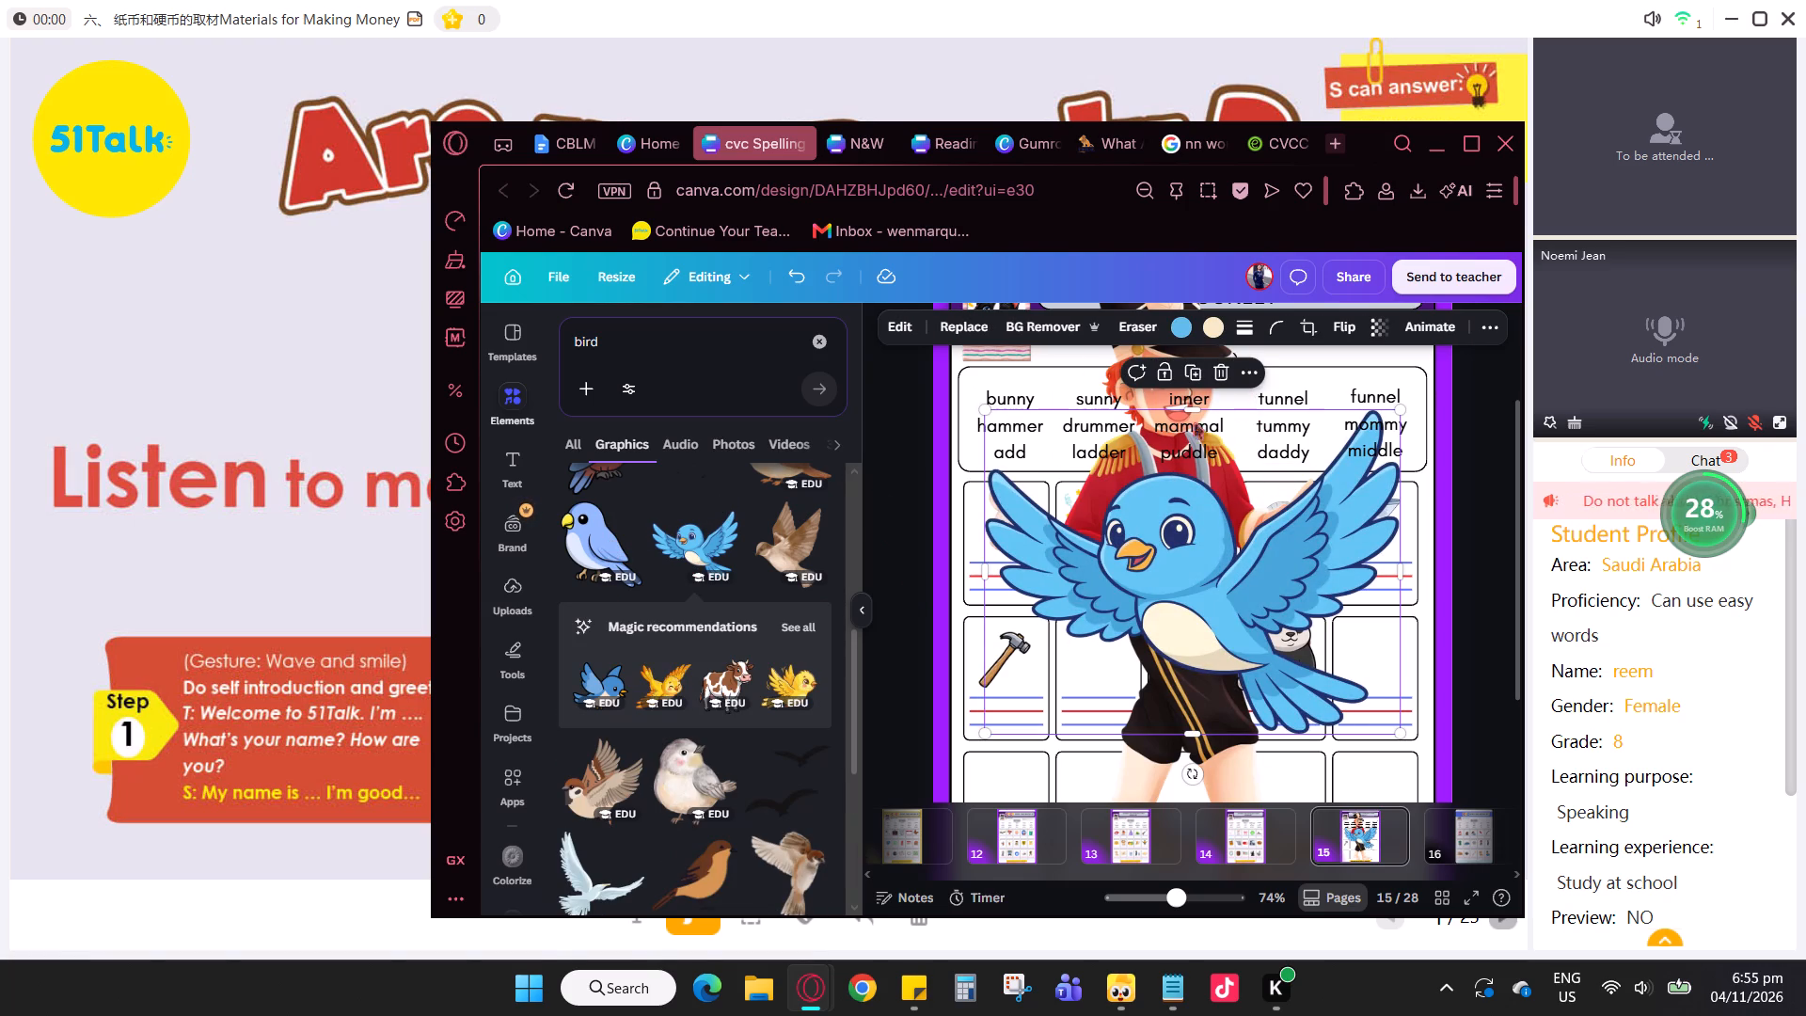
Search the graphics for tummy and insert the bulging belly in grey clothes.
{"action": "left_click", "coordinate": [759, 338]}
{"action": "key", "text": "ctrl+a"}
{"action": "type", "text": "tummy"}
{"action": "key", "text": "Return"}
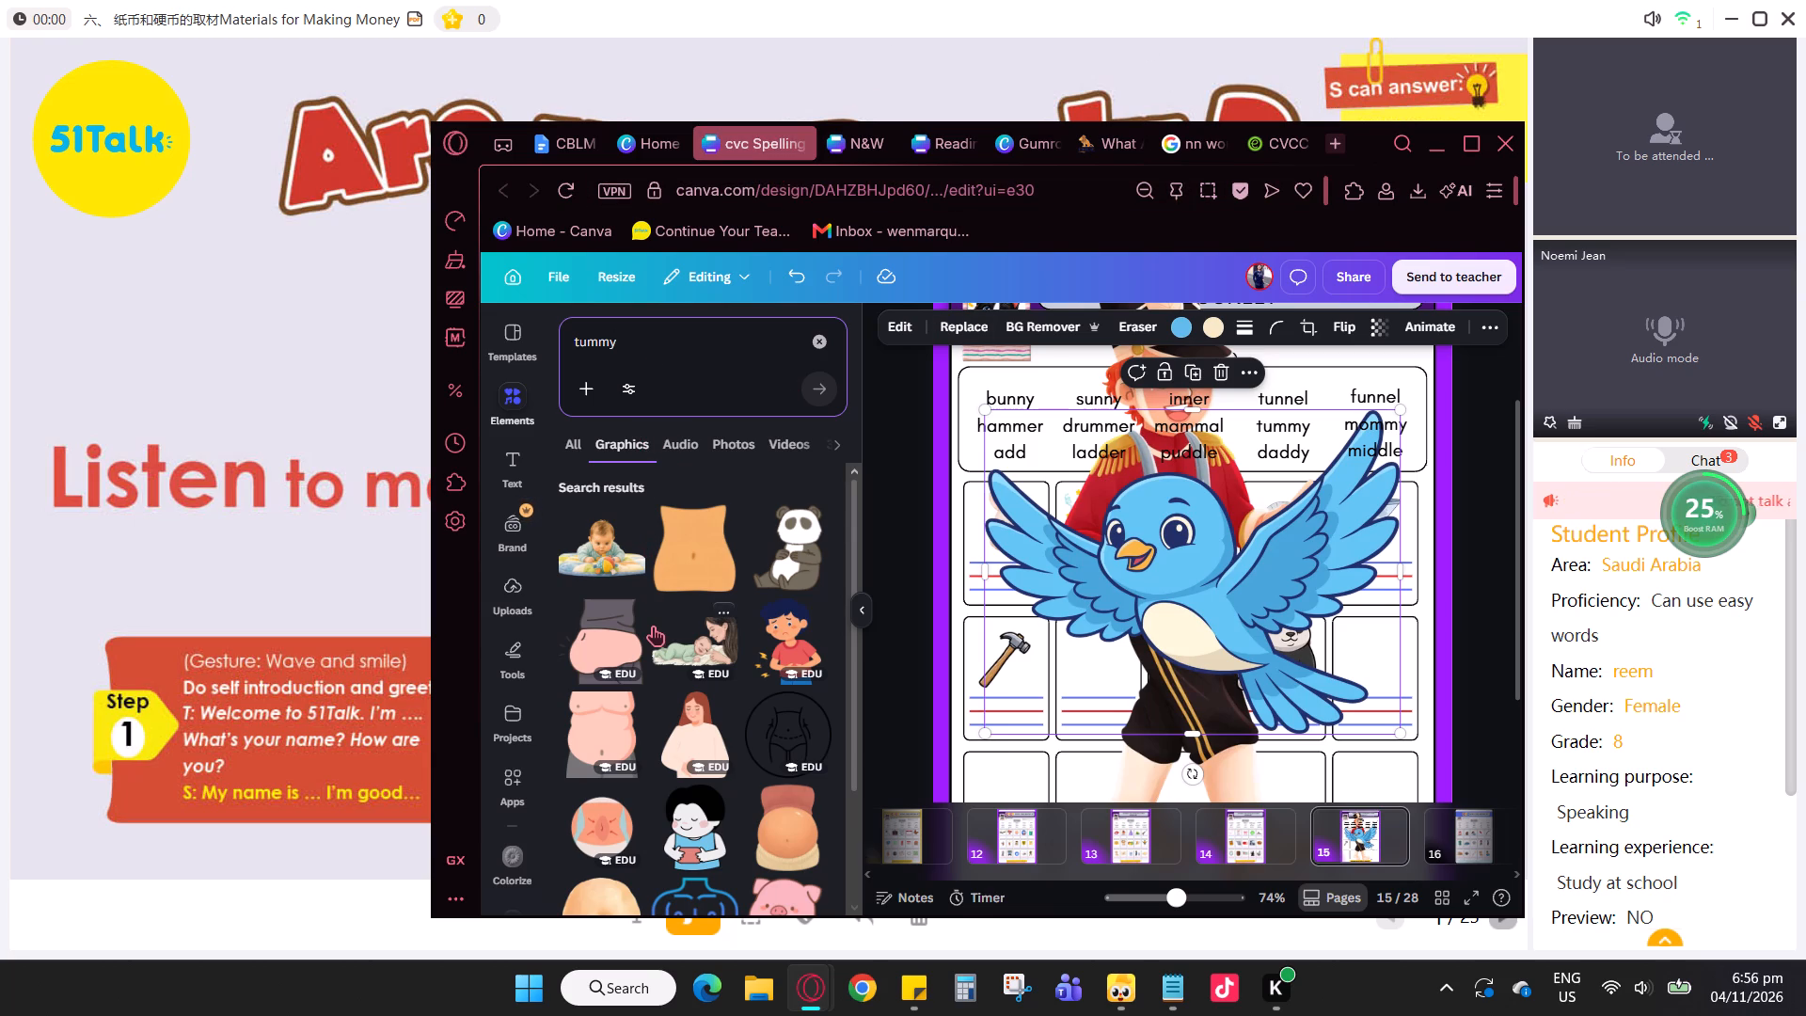
{"action": "scroll", "coordinate": [653, 626], "scroll_direction": "down", "scroll_amount": 1}
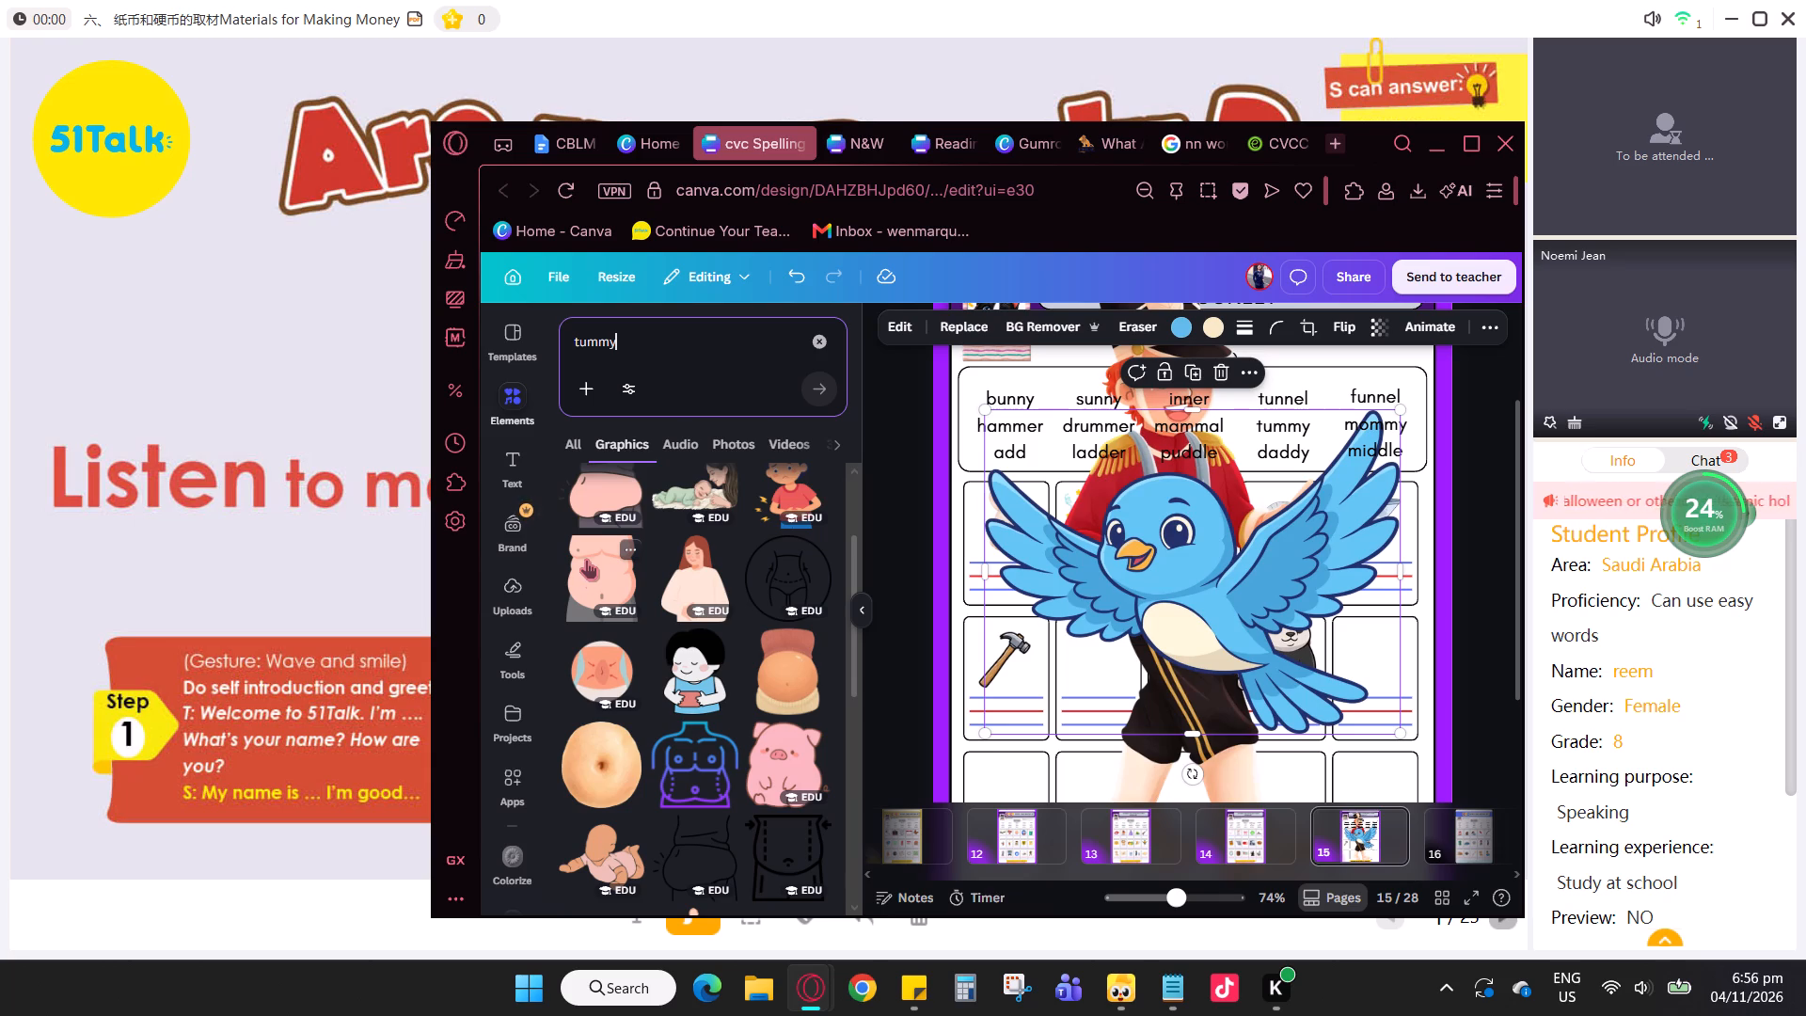
{"action": "left_click", "coordinate": [588, 520]}
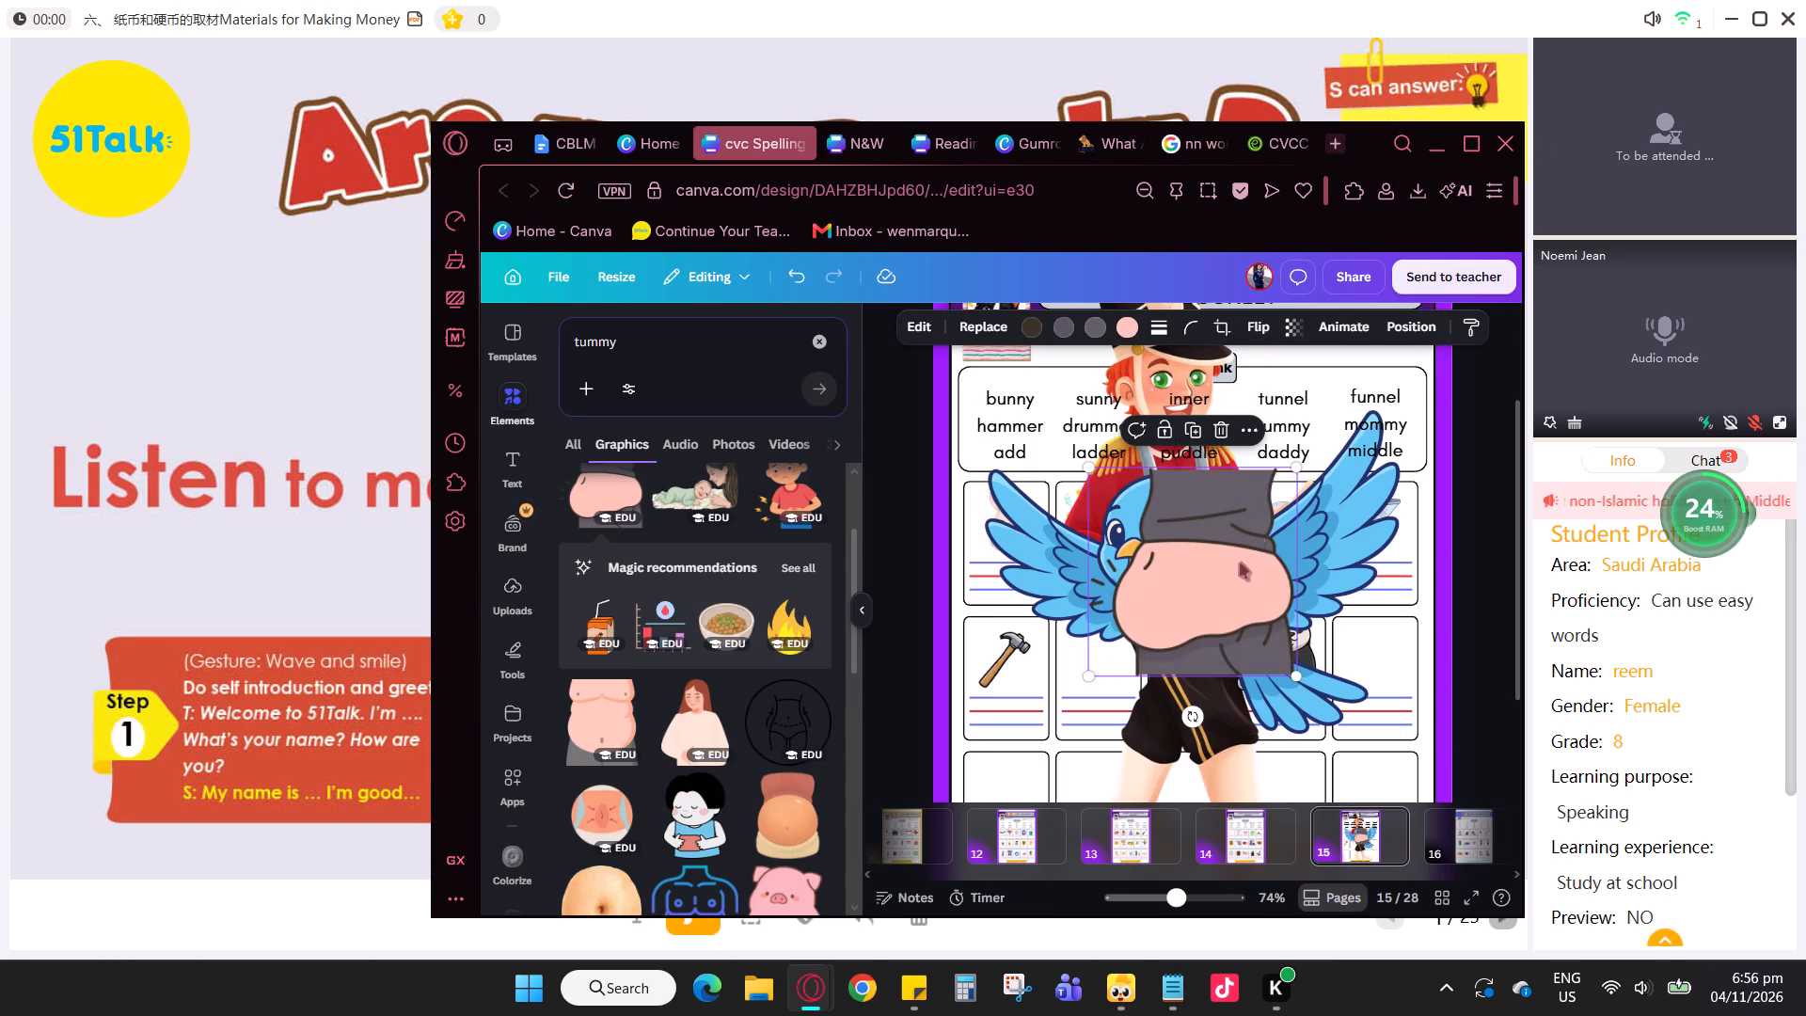
Search the graphics for mommy and insert the mother in blue hugging a small child.
{"action": "left_click", "coordinate": [718, 346]}
{"action": "key", "text": "ctrl+a"}
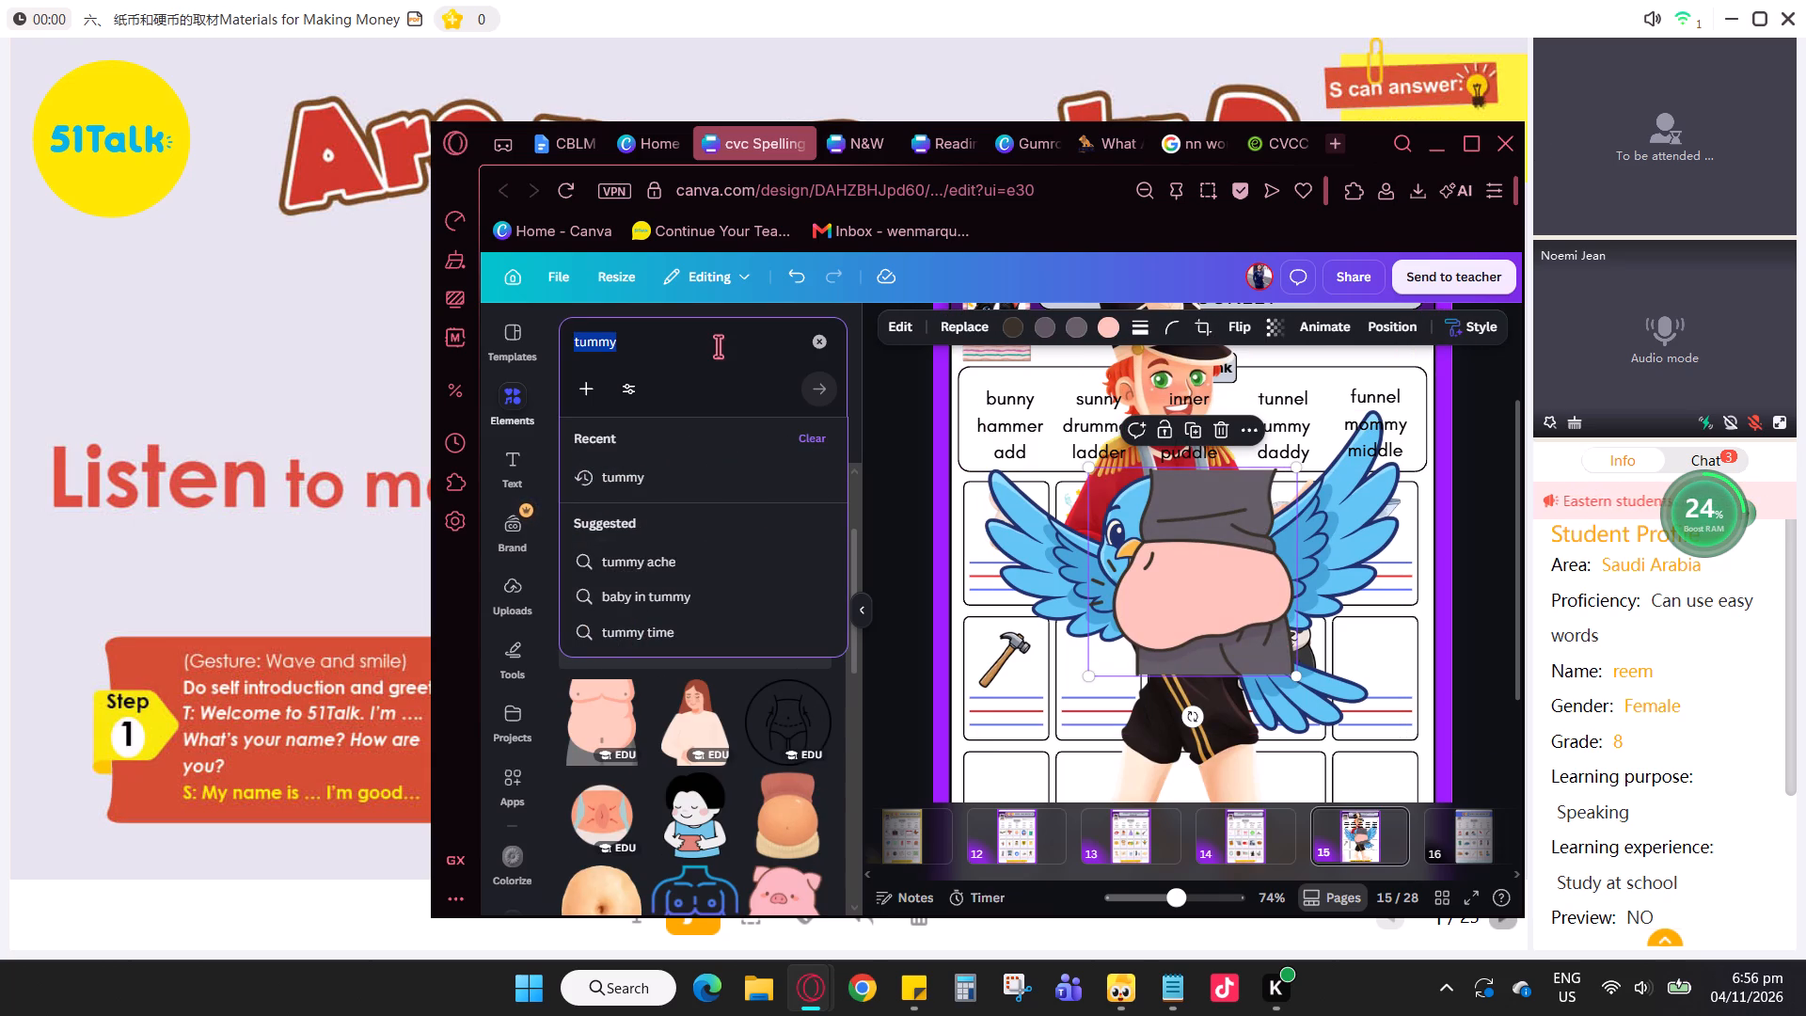
{"action": "type", "text": "mommy"}
{"action": "key", "text": "Return"}
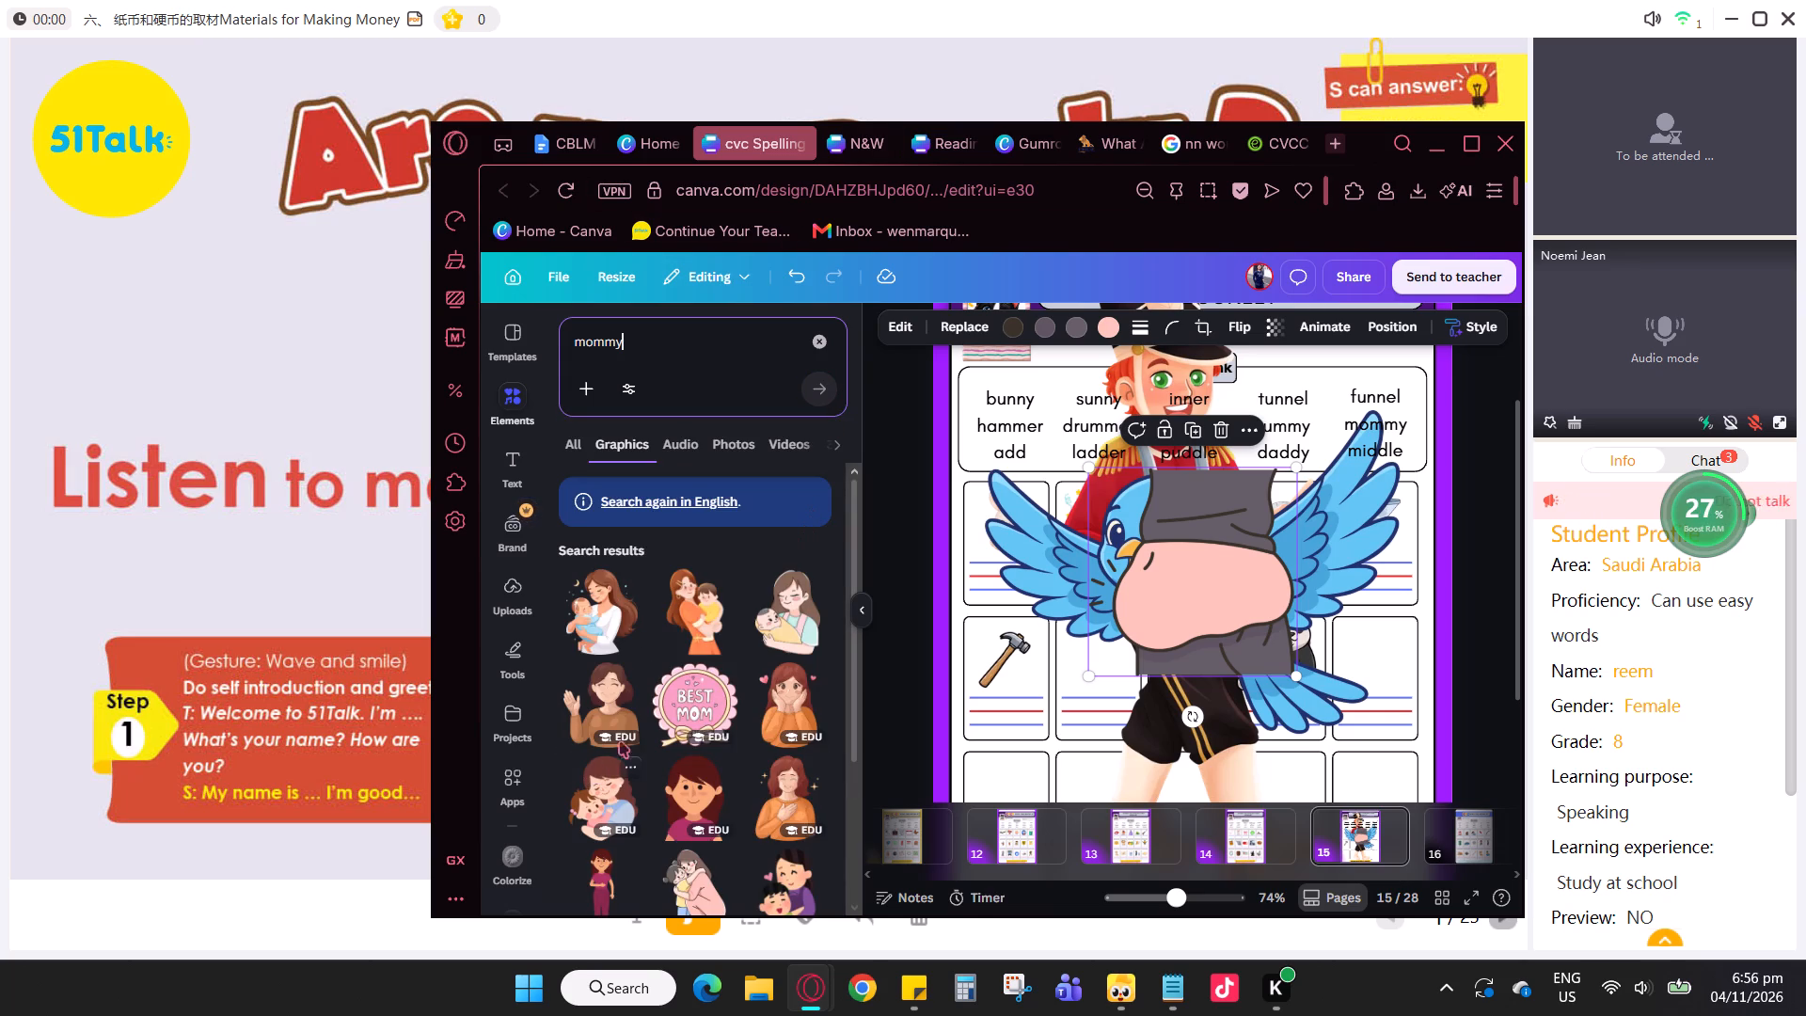
{"action": "scroll", "coordinate": [622, 732], "scroll_direction": "down", "scroll_amount": 1}
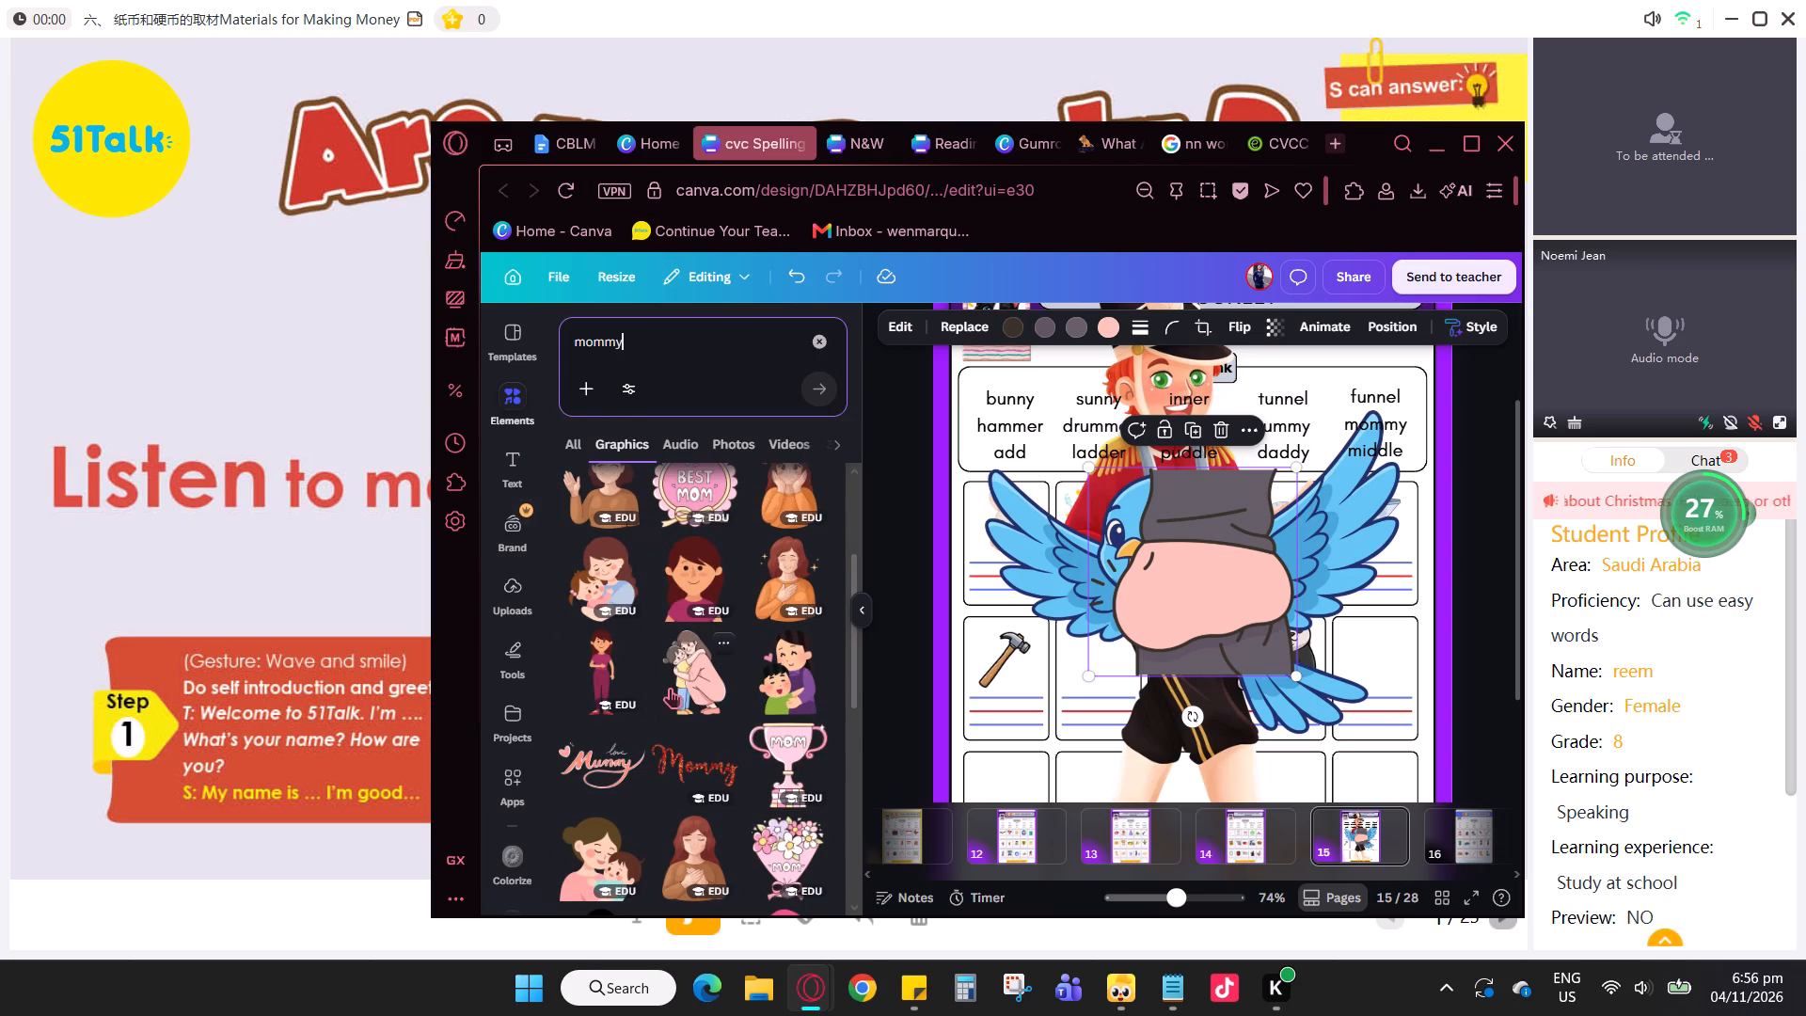
{"action": "left_click", "coordinate": [590, 578]}
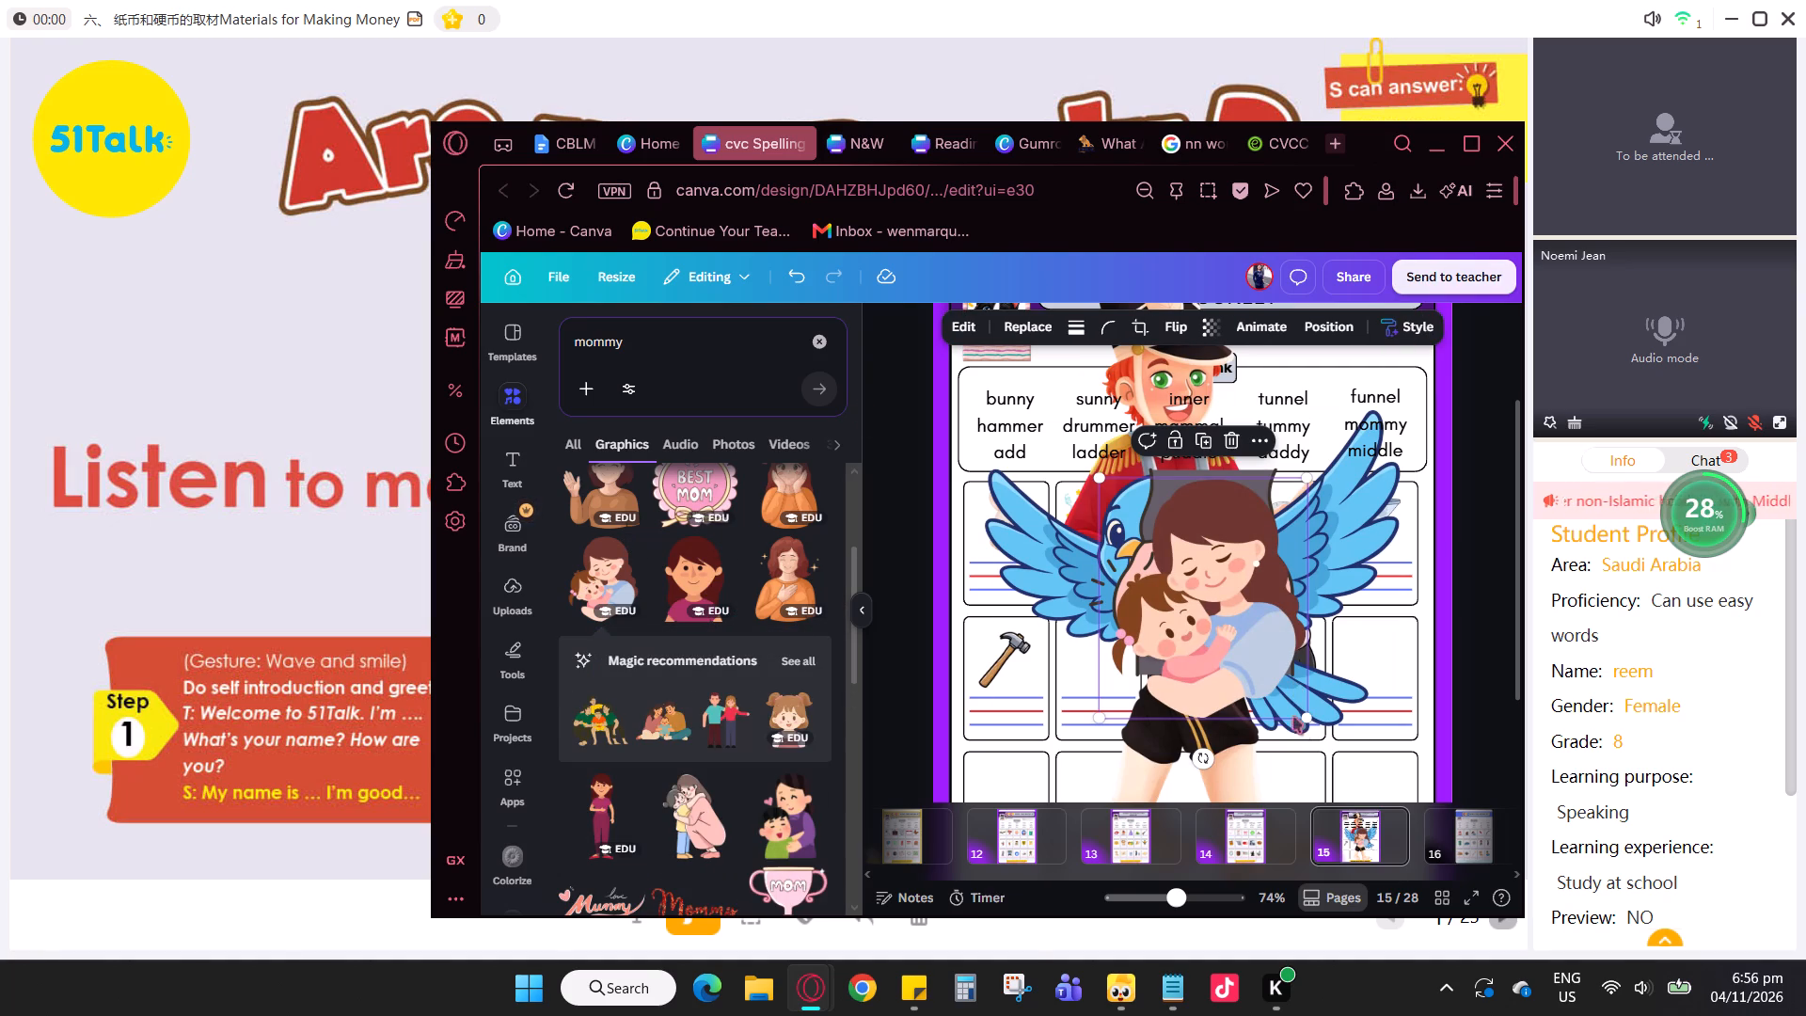
Shrink the mother and child graphic to fit a picture box and place it in the second row's fifth box.
{"action": "left_click_drag", "start_coordinate": [1303, 716], "coordinate": [1141, 585]}
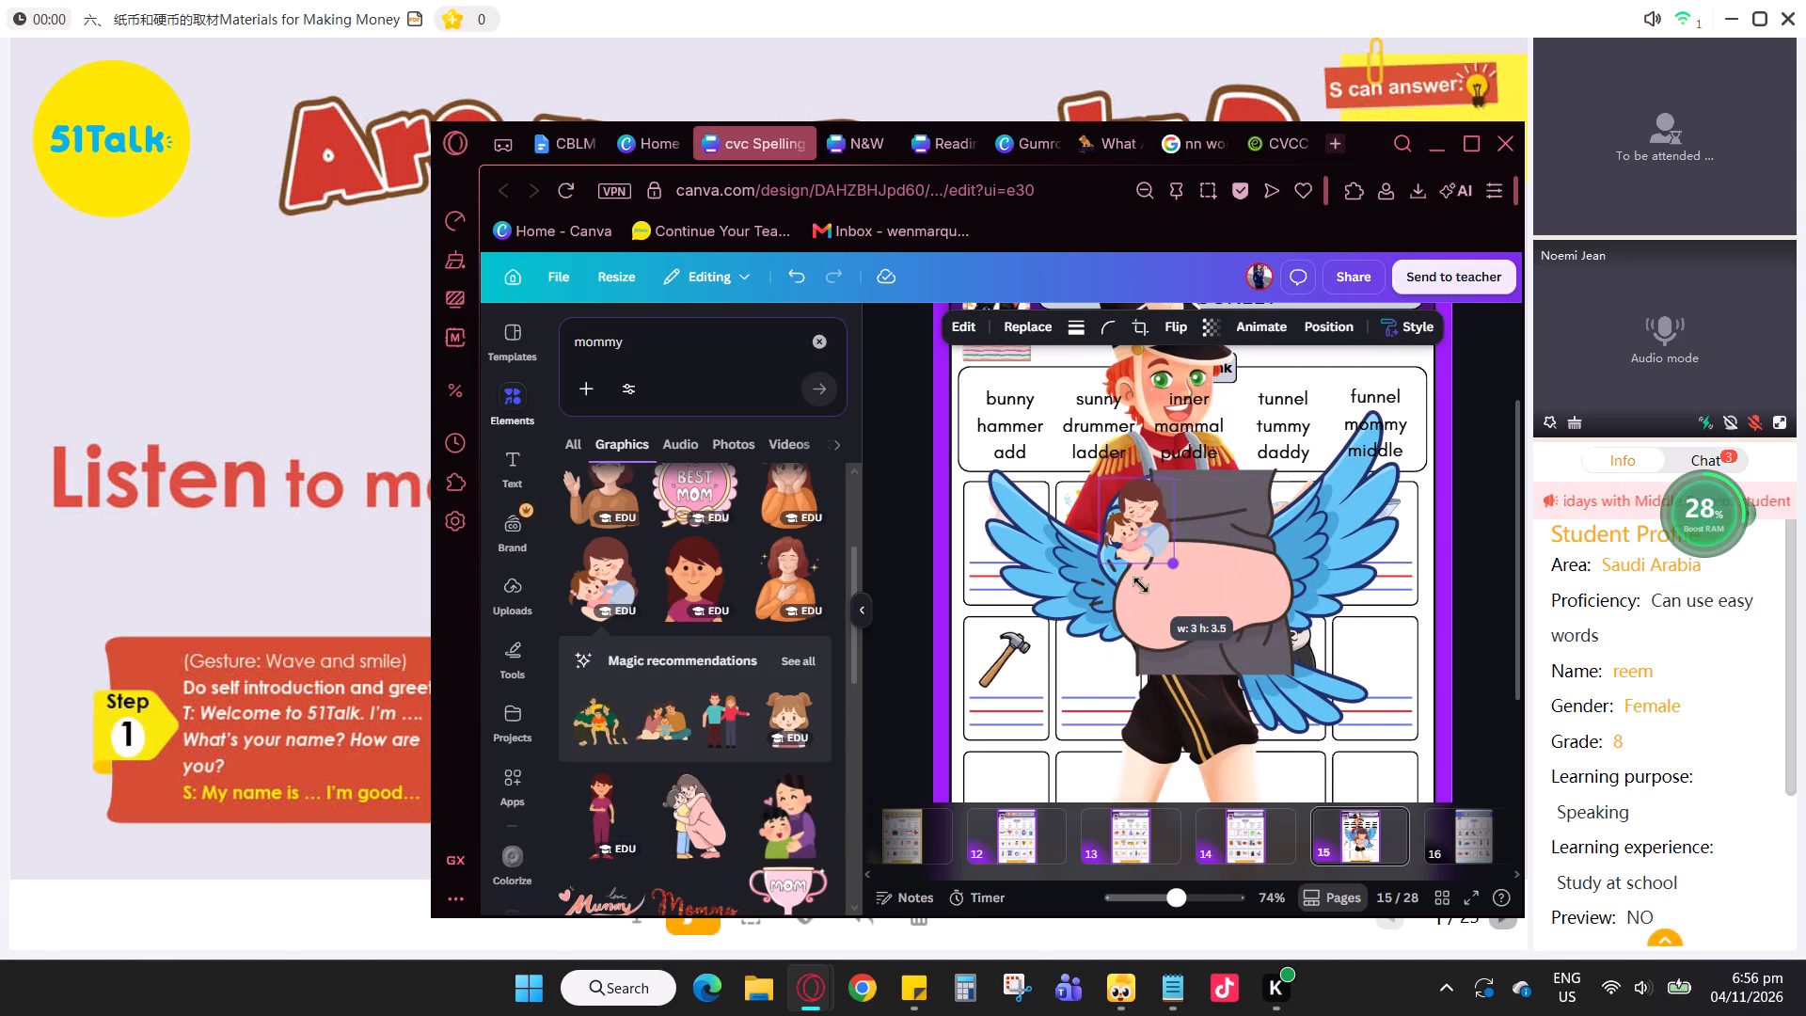
{"action": "left_click_drag", "start_coordinate": [1141, 585], "coordinate": [1132, 578]}
{"action": "left_click_drag", "start_coordinate": [1130, 523], "coordinate": [1366, 657]}
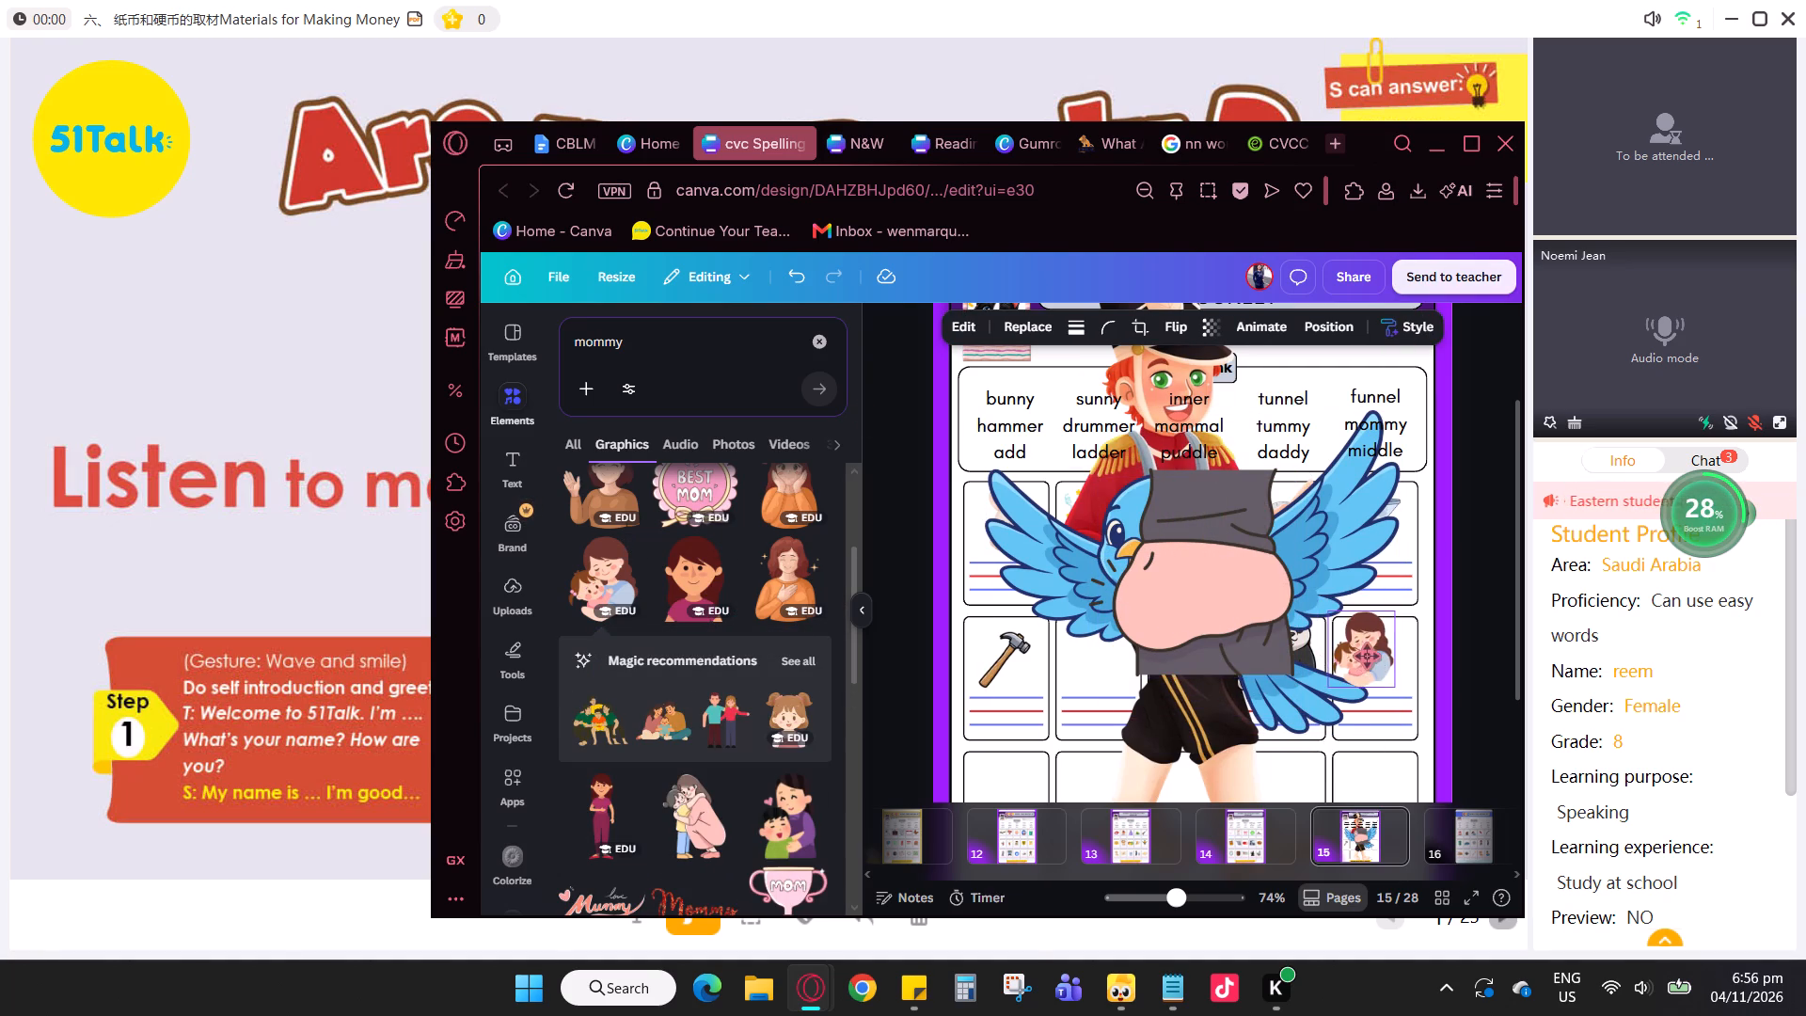
{"action": "left_click_drag", "start_coordinate": [1366, 657], "coordinate": [1374, 664]}
Shrink the bulging belly graphic to picture-box size and move it beside the mother graphic, at the edge of the second row's fourth box.
{"action": "left_click_drag", "start_coordinate": [1212, 579], "coordinate": [1260, 600]}
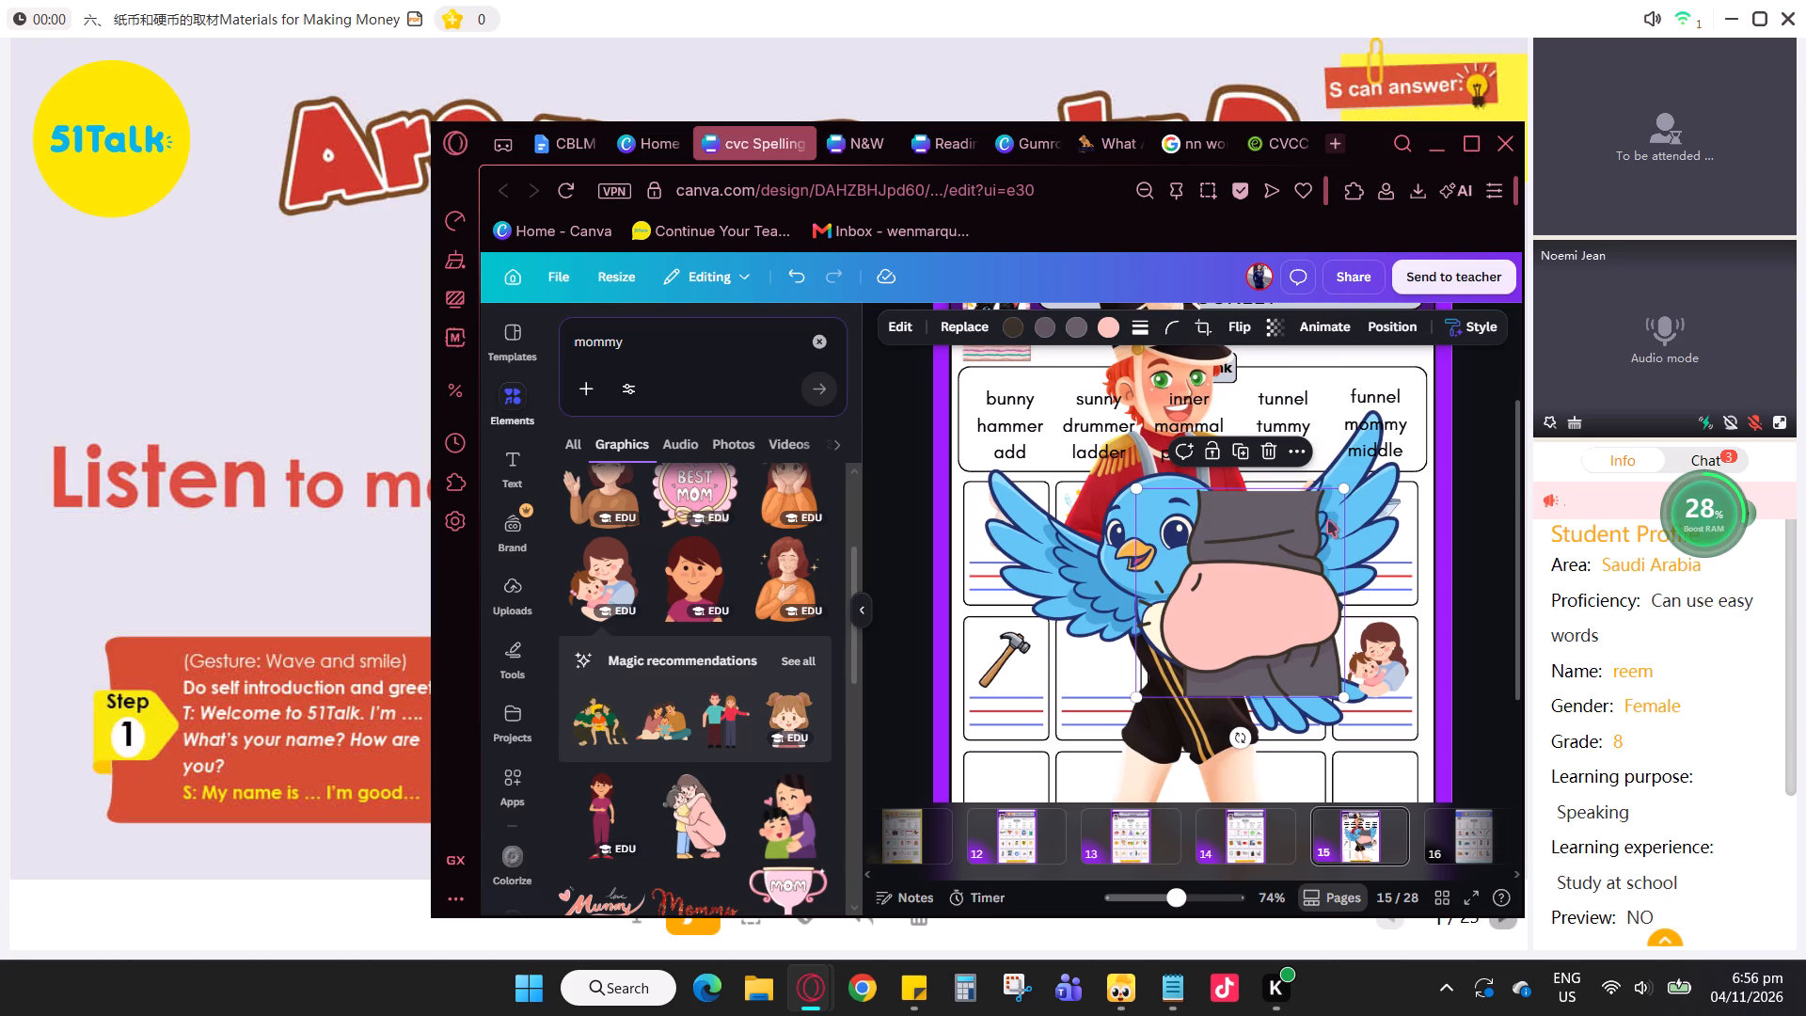
{"action": "left_click_drag", "start_coordinate": [1339, 490], "coordinate": [1166, 618]}
{"action": "left_click_drag", "start_coordinate": [1165, 661], "coordinate": [1210, 643]}
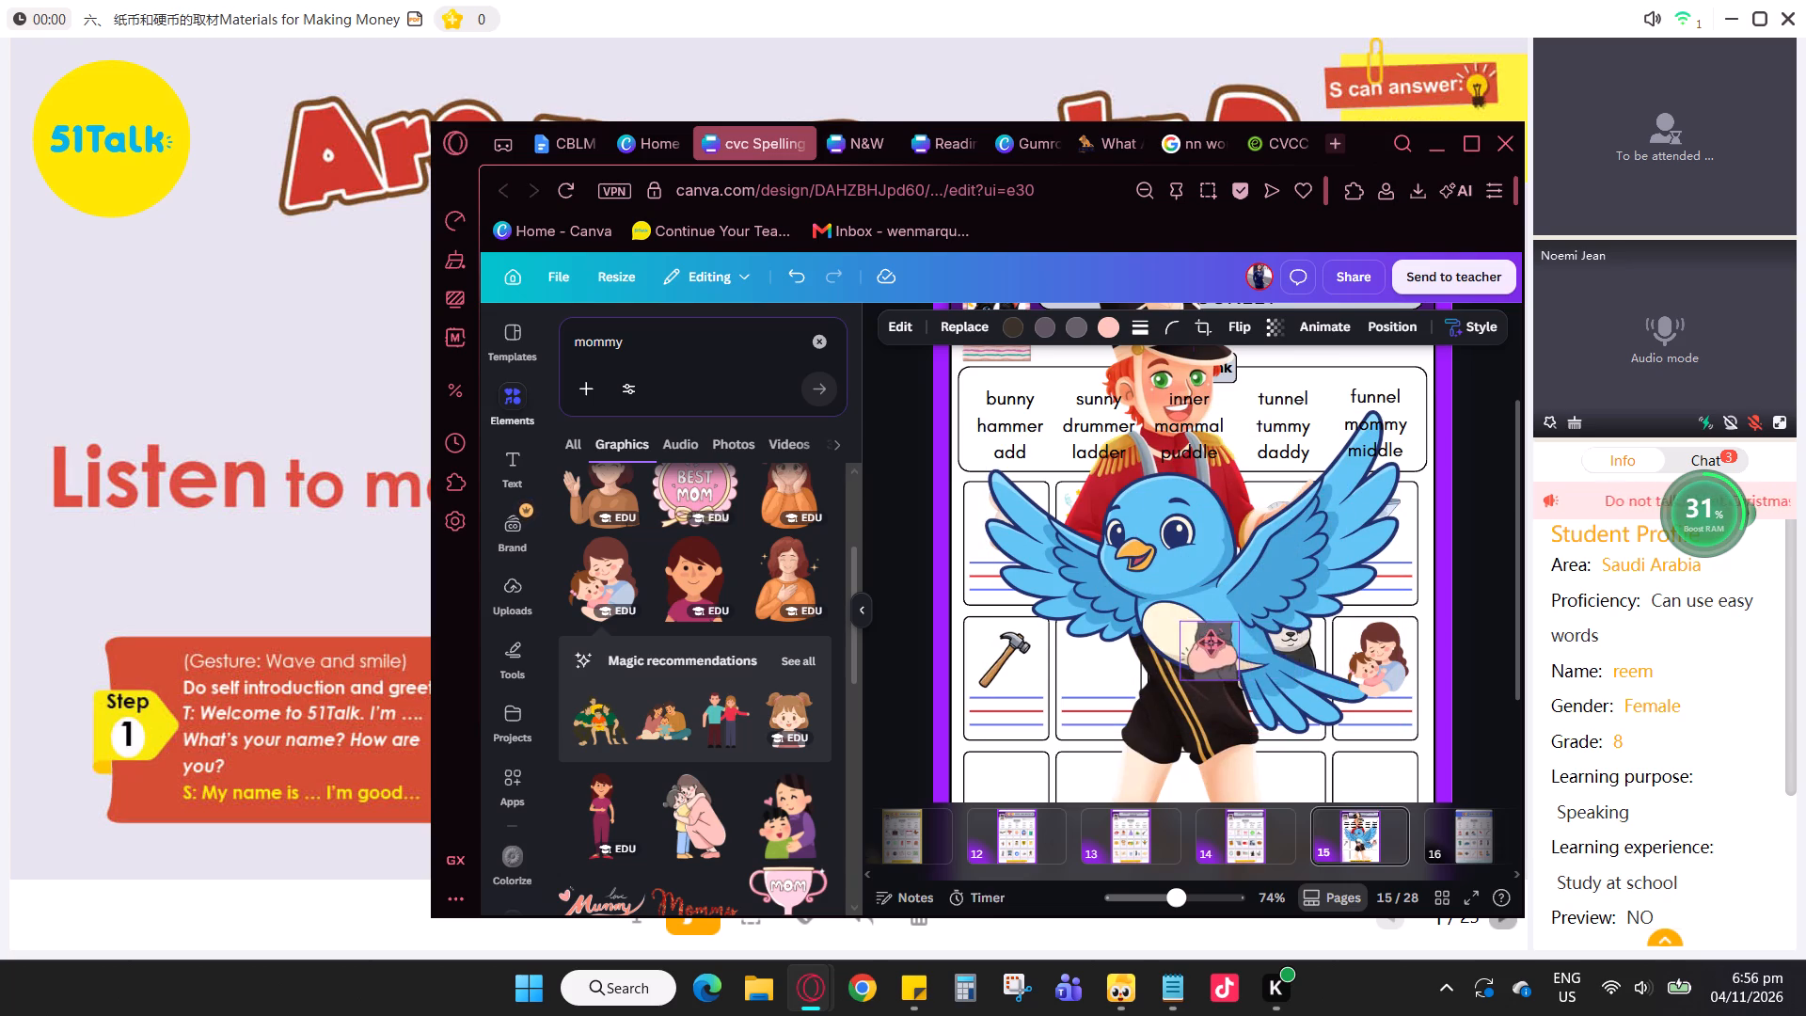
{"action": "left_click_drag", "start_coordinate": [1210, 643], "coordinate": [1329, 644]}
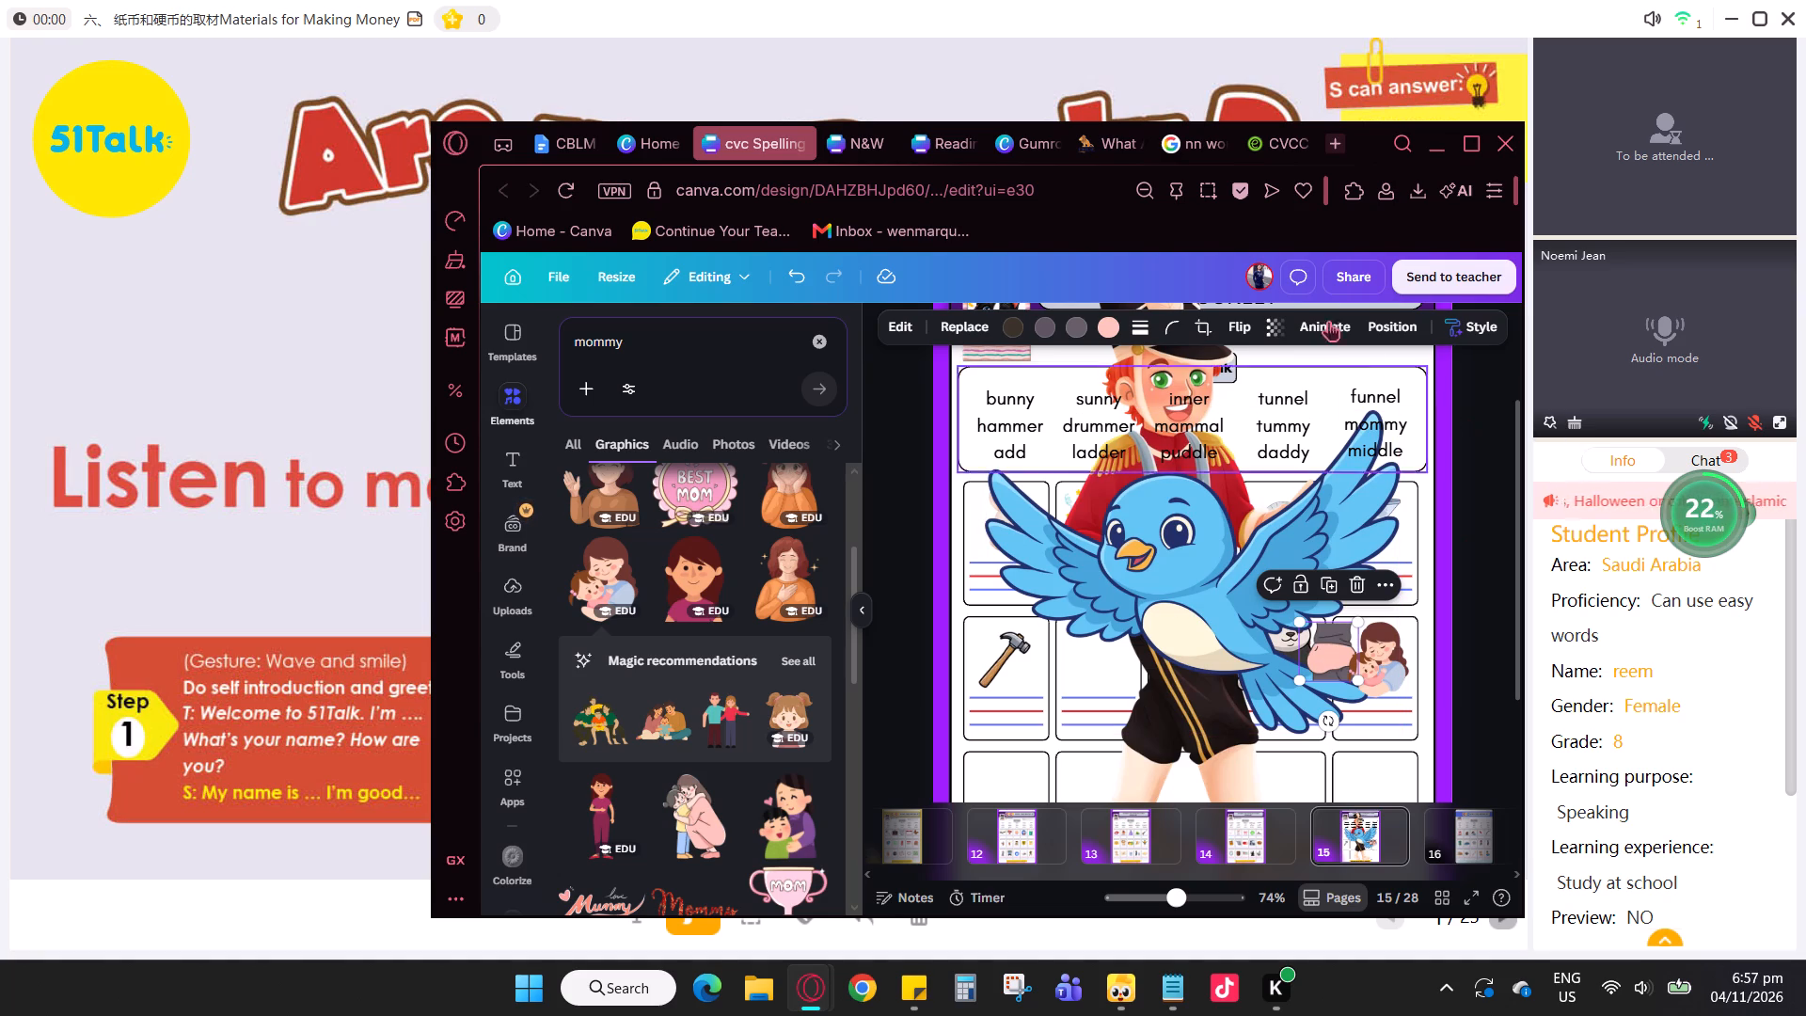
Shrink the blue bird graphic to roughly picture-box size, down beside the panda and mother graphics.
{"action": "left_click", "coordinate": [1157, 633]}
{"action": "left_click_drag", "start_coordinate": [988, 412], "coordinate": [1161, 521]}
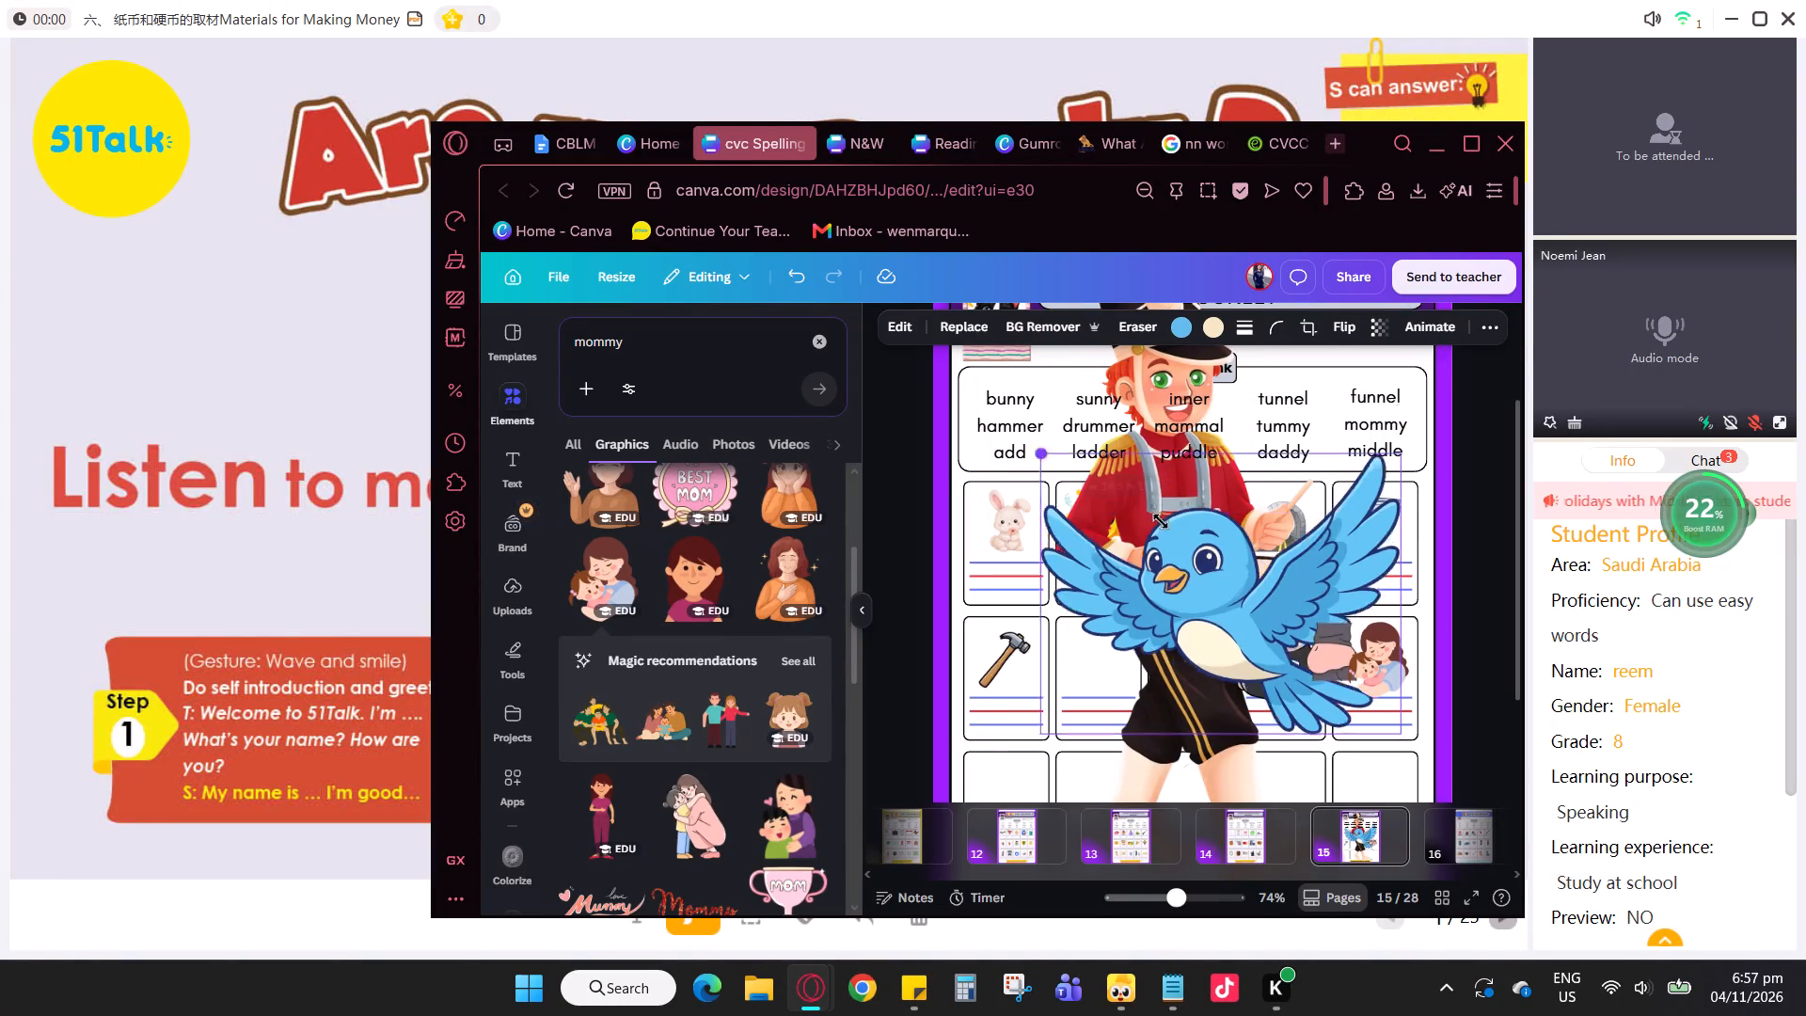
{"action": "left_click_drag", "start_coordinate": [1161, 521], "coordinate": [1307, 625]}
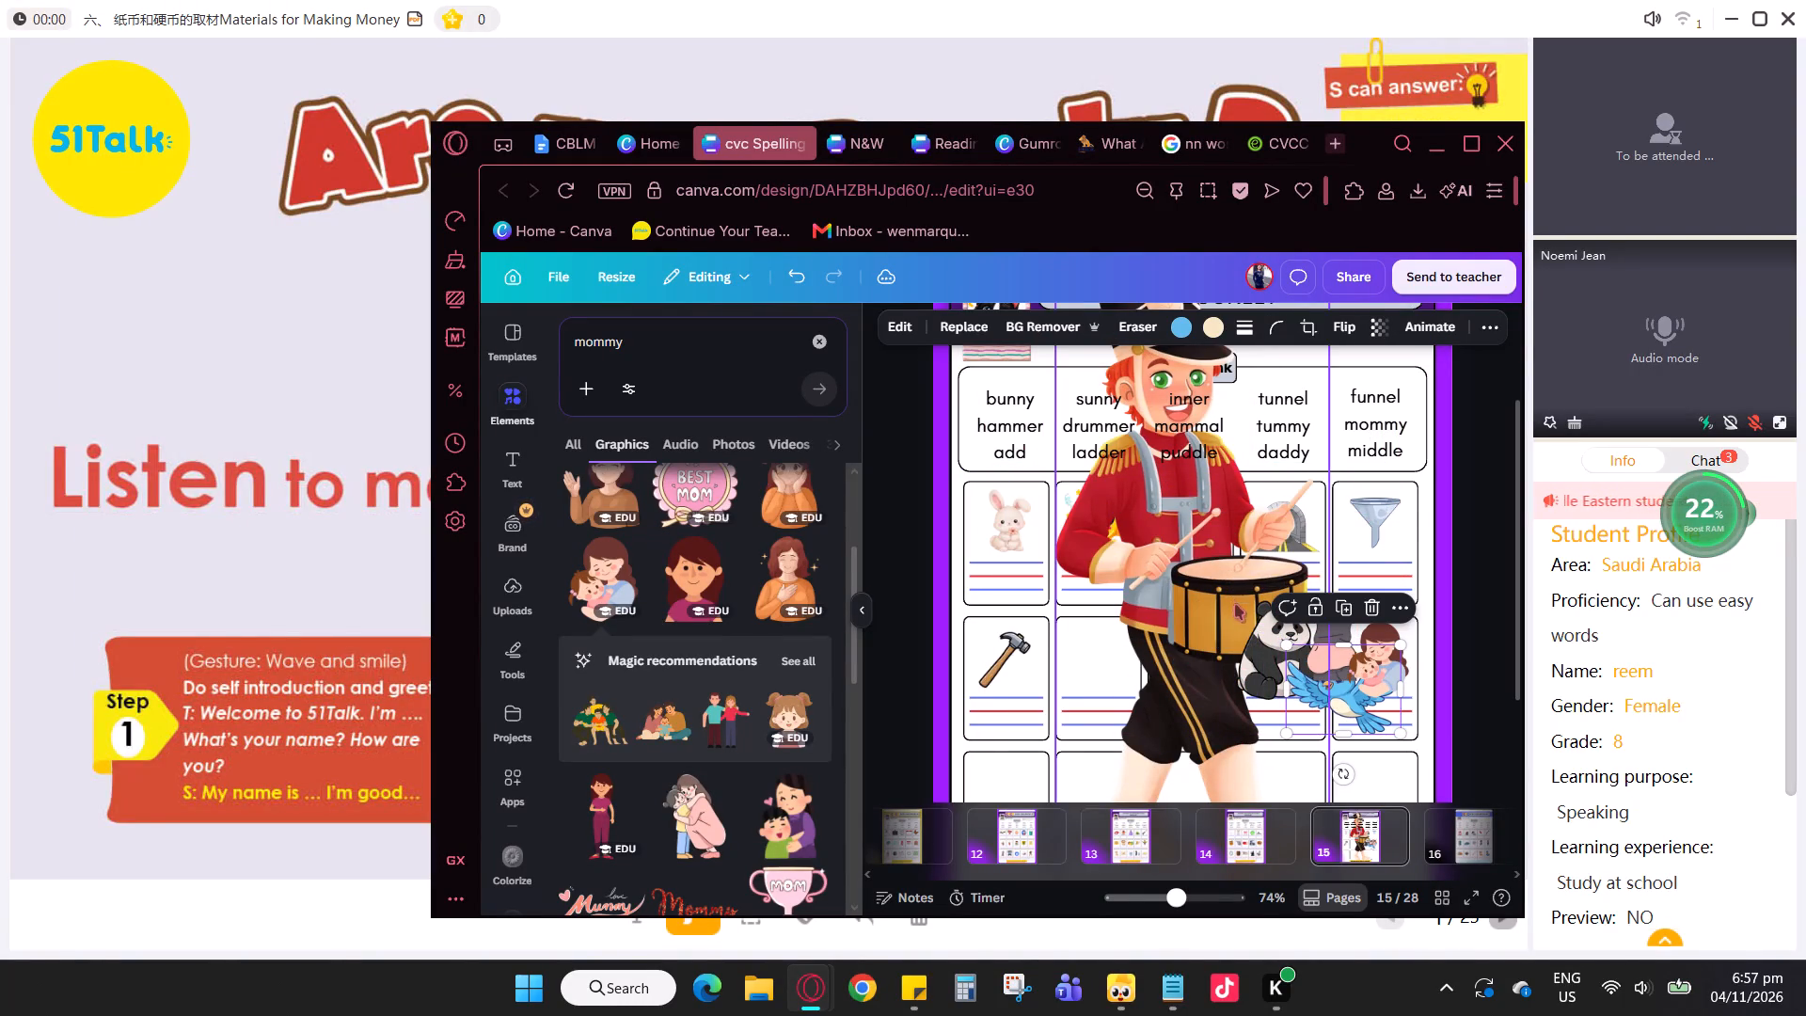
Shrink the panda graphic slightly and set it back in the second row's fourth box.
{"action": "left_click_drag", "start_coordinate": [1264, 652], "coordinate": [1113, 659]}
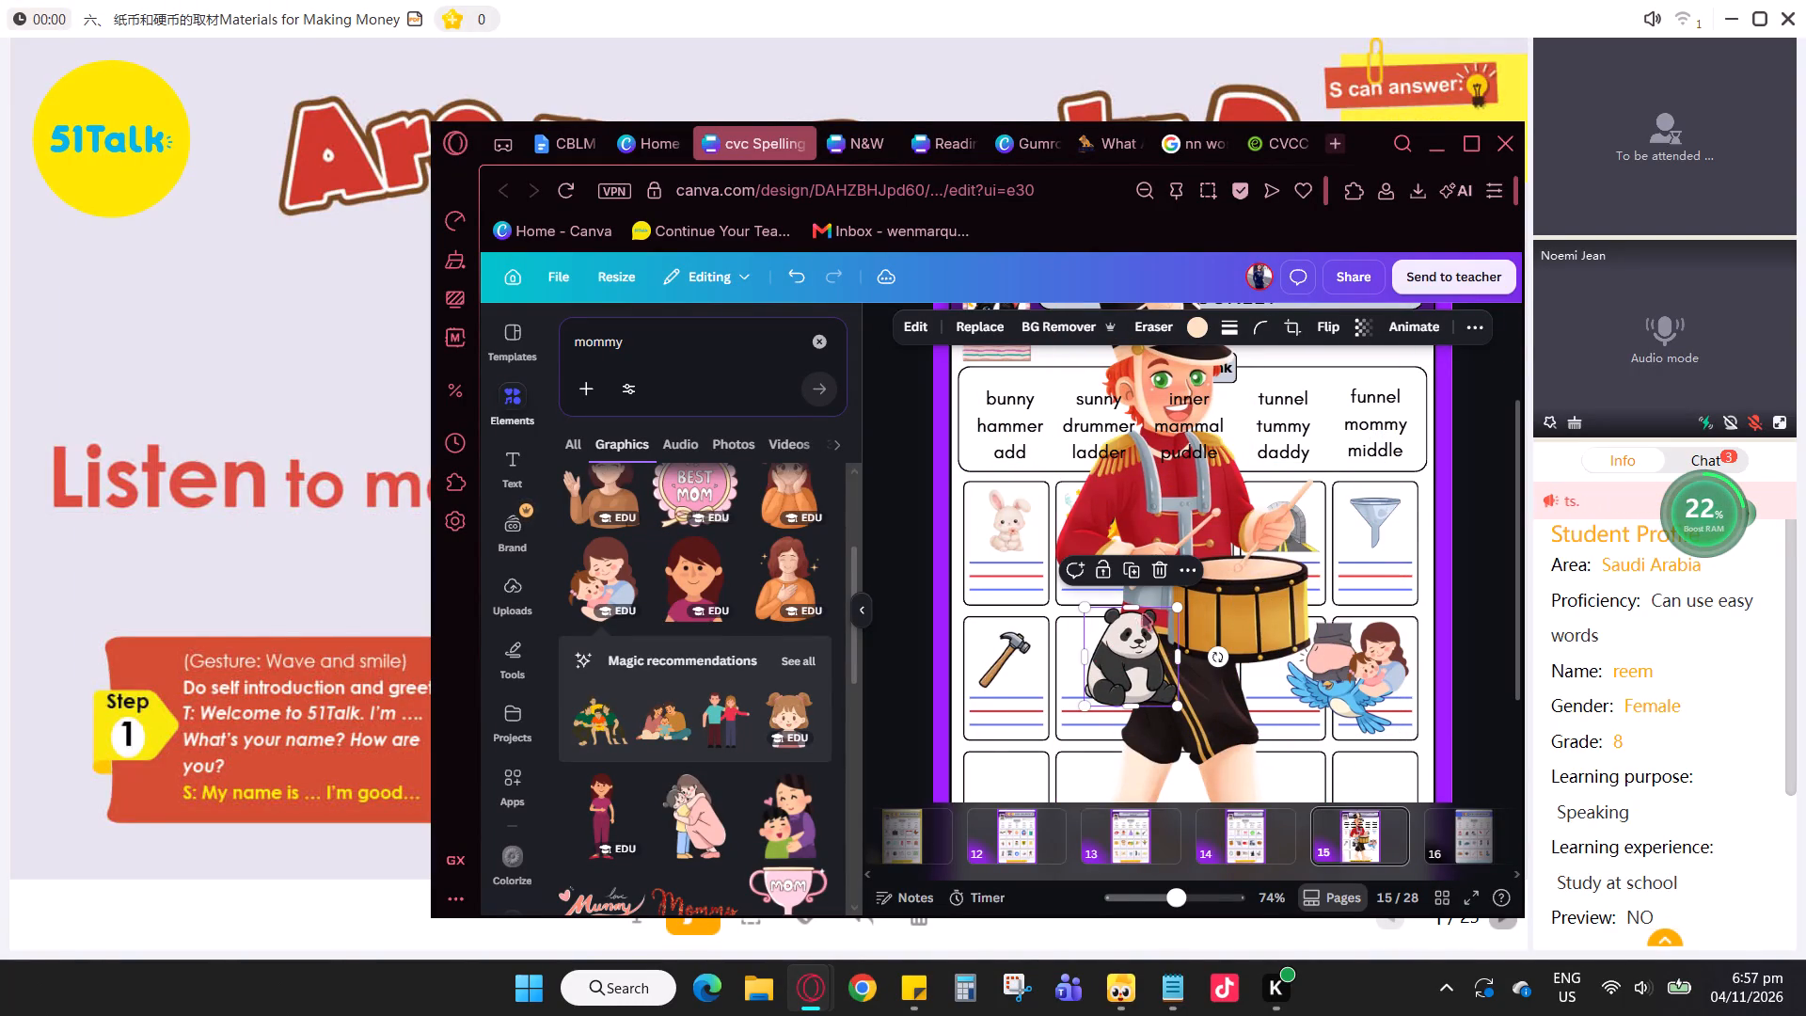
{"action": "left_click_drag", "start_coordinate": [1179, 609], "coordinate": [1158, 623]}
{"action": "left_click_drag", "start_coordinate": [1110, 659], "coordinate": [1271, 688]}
Shrink the drummer graphic to about 1.1 by 2.5 and place it inside the second row's second box.
{"action": "left_click", "coordinate": [1203, 627]}
{"action": "scroll", "coordinate": [1223, 566], "scroll_direction": "down", "scroll_amount": 2}
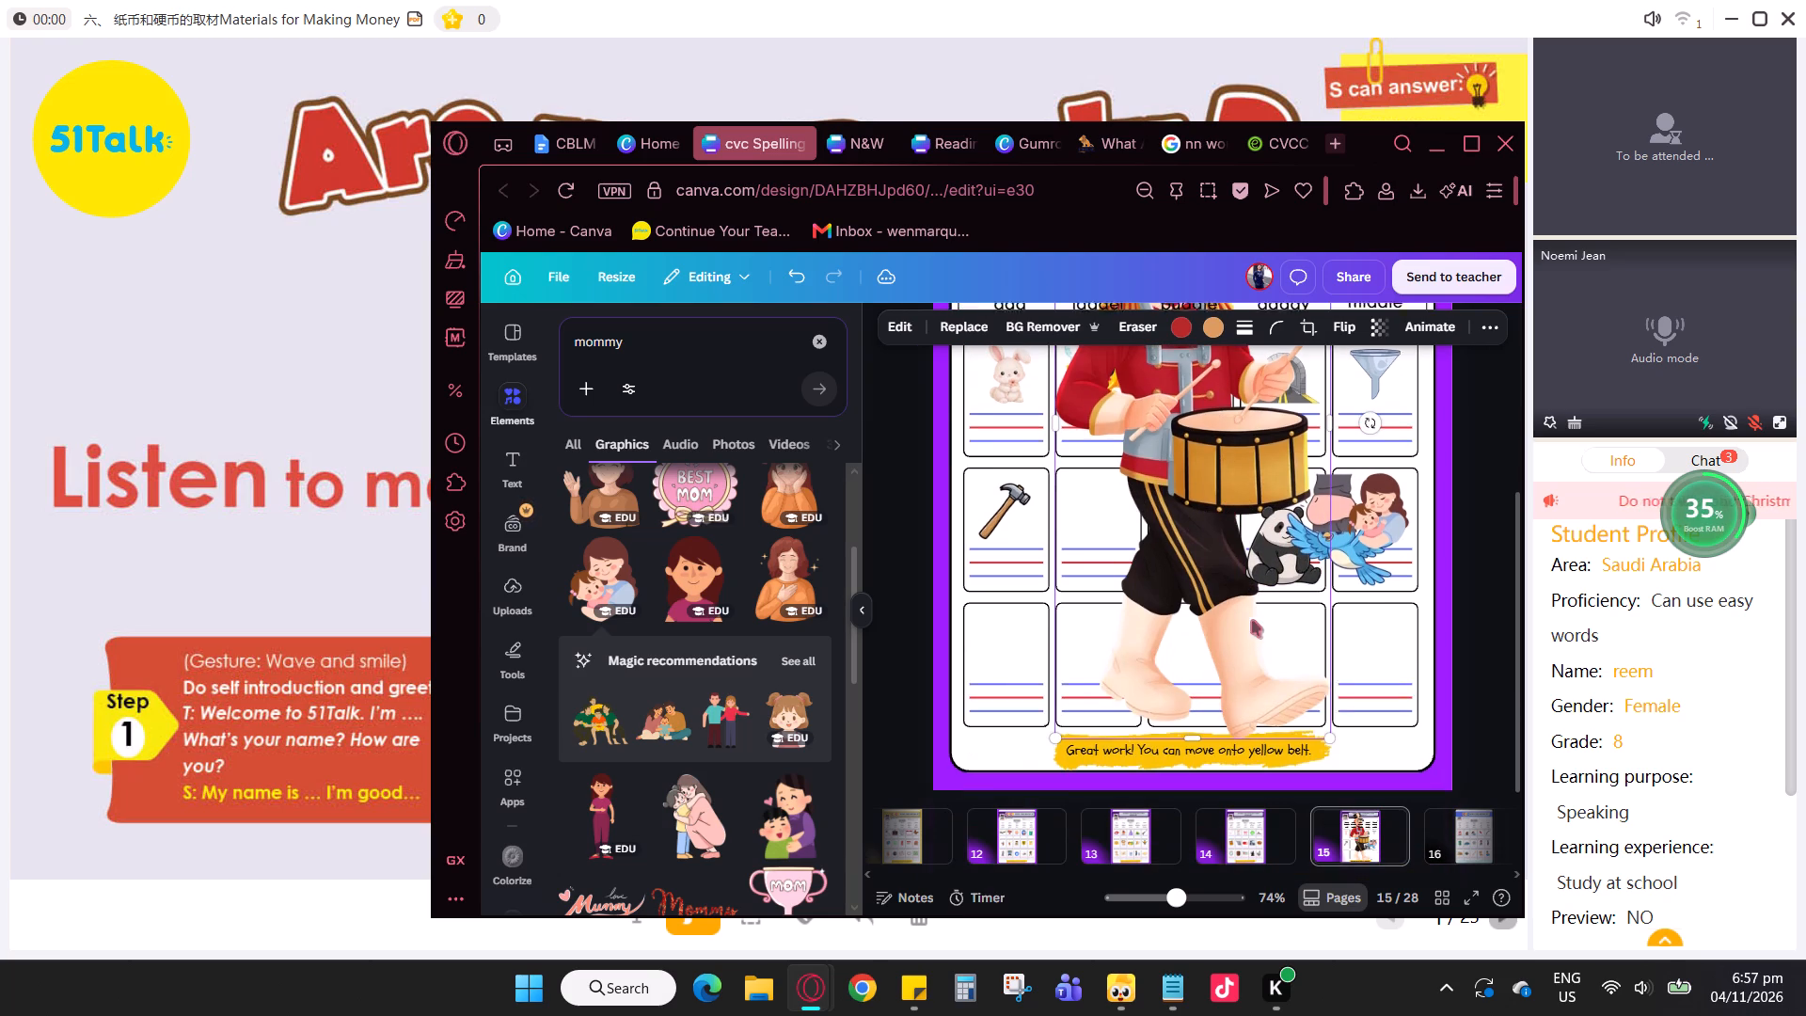
{"action": "left_click_drag", "start_coordinate": [1328, 737], "coordinate": [1077, 495]}
{"action": "left_click_drag", "start_coordinate": [1141, 412], "coordinate": [1158, 697]}
{"action": "left_click_drag", "start_coordinate": [1214, 394], "coordinate": [1156, 504]}
{"action": "left_click_drag", "start_coordinate": [1109, 595], "coordinate": [1106, 566]}
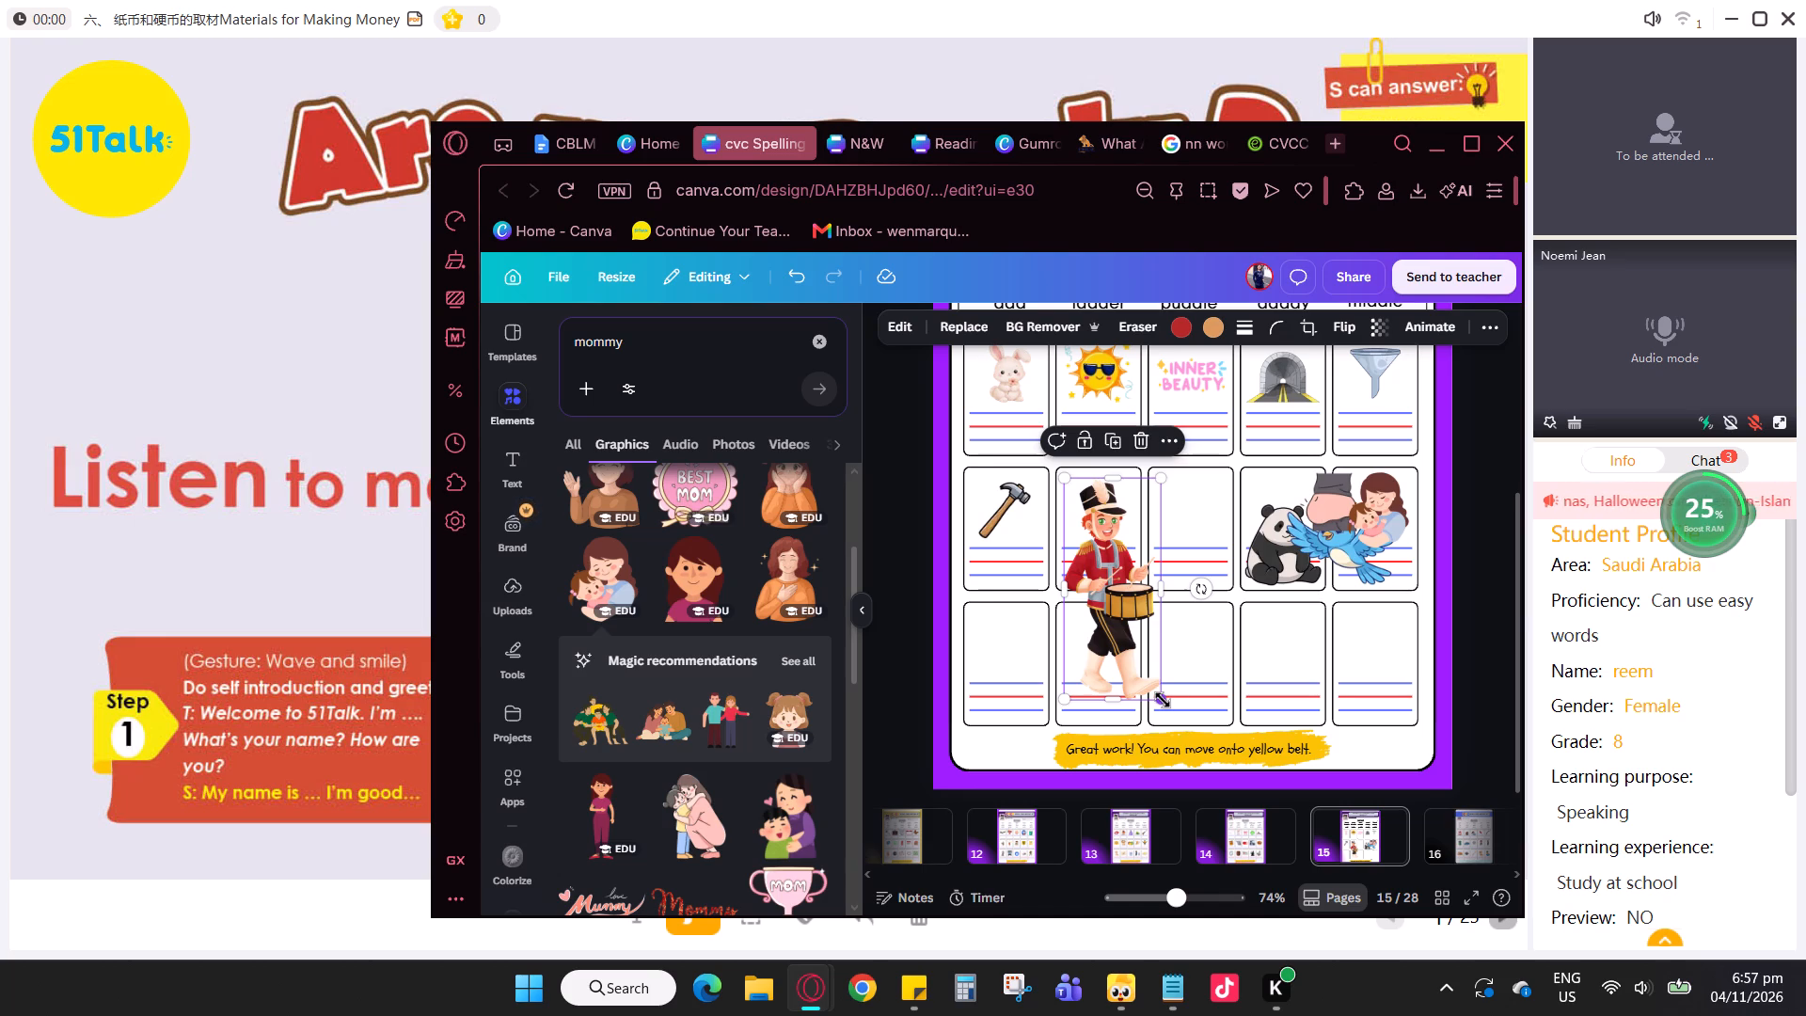
{"action": "left_click_drag", "start_coordinate": [1162, 700], "coordinate": [1163, 699]}
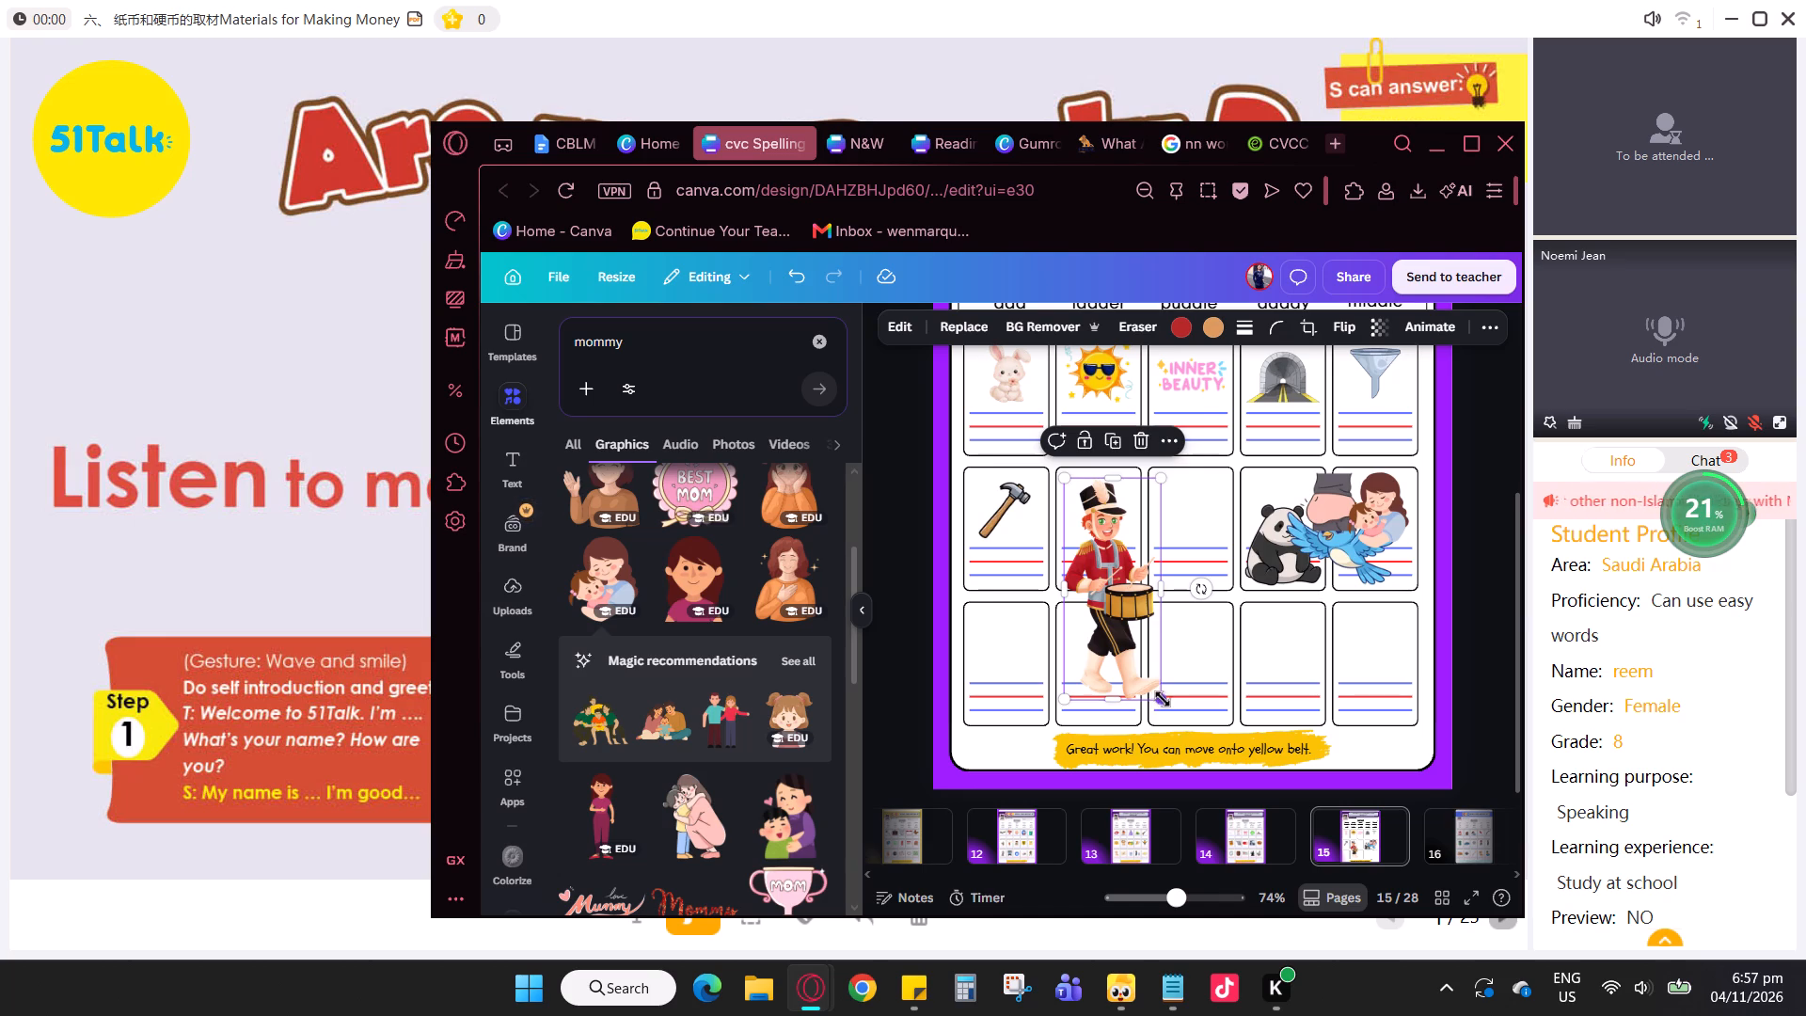
{"action": "left_click_drag", "start_coordinate": [1163, 699], "coordinate": [1074, 548]}
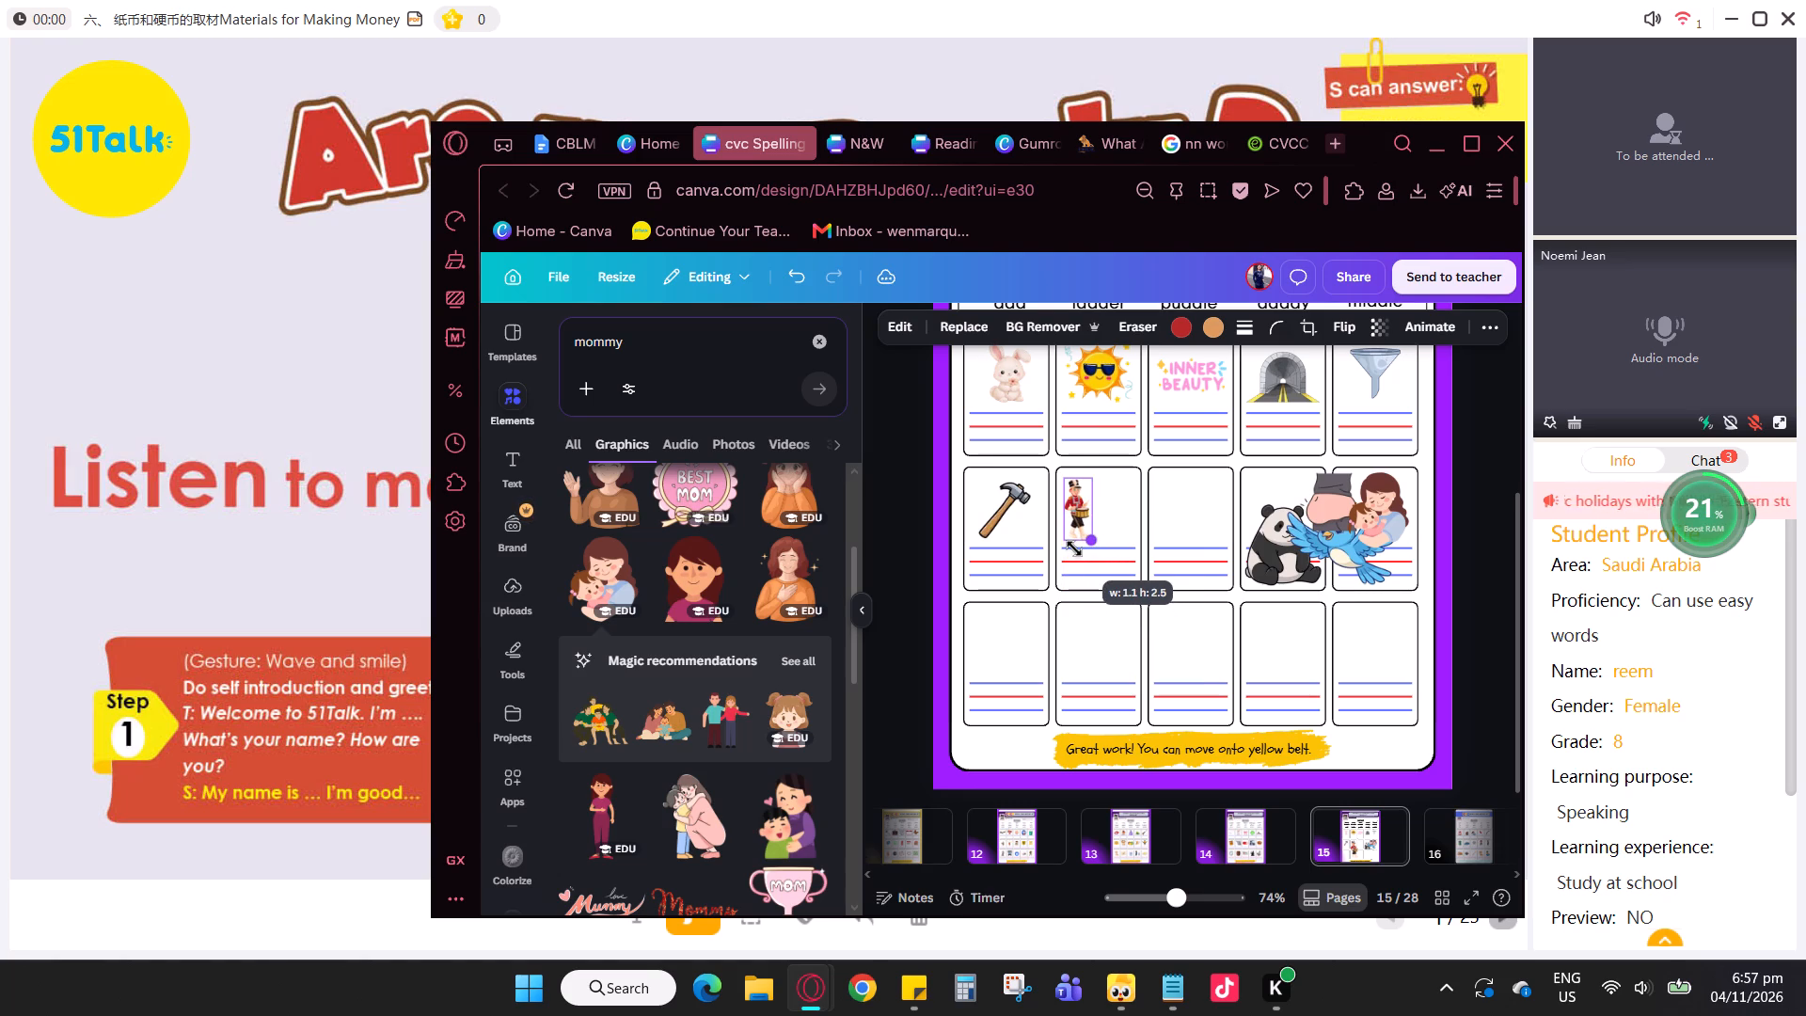
{"action": "left_click_drag", "start_coordinate": [1074, 548], "coordinate": [1074, 550]}
Nudge the drummer graphic rightward to centre it in the second row's second box.
{"action": "key", "text": "Right"}
{"action": "key", "text": "Right"}
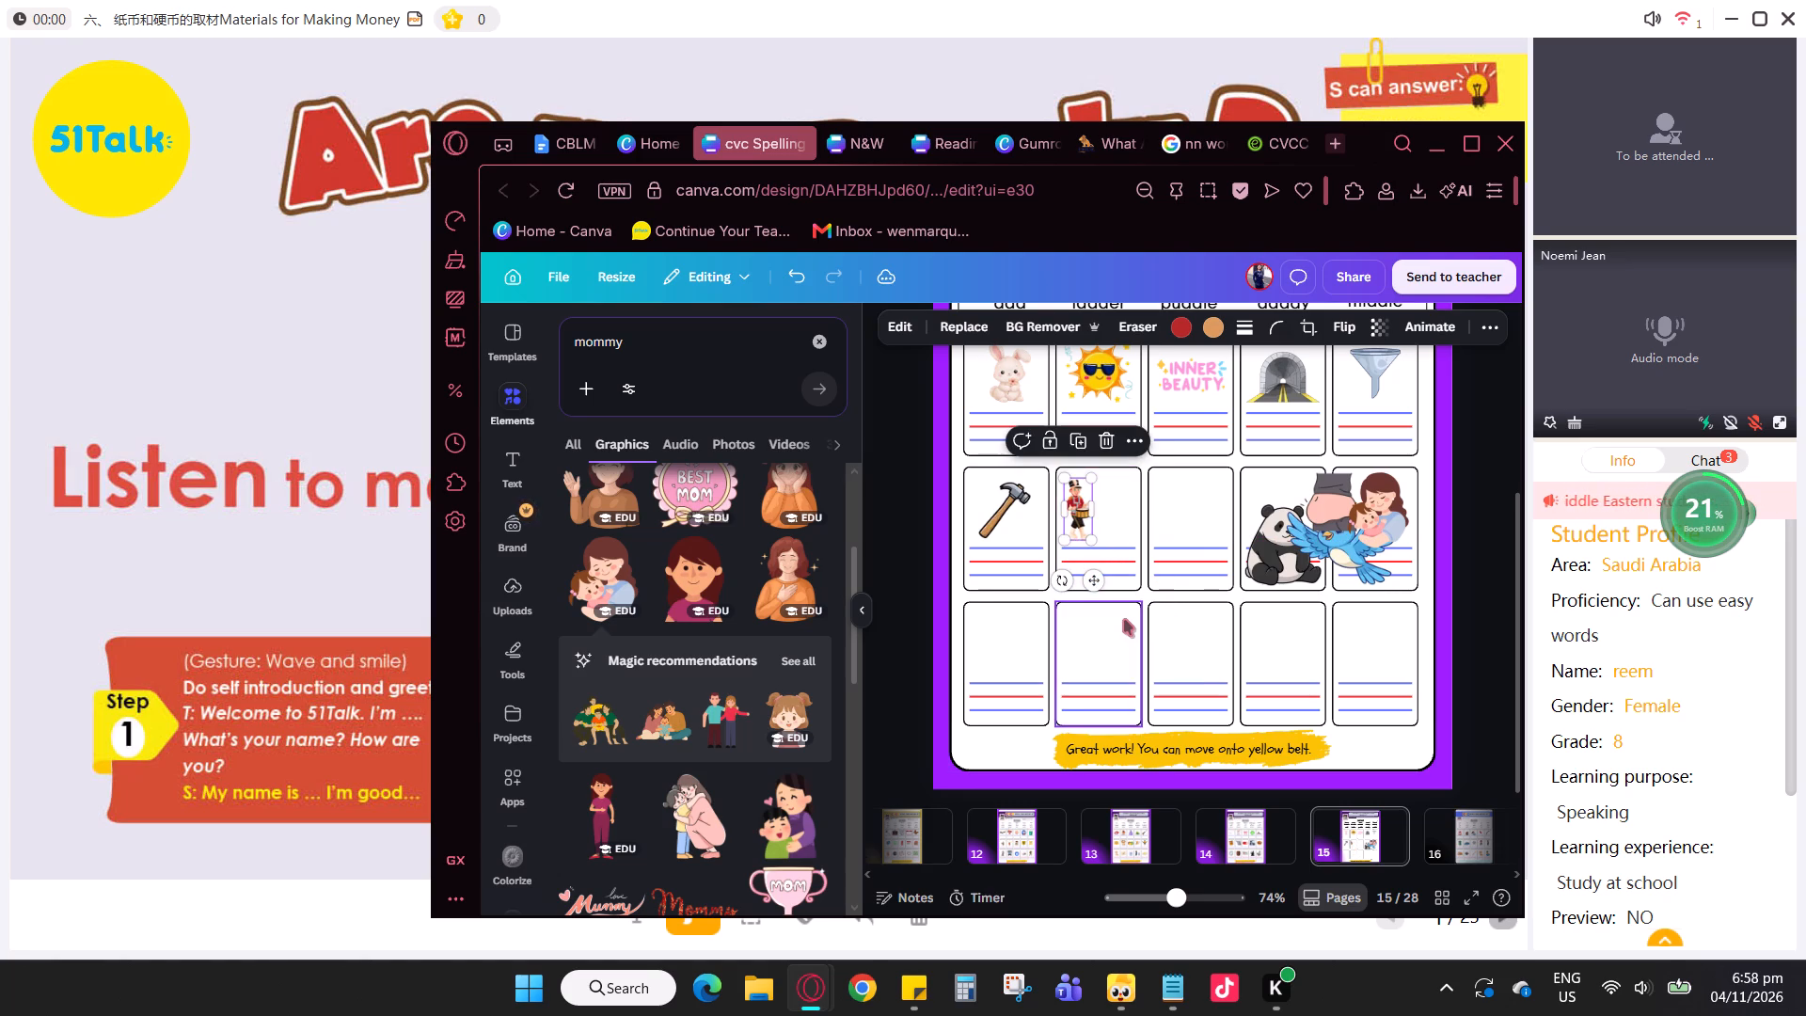
{"action": "key", "text": "Right"}
{"action": "key", "text": "Right"}
{"action": "key", "text": "Right"}
{"action": "key", "text": "Right"}
{"action": "key", "text": "Right"}
{"action": "key", "text": "Right"}
{"action": "key", "text": "Right"}
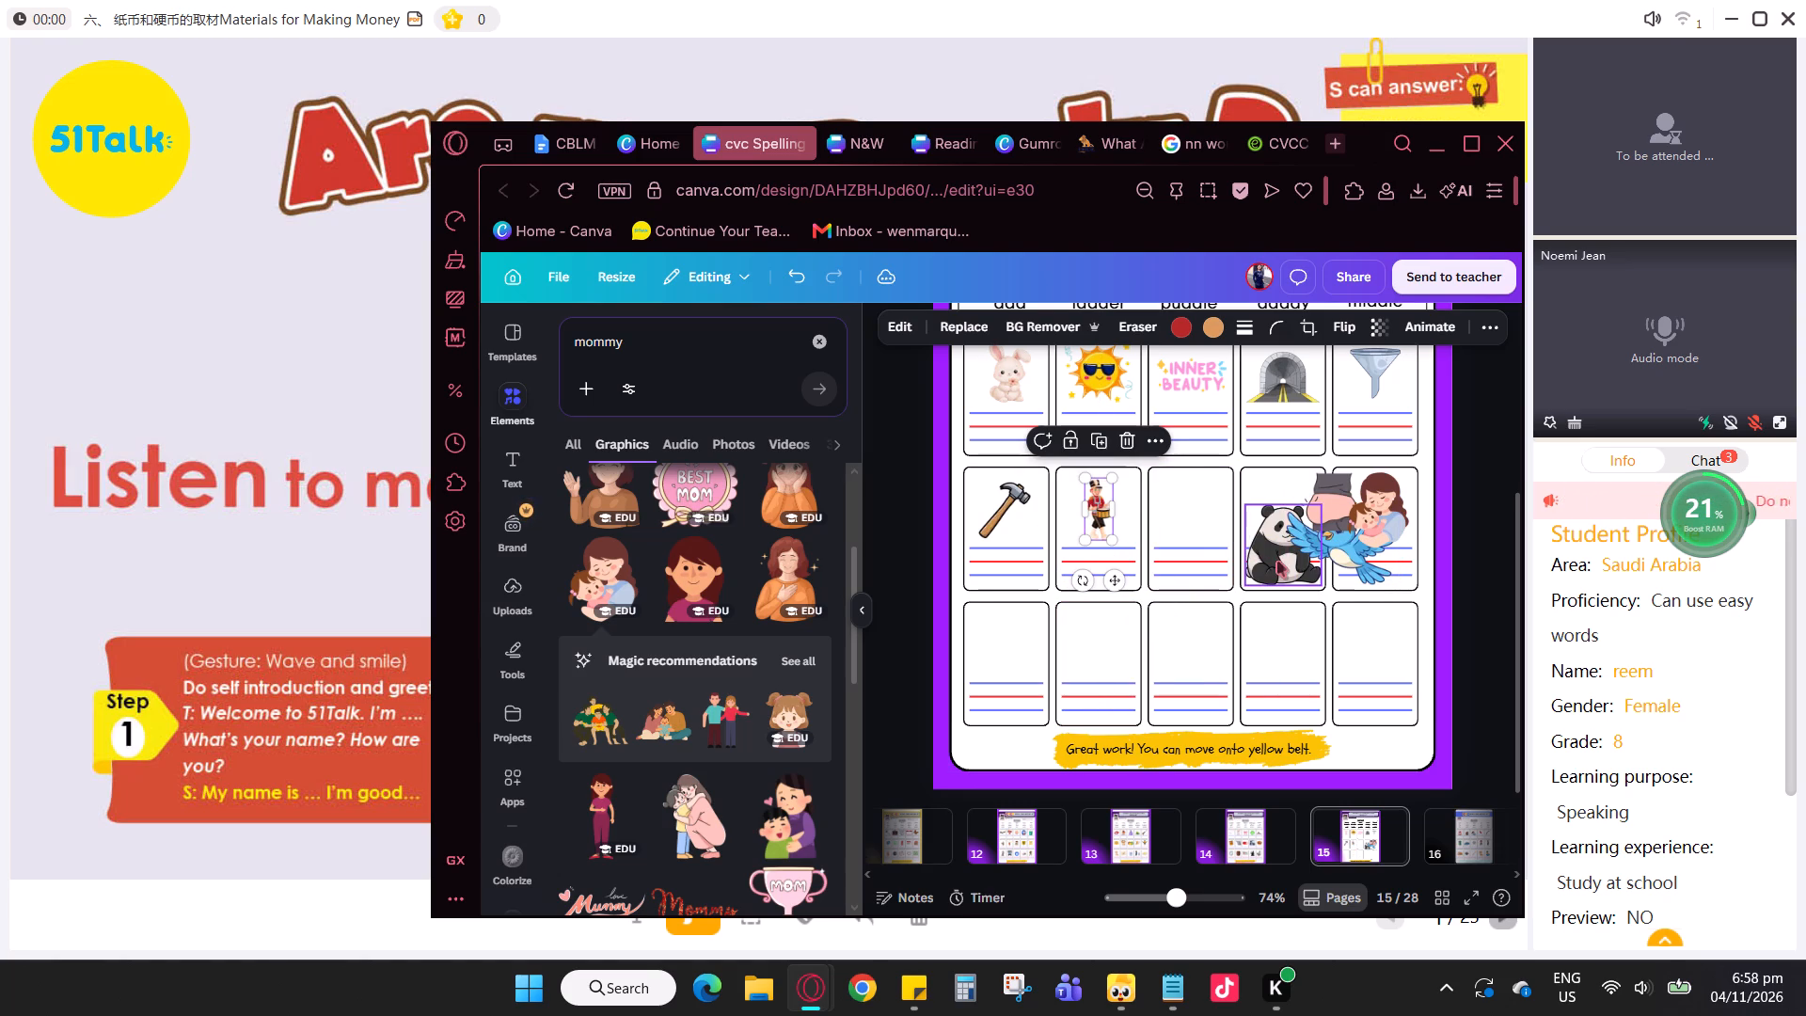
Move the panda graphic into the second row's third box and shrink it to leave room beside it.
{"action": "left_click_drag", "start_coordinate": [1277, 561], "coordinate": [1172, 516]}
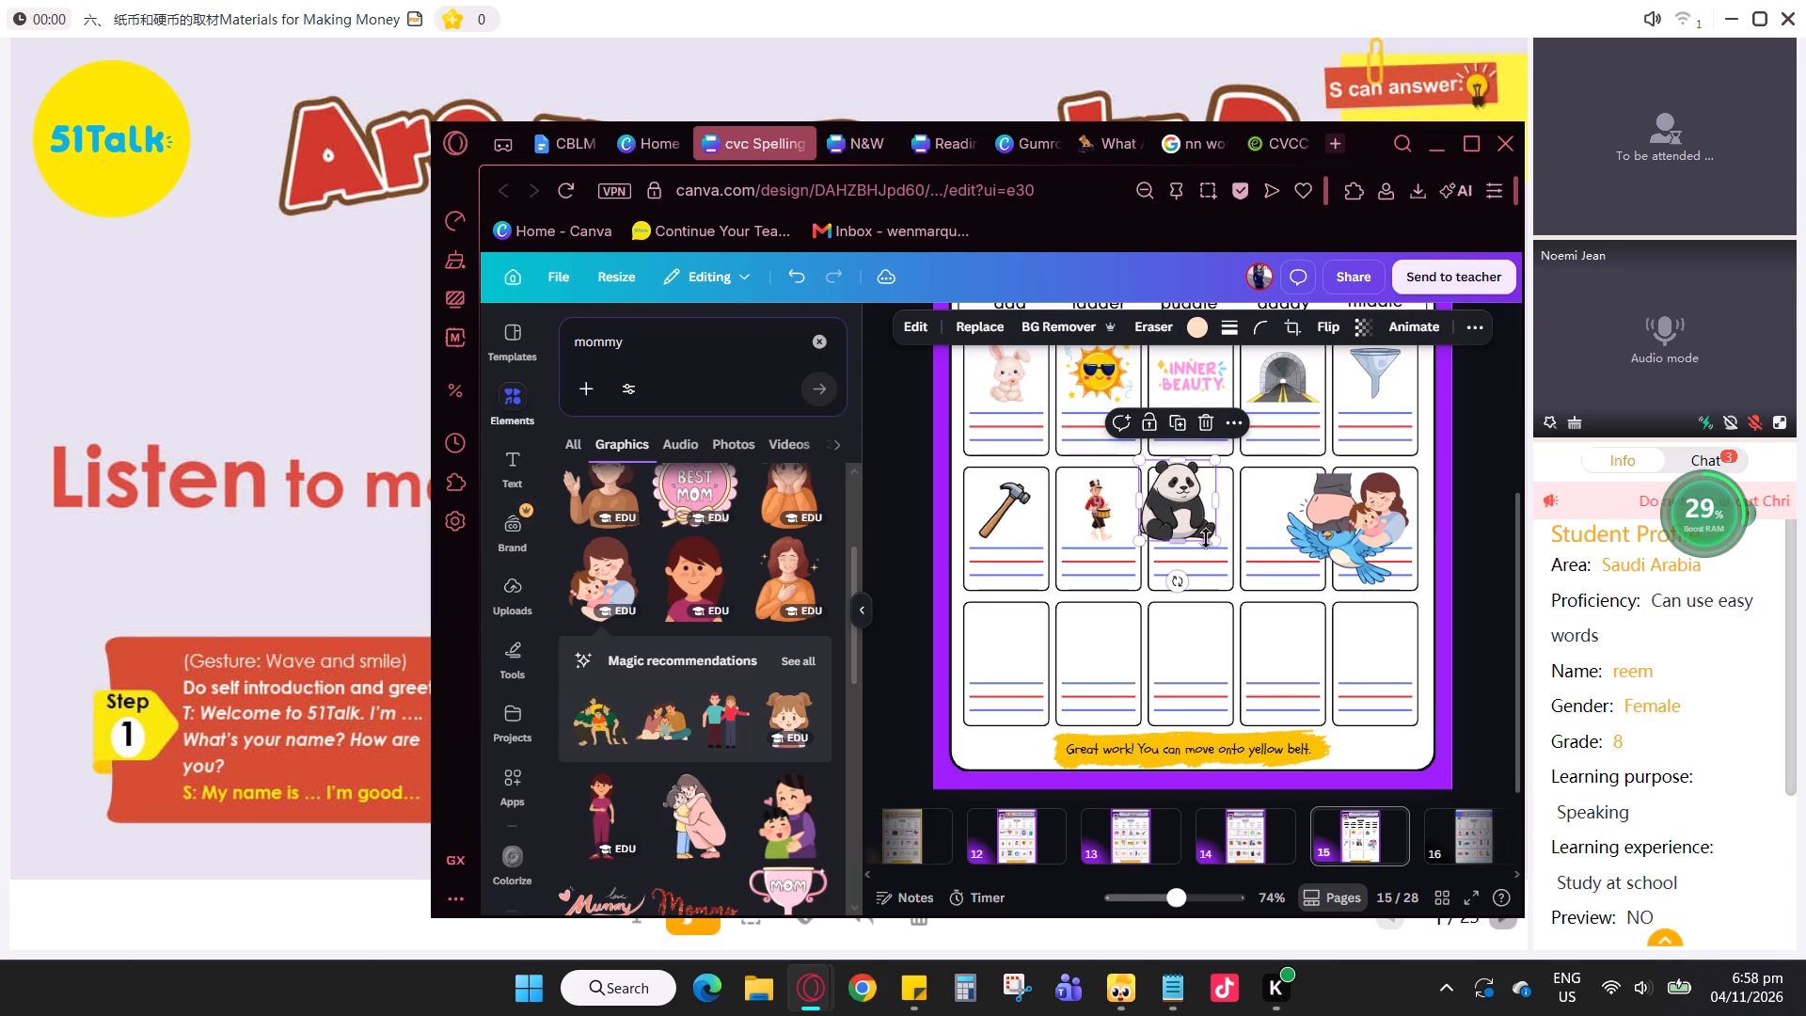
{"action": "left_click_drag", "start_coordinate": [1220, 544], "coordinate": [1175, 510]}
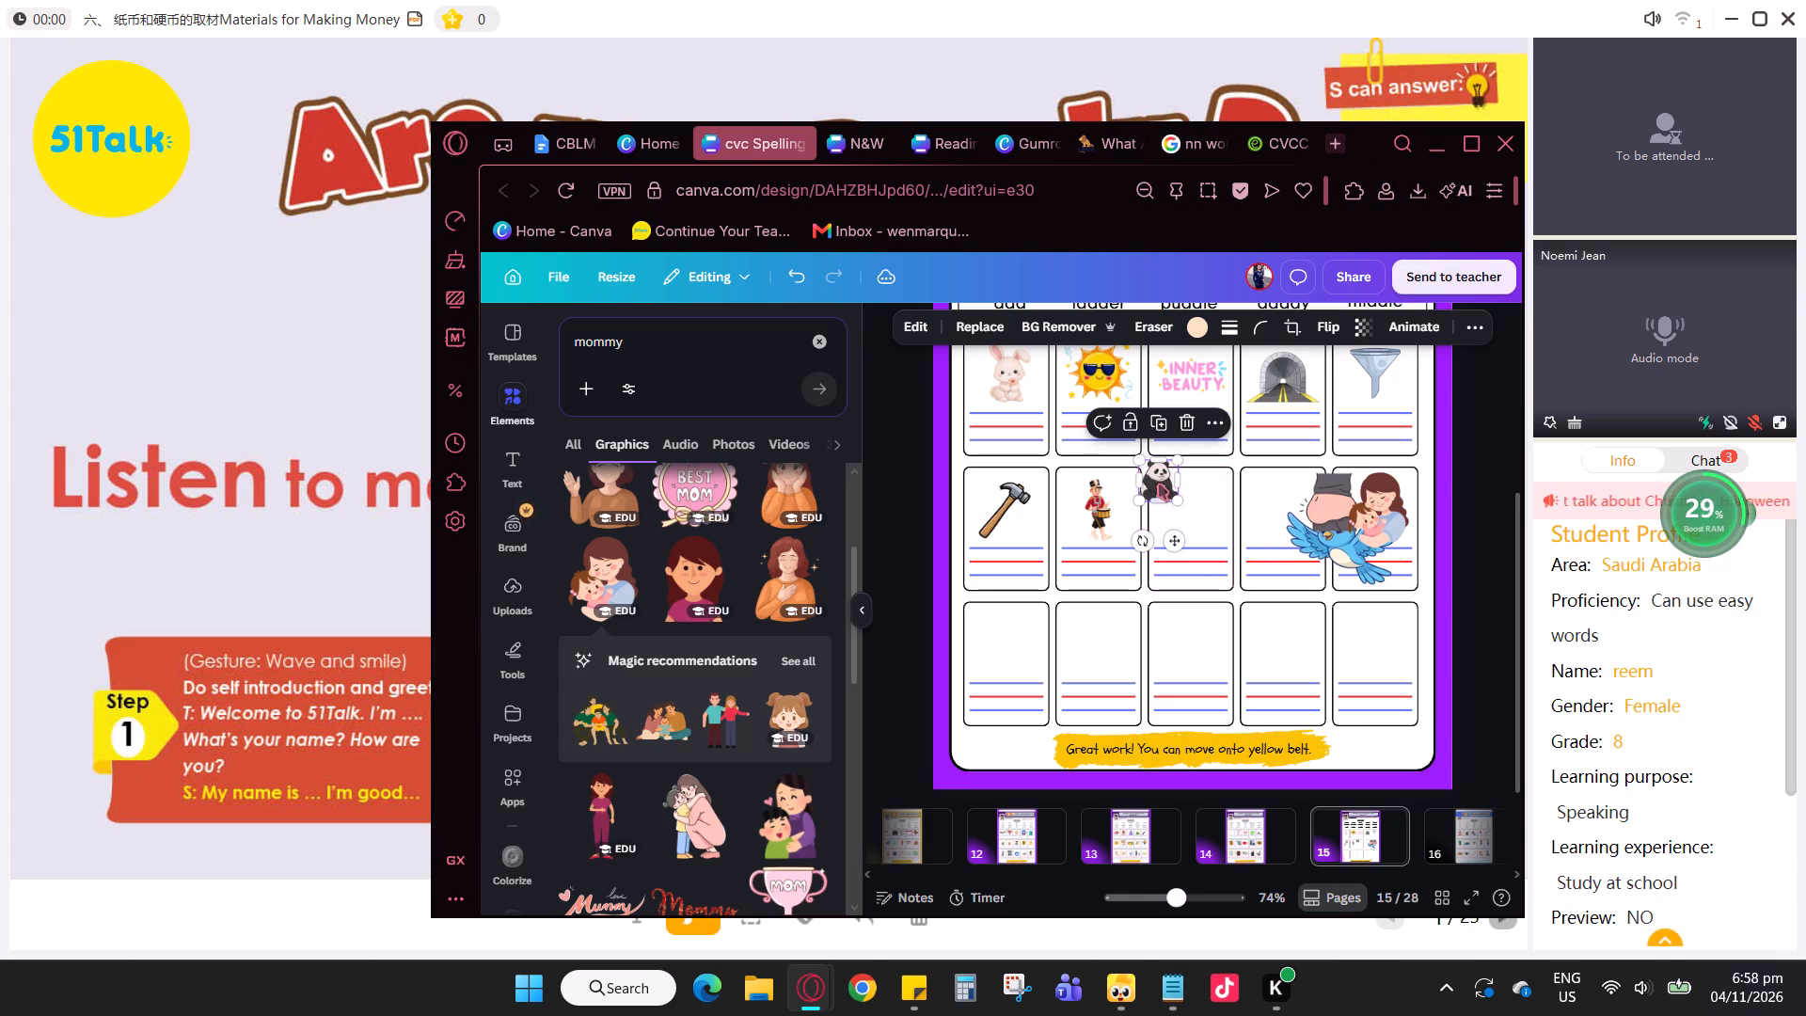
{"action": "left_click_drag", "start_coordinate": [1160, 486], "coordinate": [1177, 525]}
Shrink the blue bird to about 1.2 by 0.9 and place it beside the panda in the second row's third box.
{"action": "left_click_drag", "start_coordinate": [1323, 553], "coordinate": [1216, 510]}
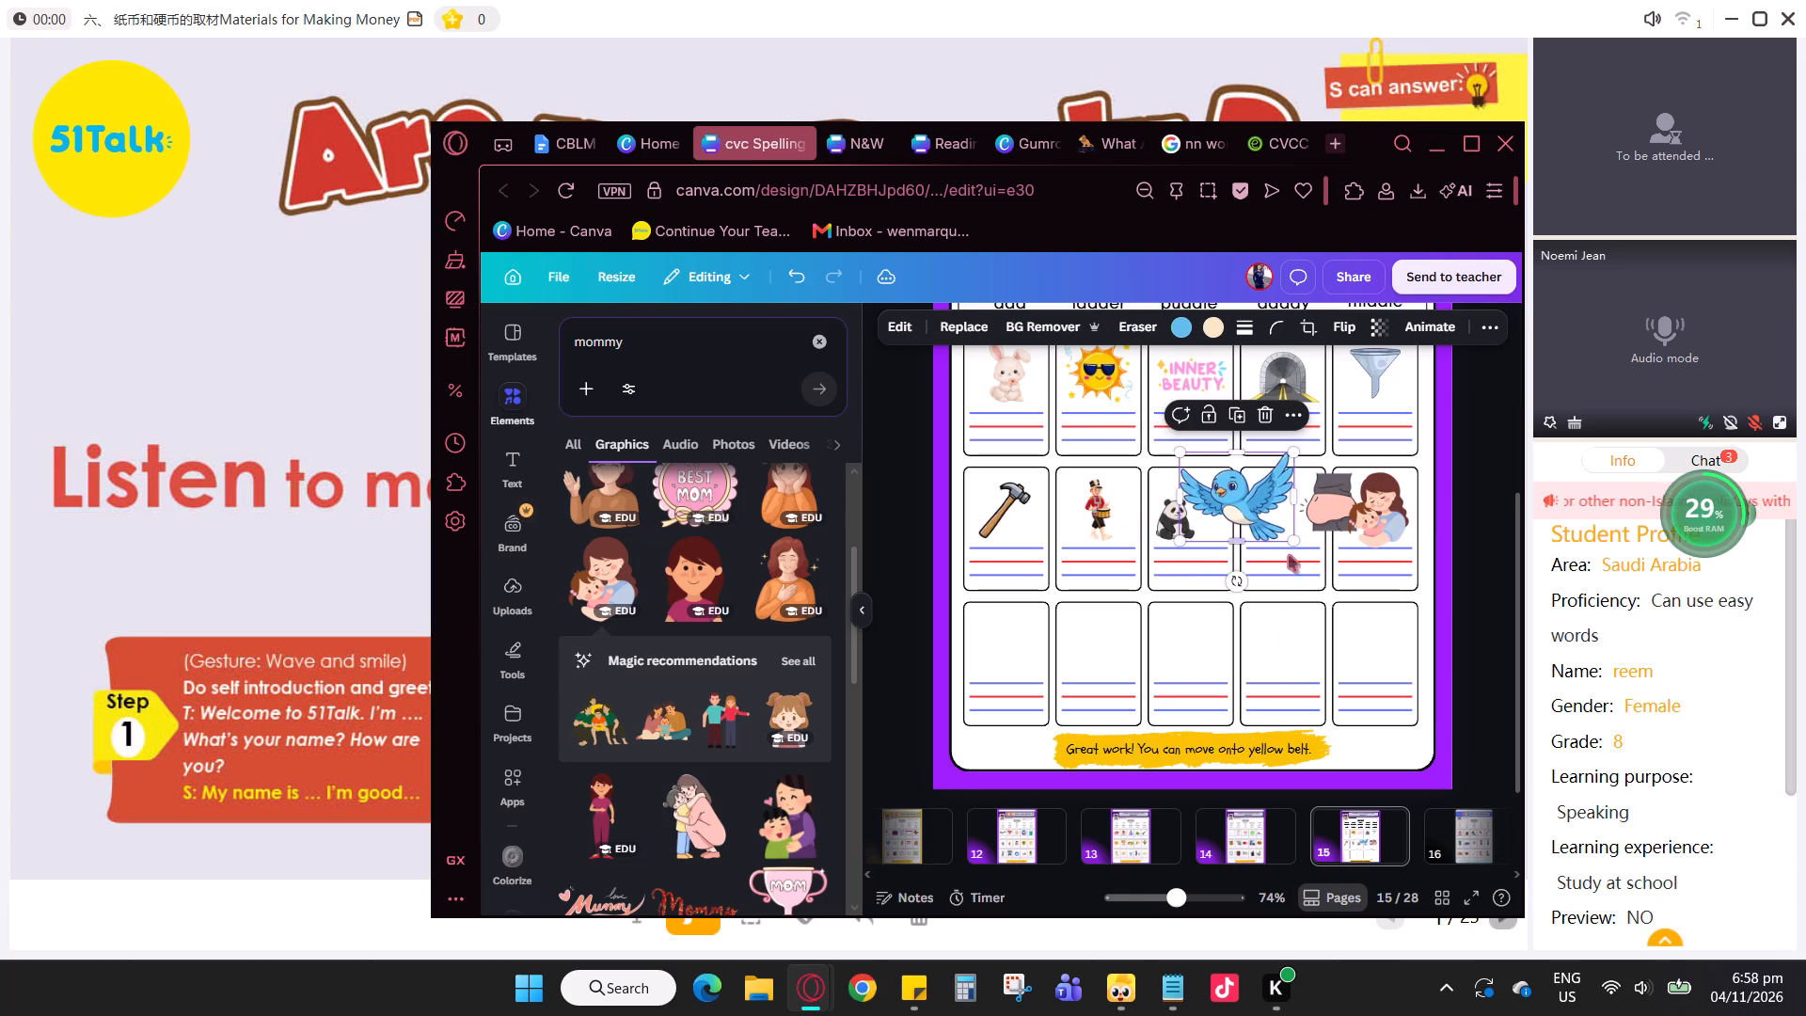
{"action": "left_click_drag", "start_coordinate": [1293, 546], "coordinate": [1205, 485]}
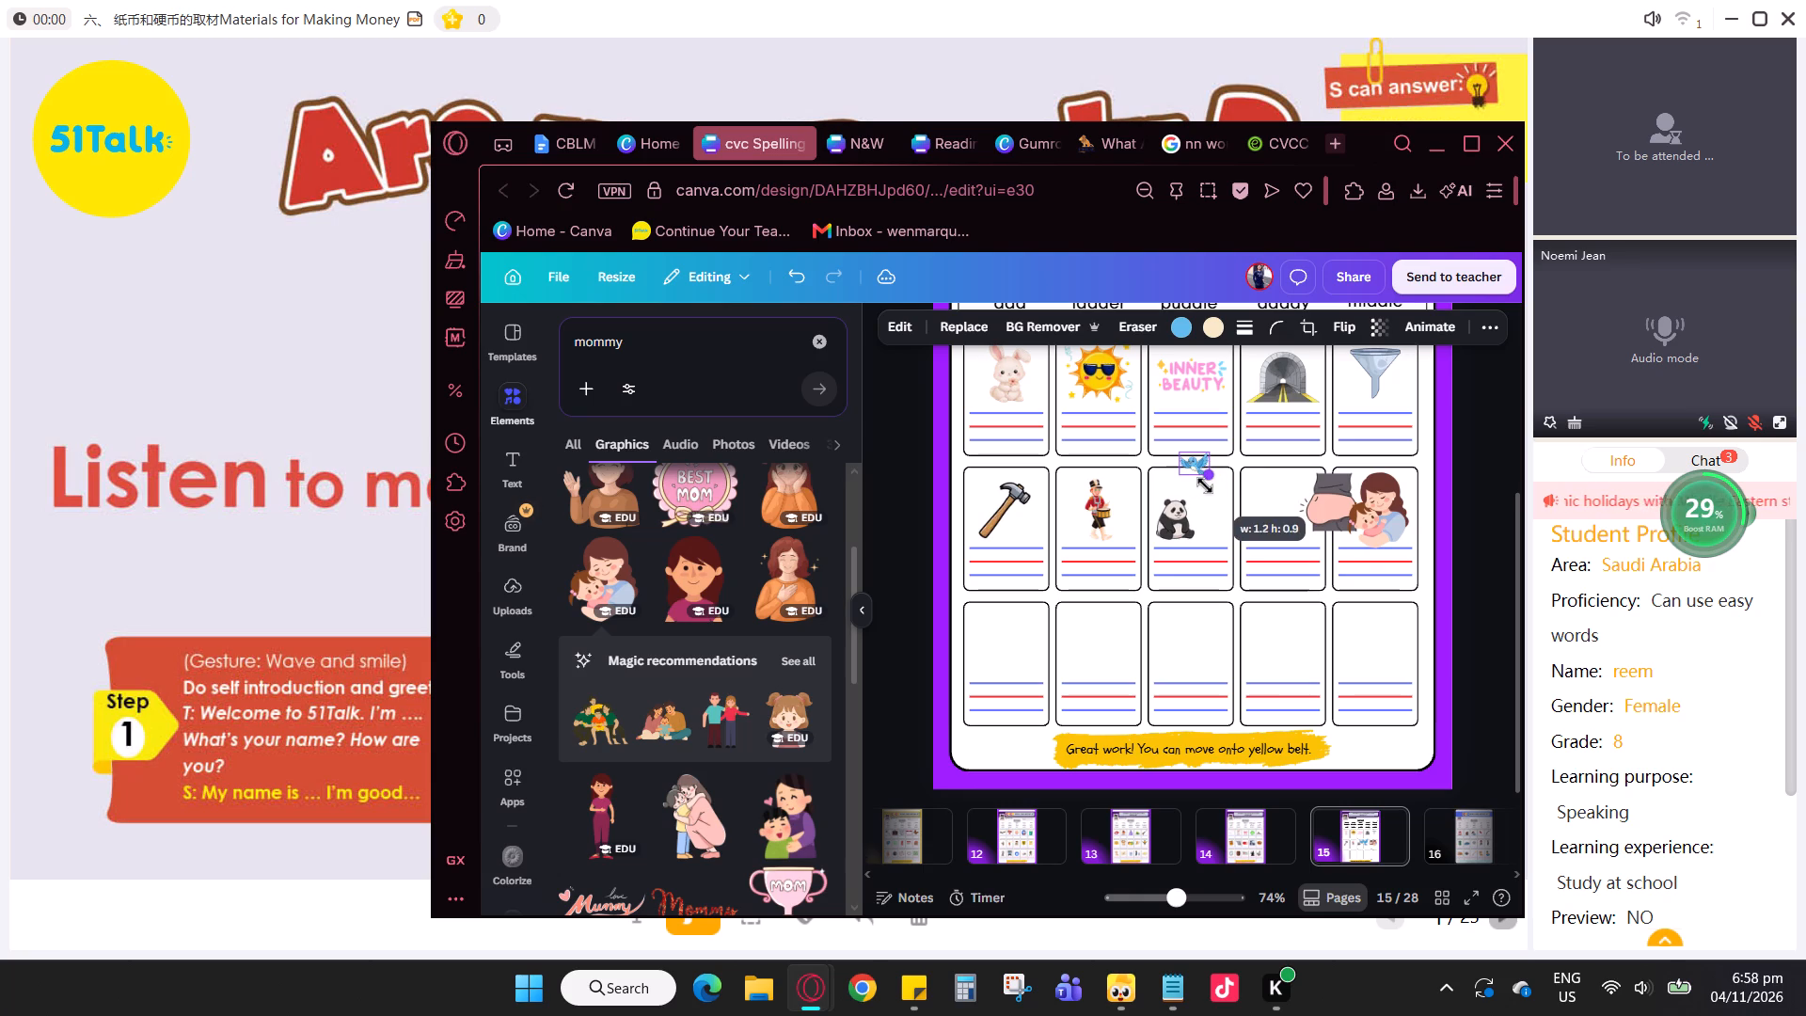
{"action": "left_click_drag", "start_coordinate": [1205, 485], "coordinate": [1208, 487]}
{"action": "left_click", "coordinate": [1196, 473]}
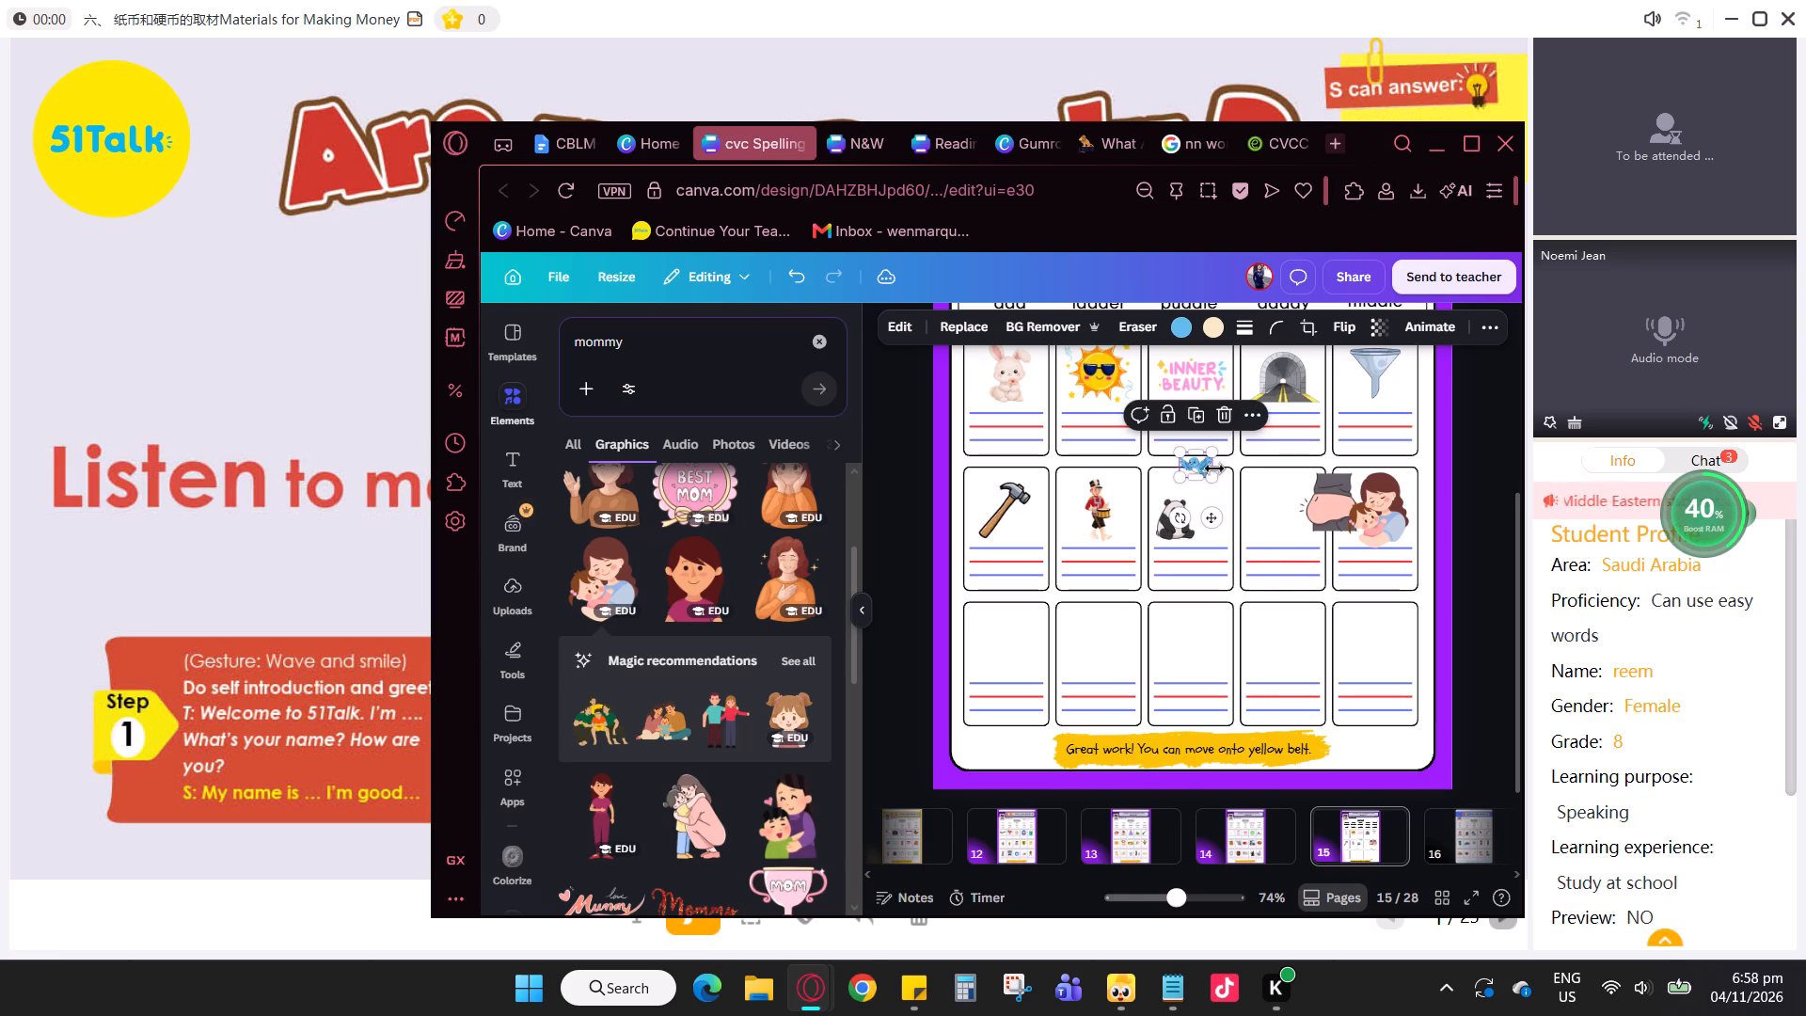
{"action": "left_click_drag", "start_coordinate": [1194, 461], "coordinate": [1203, 489]}
{"action": "left_click", "coordinate": [1209, 493]}
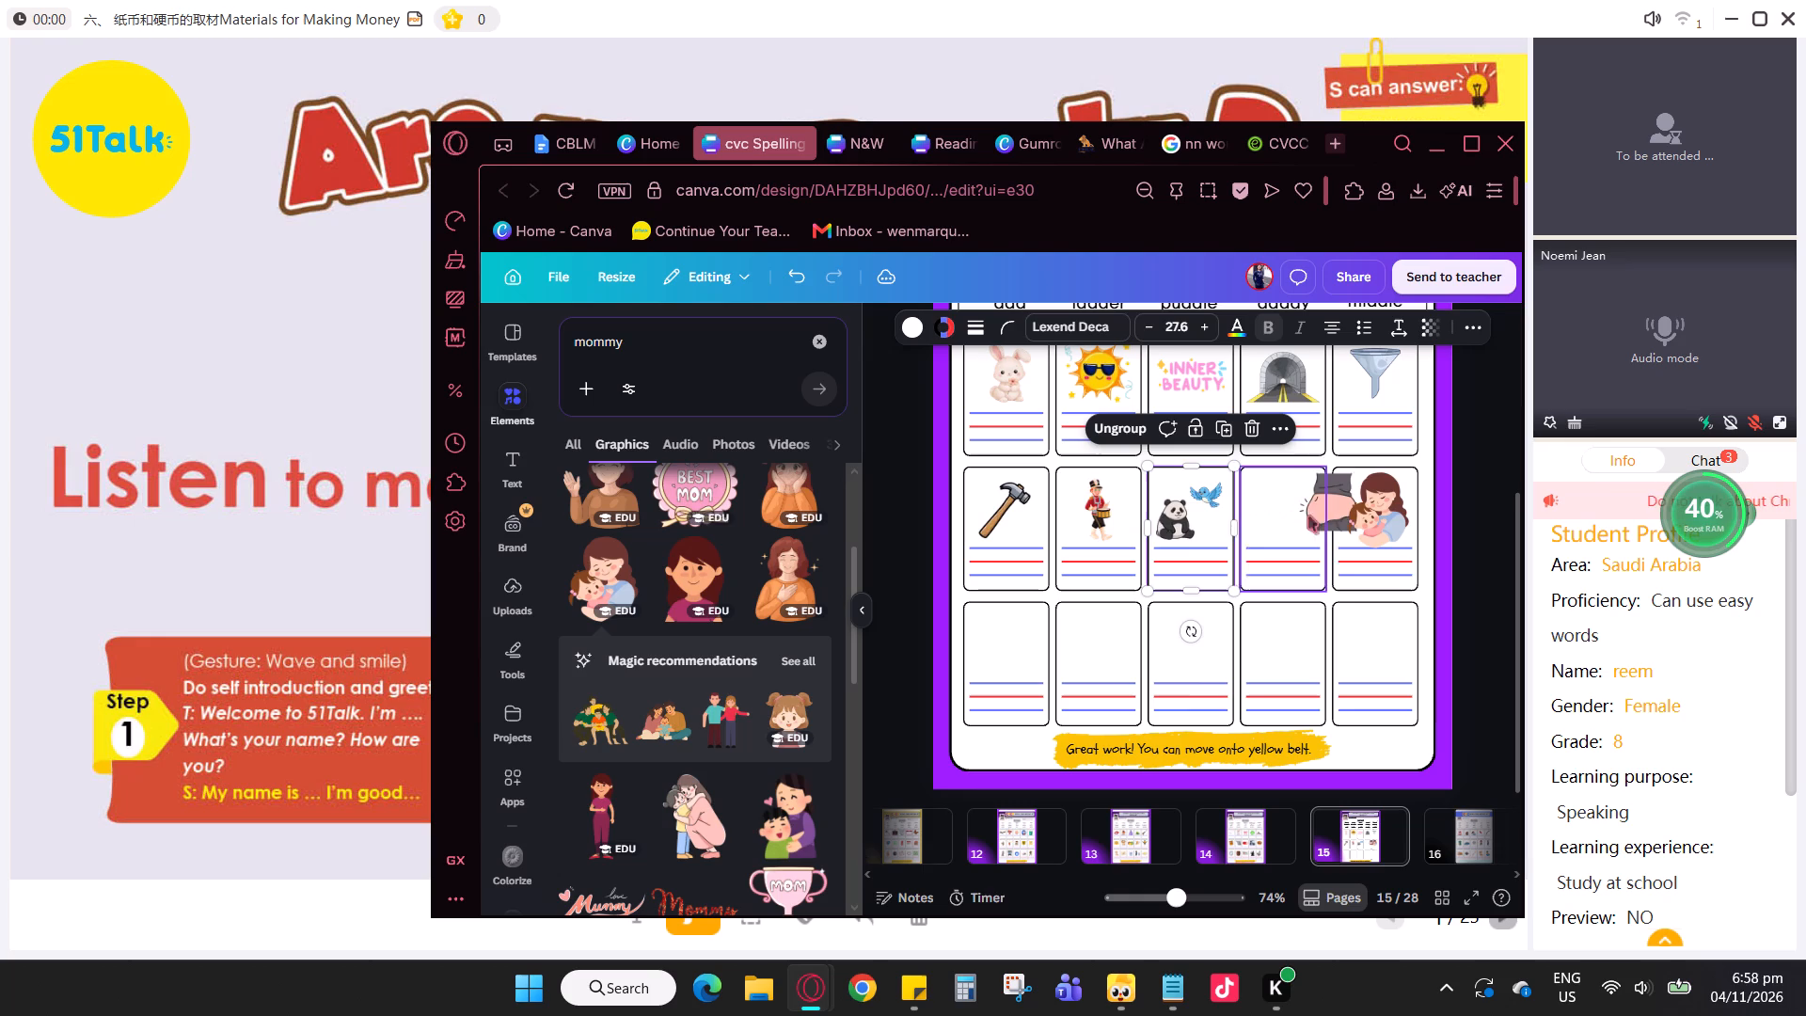
Move the bulging belly graphic into the second row's fourth box.
{"action": "left_click_drag", "start_coordinate": [1337, 507], "coordinate": [1289, 512]}
Enlarge the blue bird to about 1.6 by 1.2 and shift it up slightly, above and beside the panda.
{"action": "scroll", "coordinate": [1282, 519], "scroll_direction": "up", "scroll_amount": 3, "text": "ctrl"}
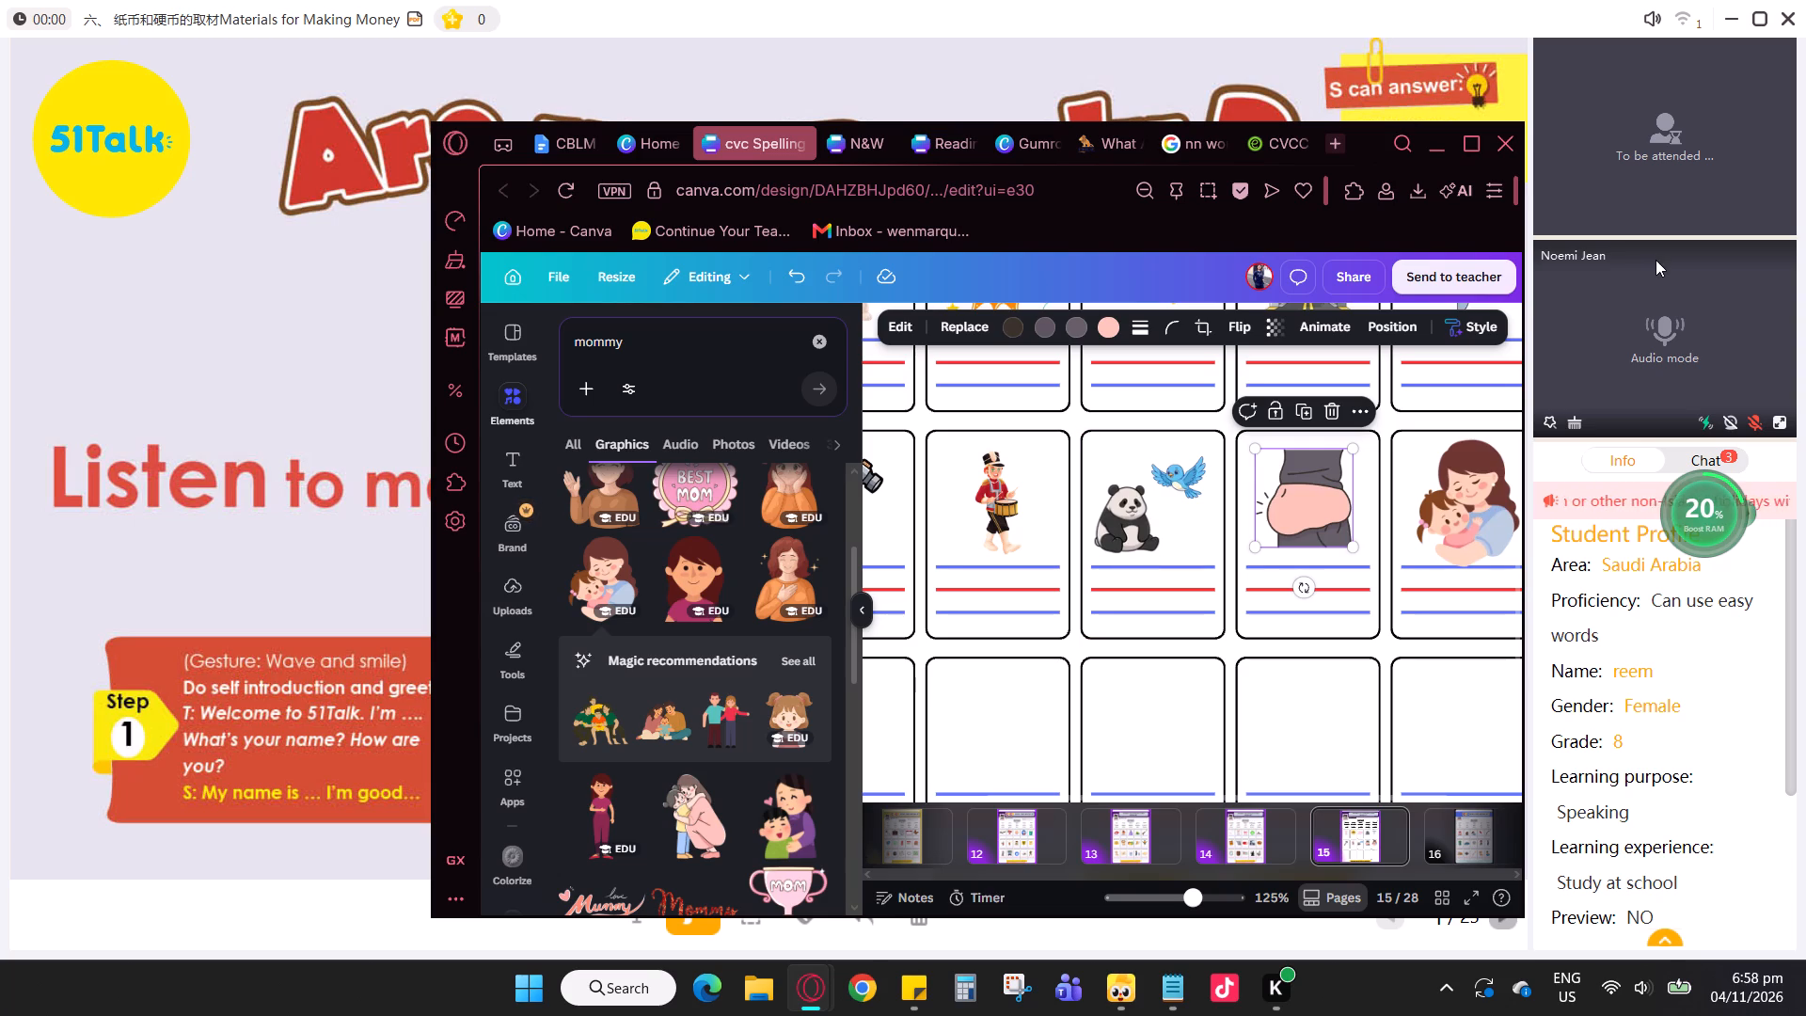
{"action": "left_click", "coordinate": [1182, 495]}
{"action": "left_click_drag", "start_coordinate": [1207, 500], "coordinate": [1219, 508]}
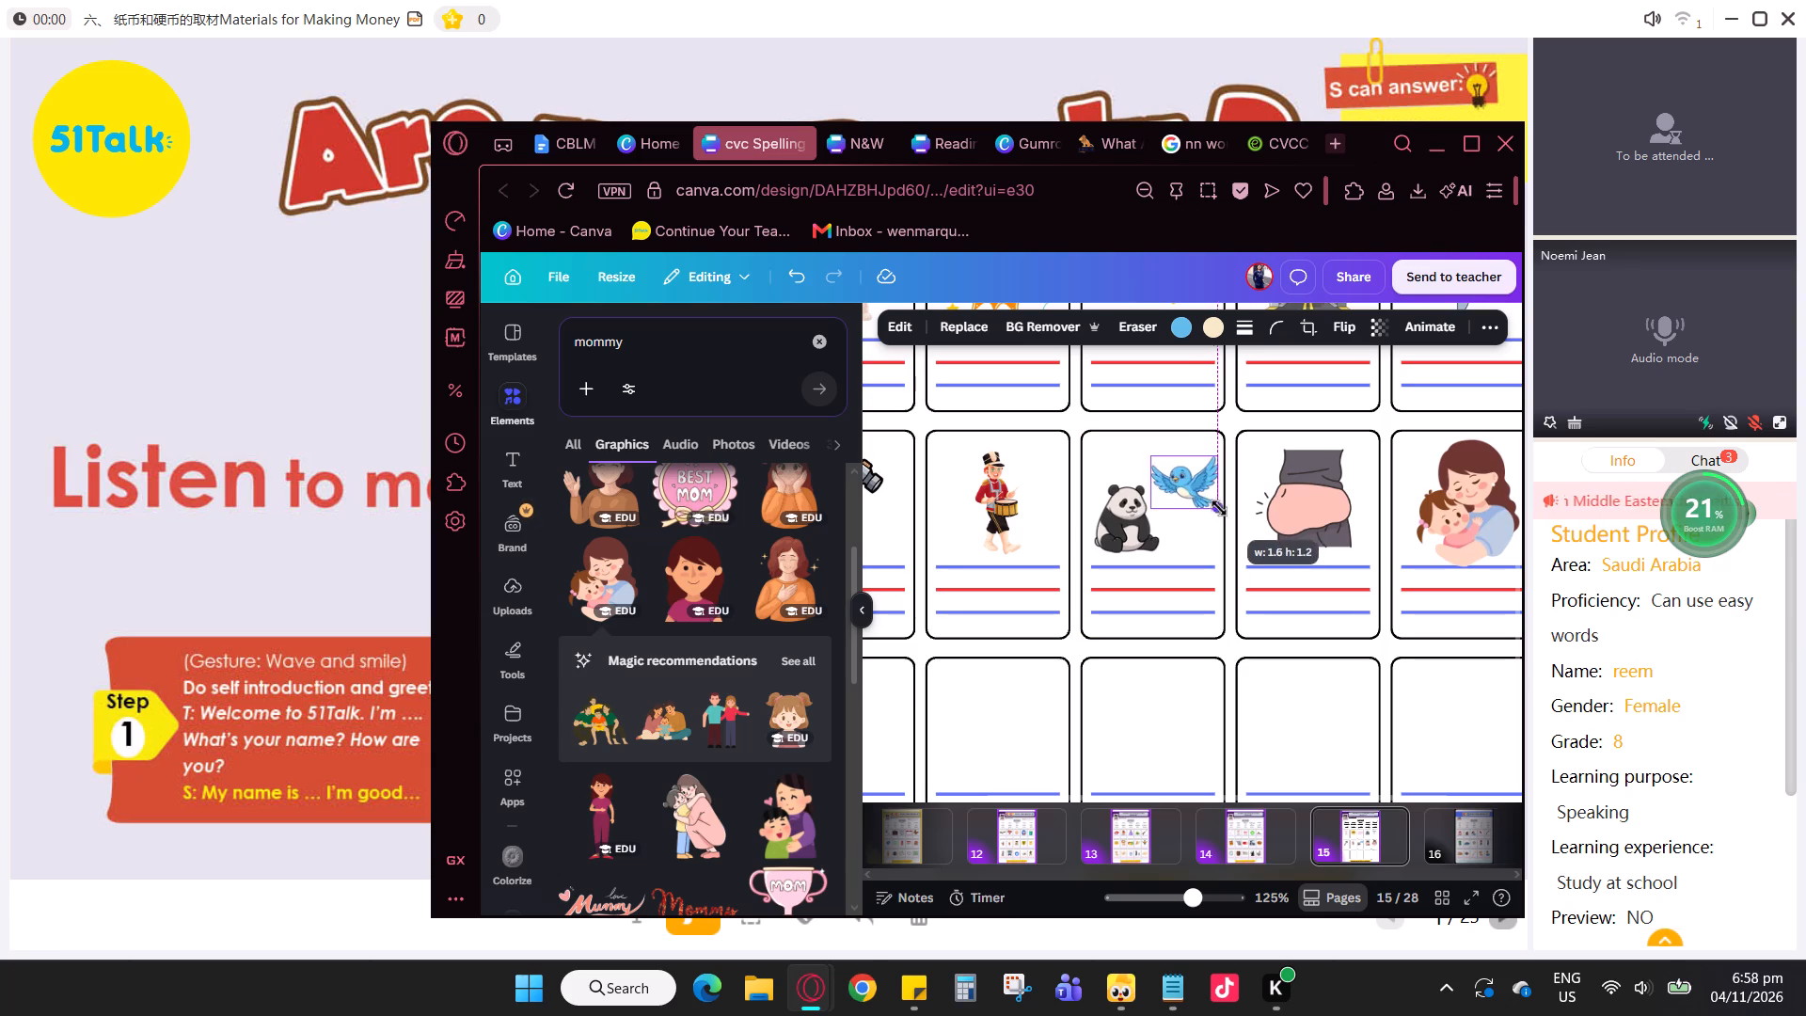
{"action": "left_click_drag", "start_coordinate": [1219, 508], "coordinate": [1220, 510]}
{"action": "left_click_drag", "start_coordinate": [1195, 495], "coordinate": [1190, 480]}
Enlarge the drummer graphic slightly and recentre it above the writing lines in the second row's second box.
{"action": "left_click", "coordinate": [1000, 512]}
{"action": "left_click_drag", "start_coordinate": [1022, 554], "coordinate": [1030, 567]}
{"action": "left_click_drag", "start_coordinate": [1012, 548], "coordinate": [1008, 537]}
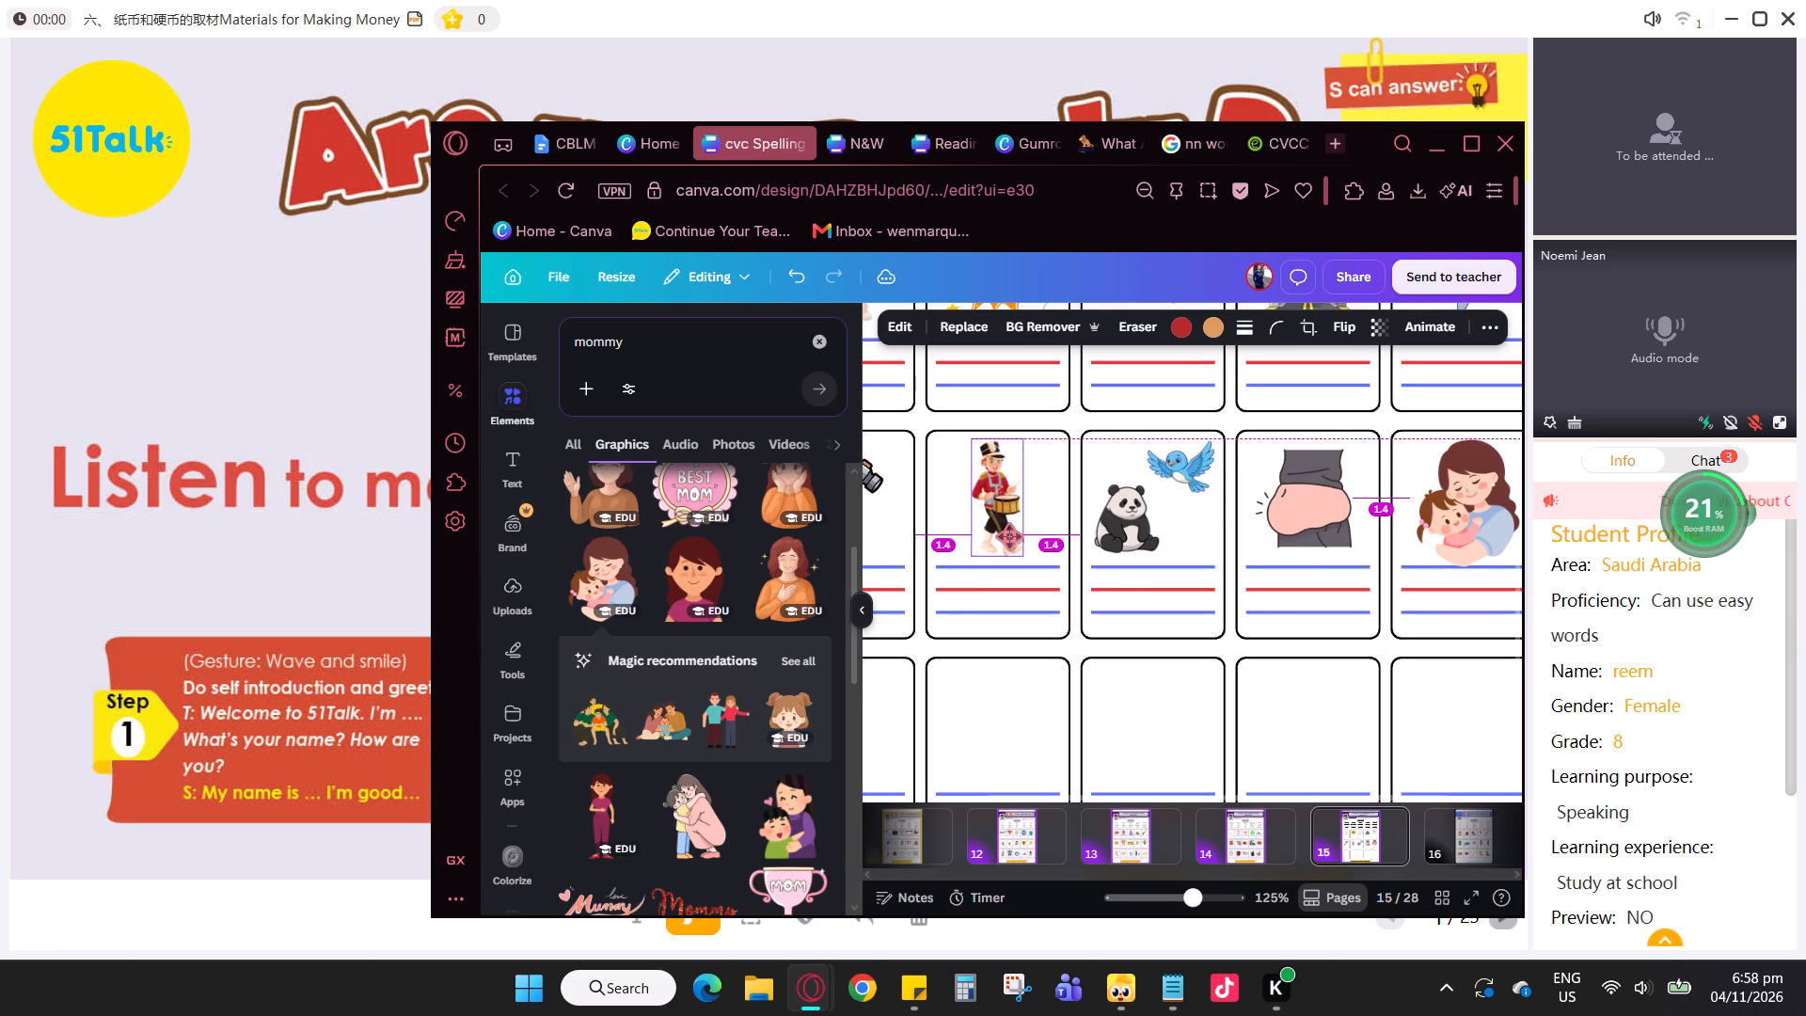
{"action": "left_click_drag", "start_coordinate": [1008, 537], "coordinate": [1008, 540]}
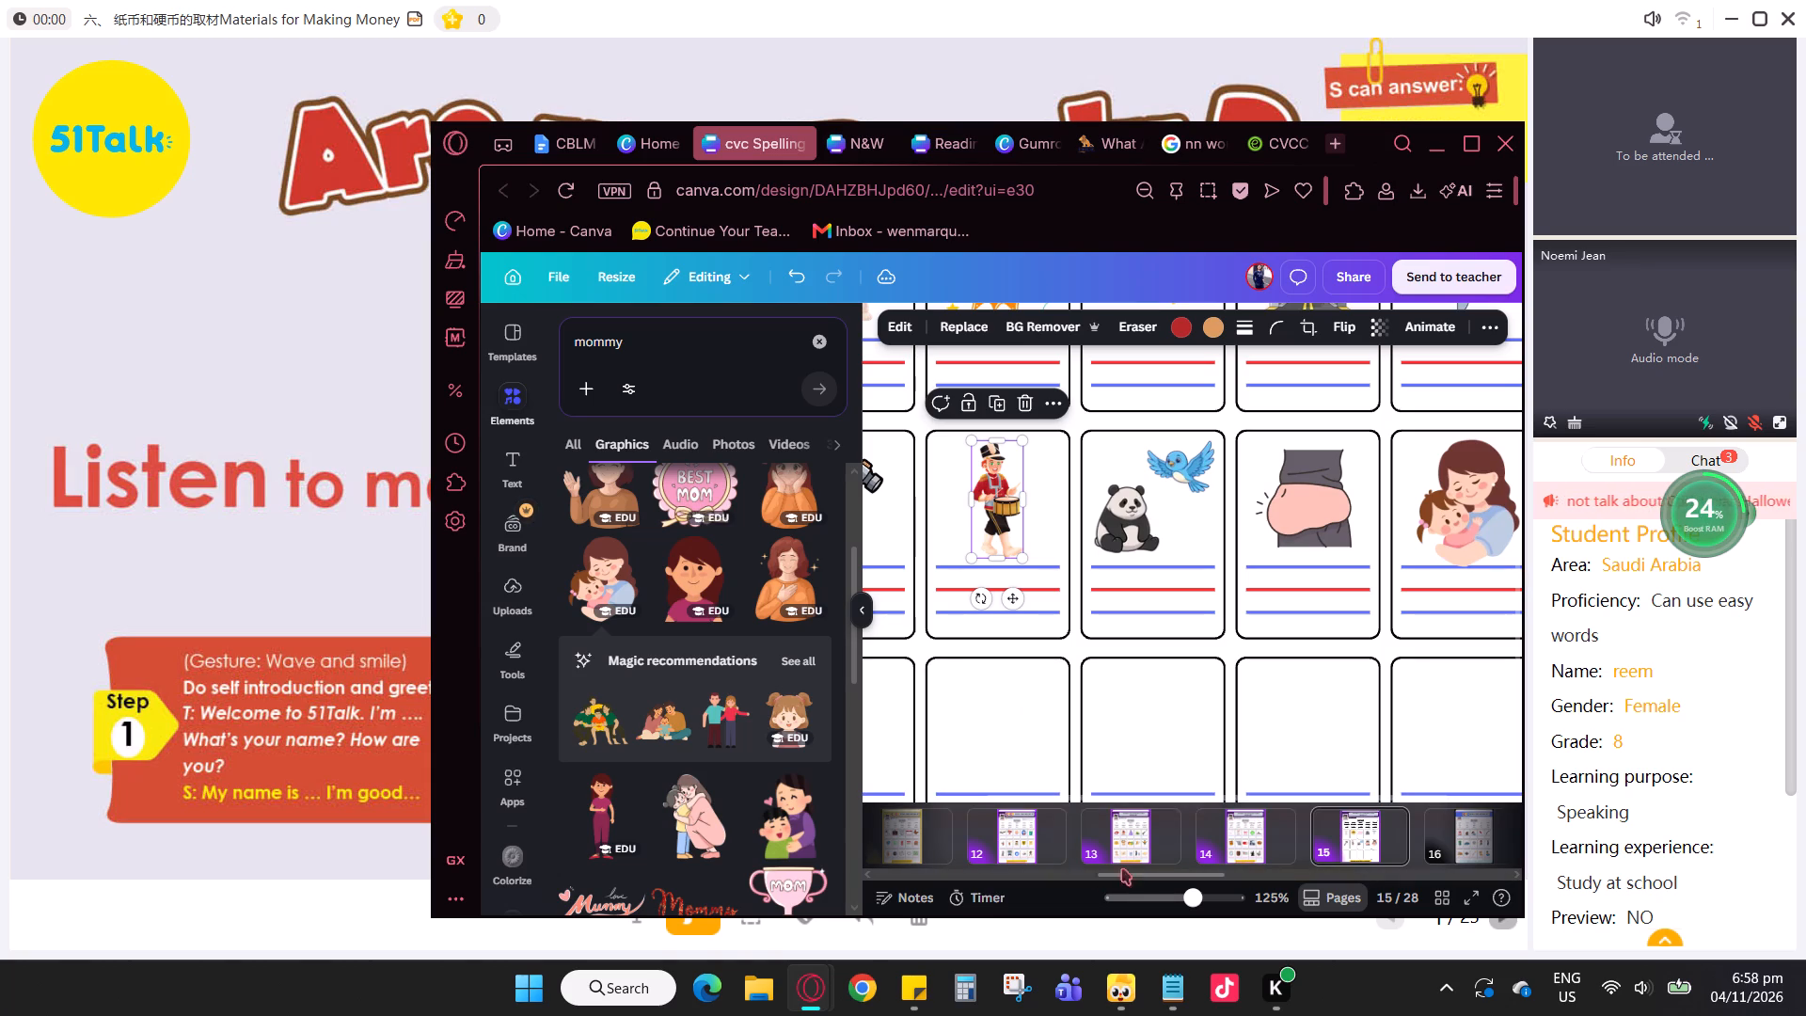
Enlarge the hammer graphic in the second row's first box to about 2.3 by 2.4.
{"action": "left_click_drag", "start_coordinate": [1133, 878], "coordinate": [1038, 870]}
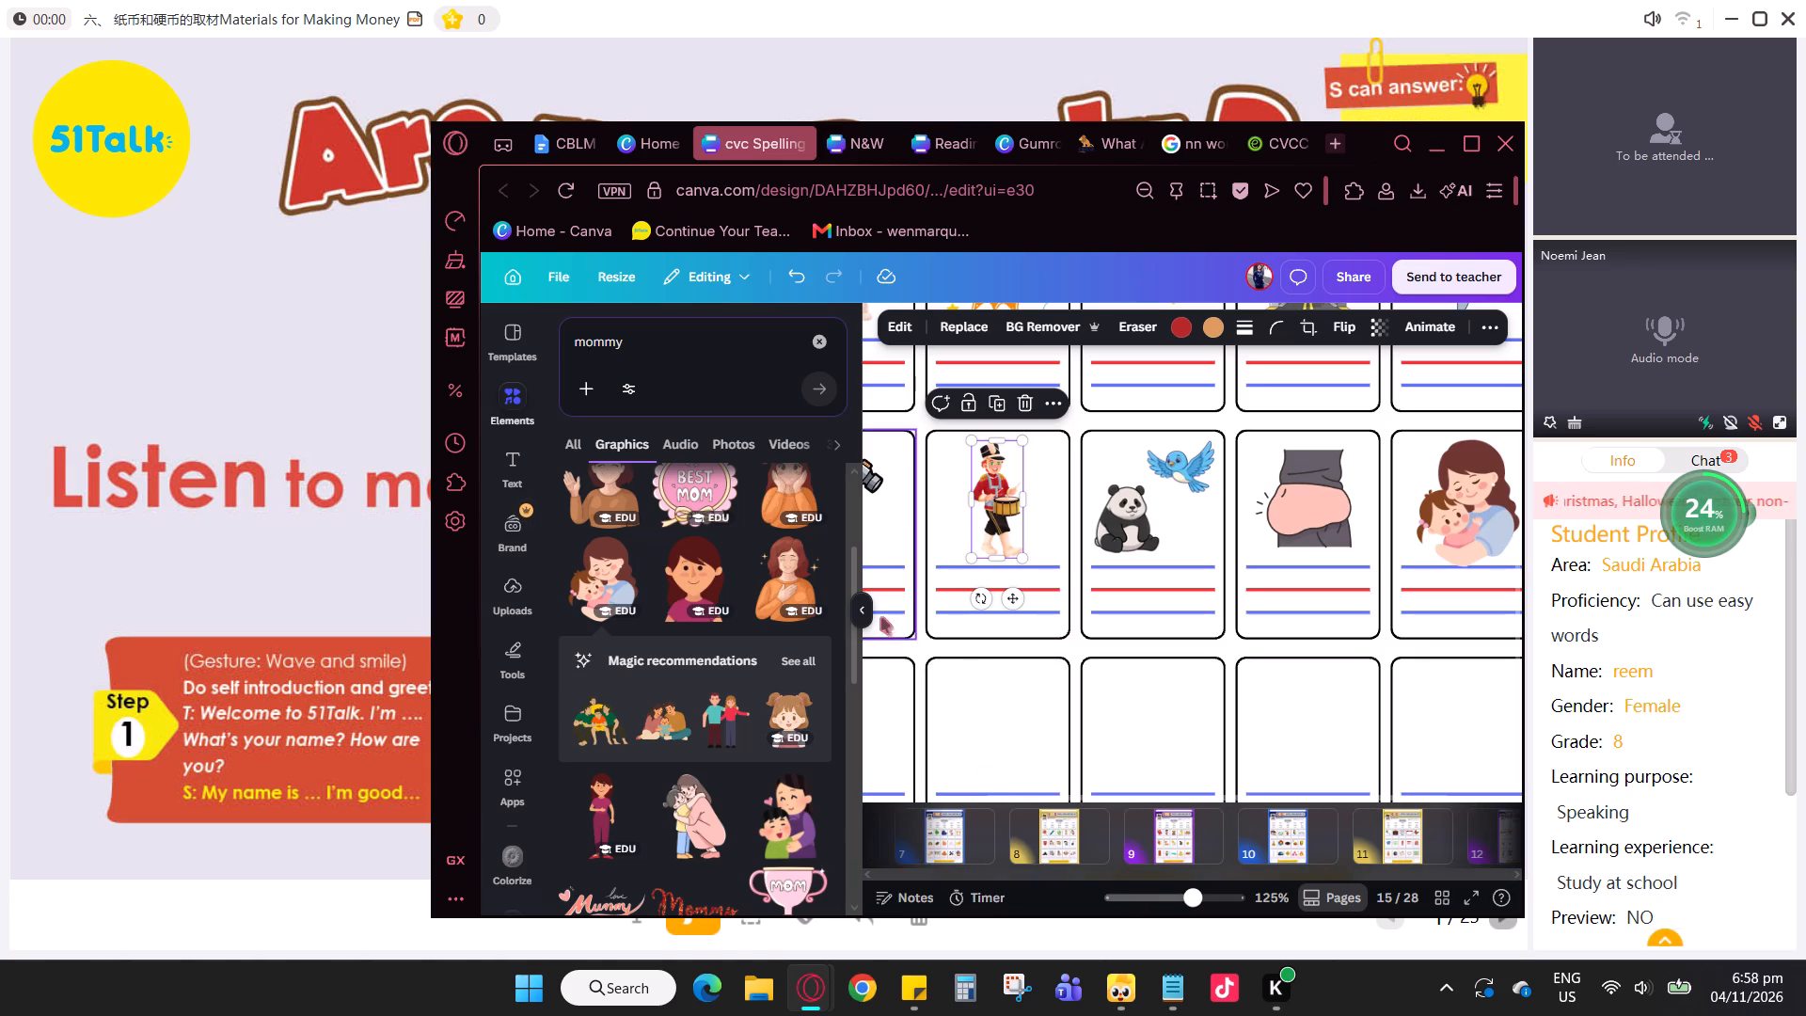
{"action": "left_click", "coordinate": [865, 611]}
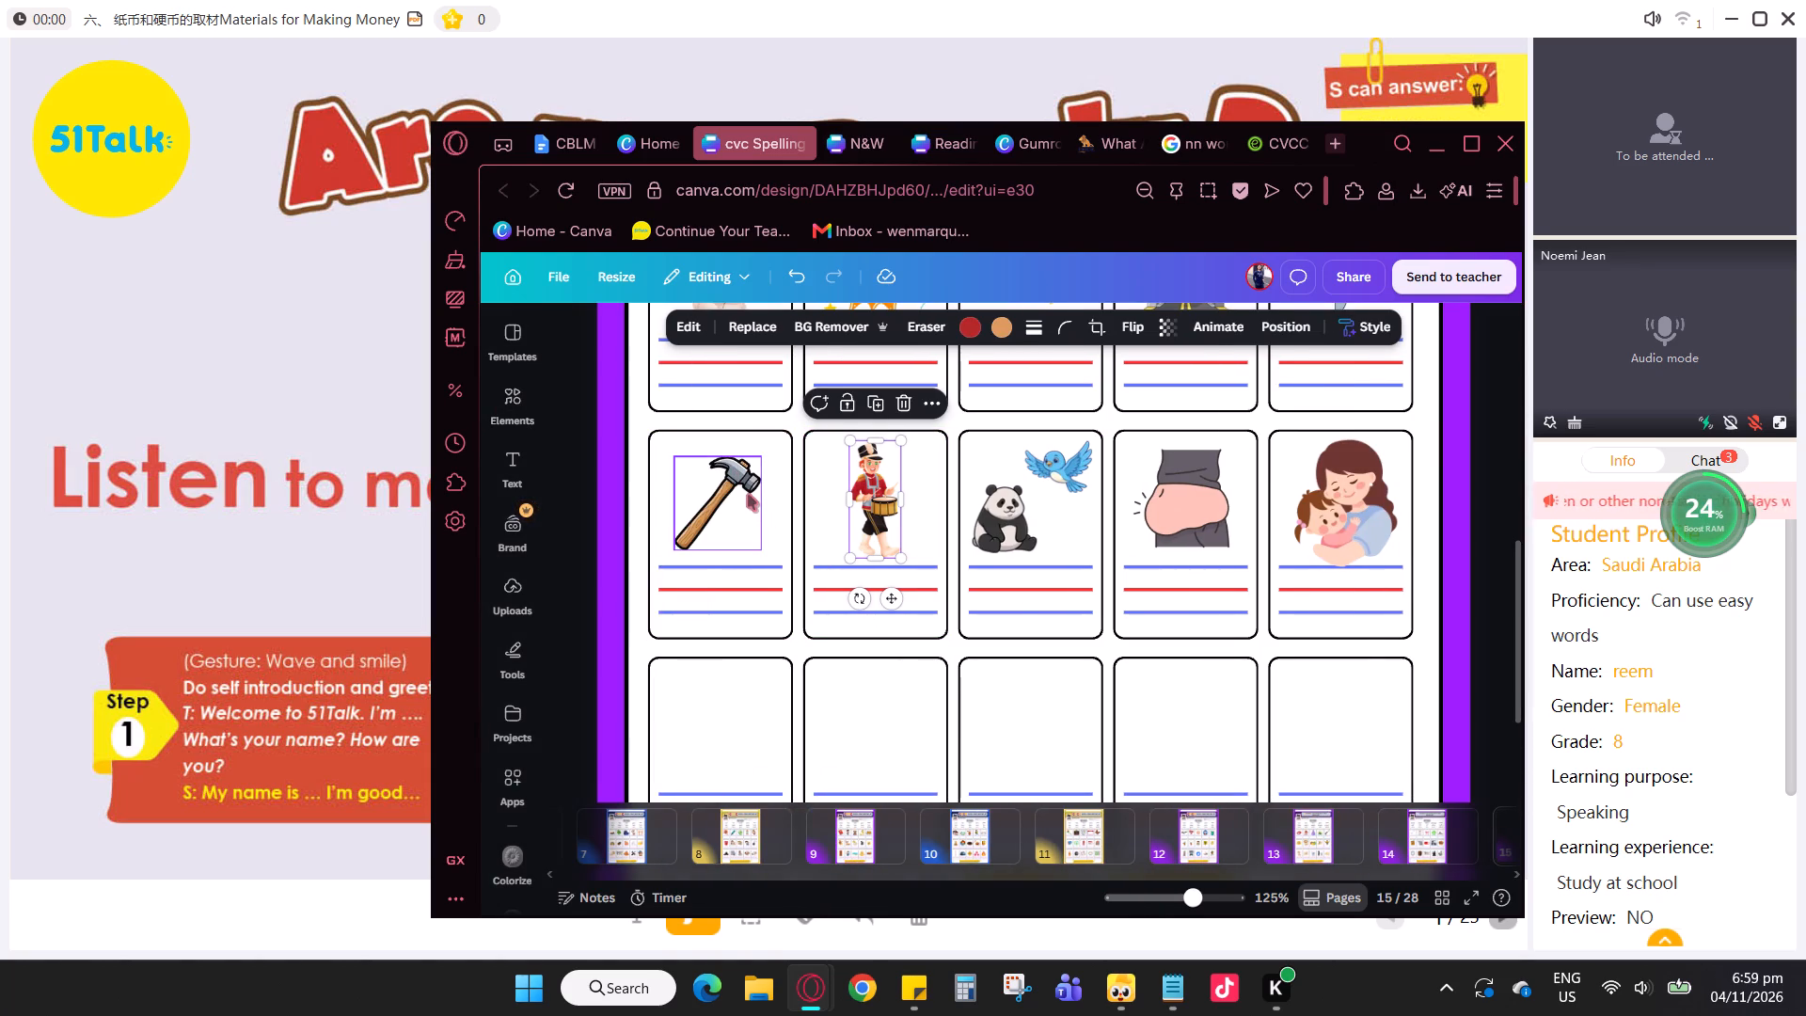
{"action": "left_click", "coordinate": [747, 494]}
{"action": "left_click_drag", "start_coordinate": [762, 456], "coordinate": [780, 445]}
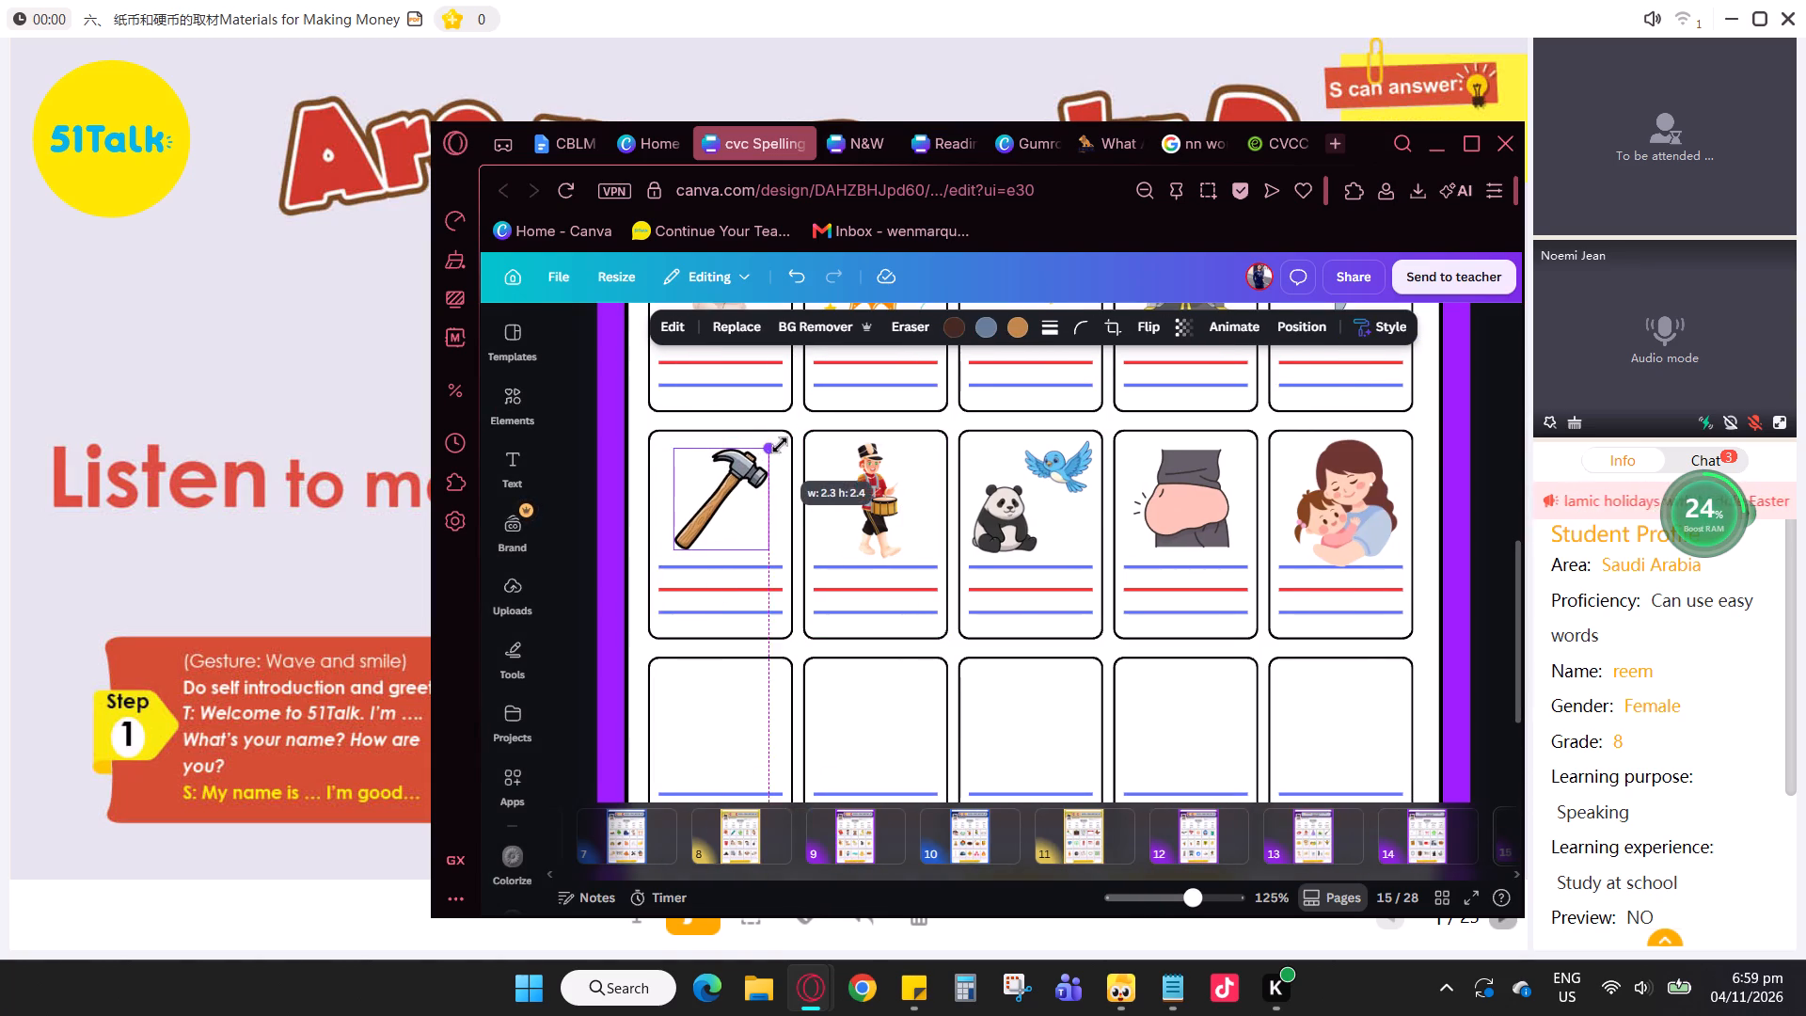
{"action": "left_click_drag", "start_coordinate": [780, 445], "coordinate": [775, 447]}
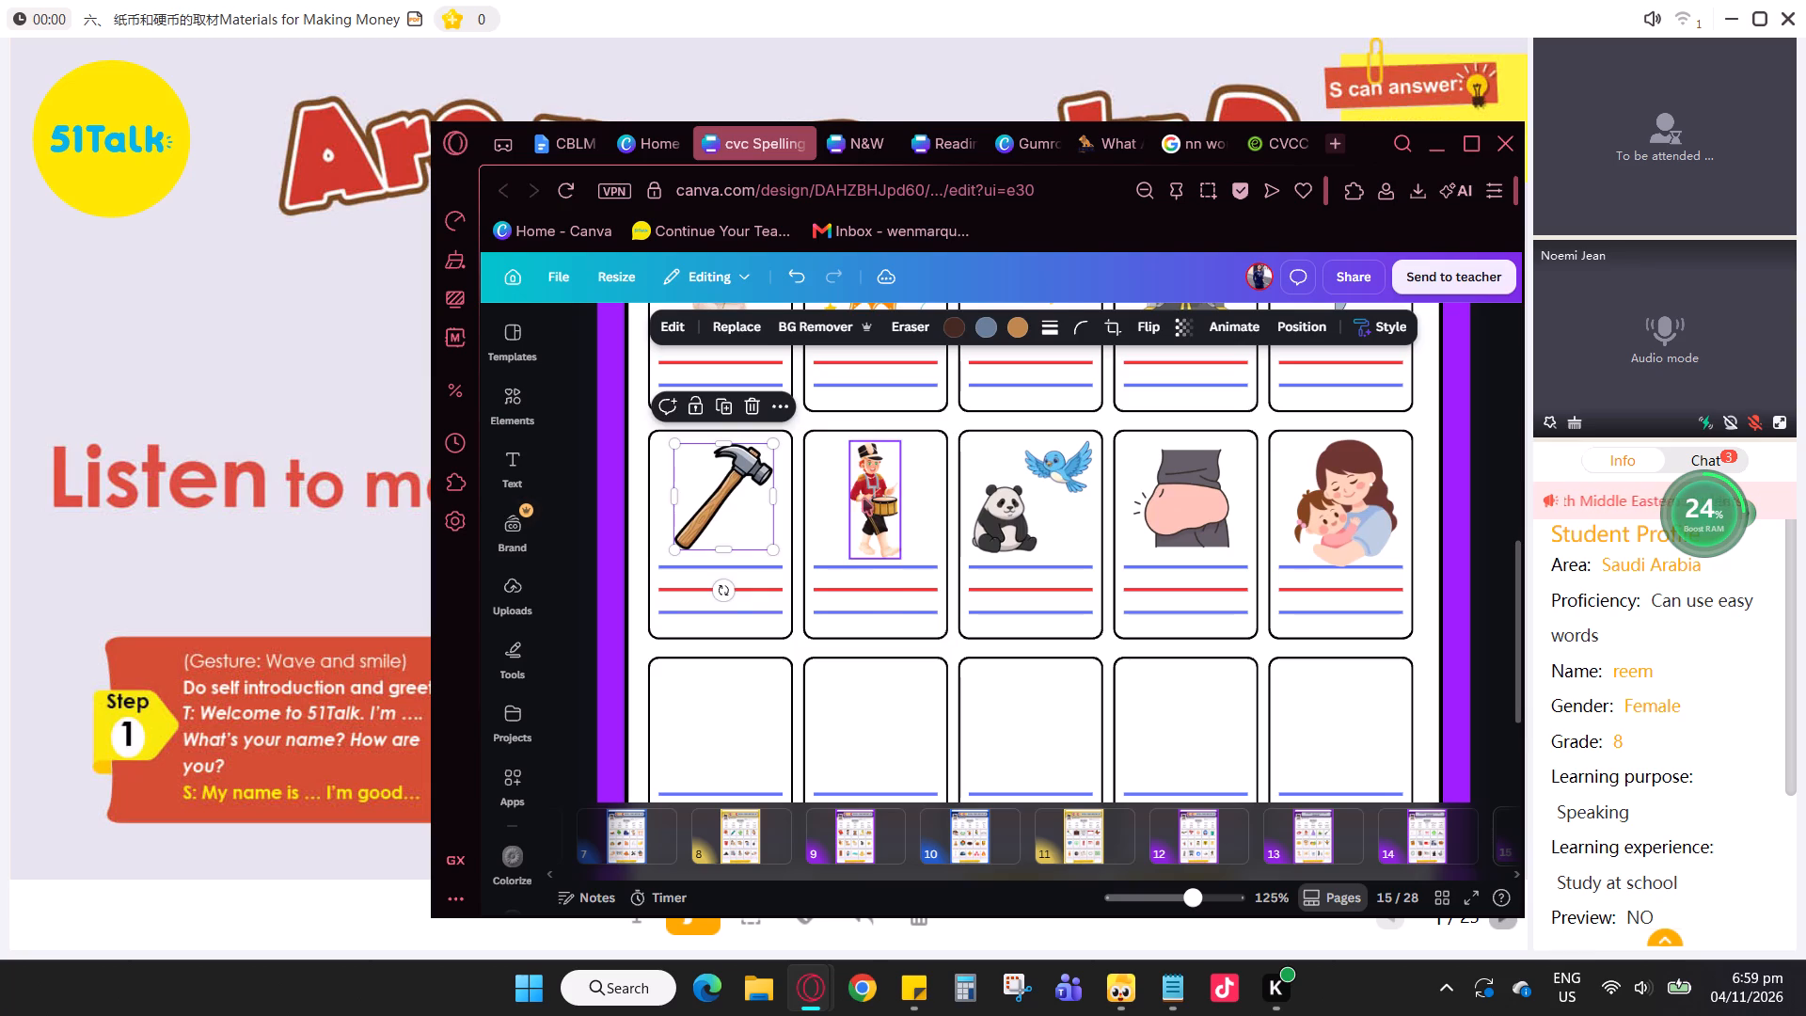
Nudge the drummer graphic slightly rightward within the second row's second box.
{"action": "left_click", "coordinate": [863, 499]}
{"action": "key", "text": "Right"}
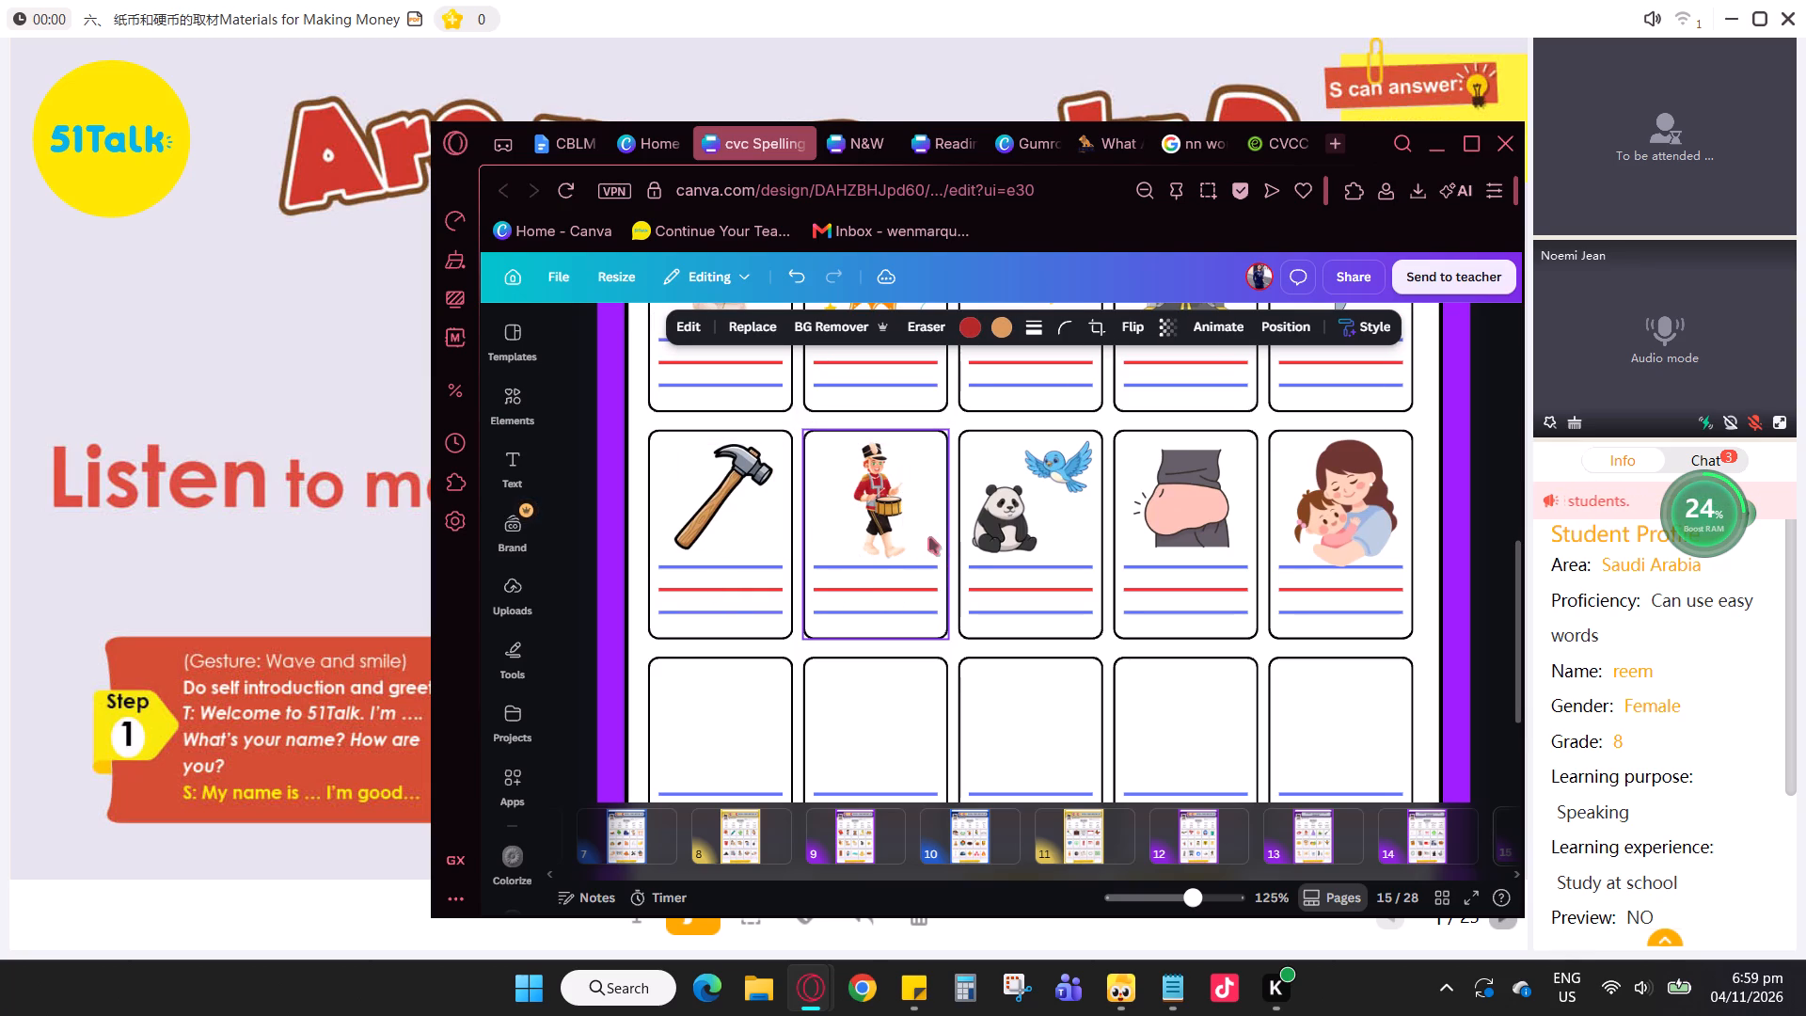
Enlarge the panda graphic slightly within the second row's third box.
{"action": "left_click", "coordinate": [1019, 527]}
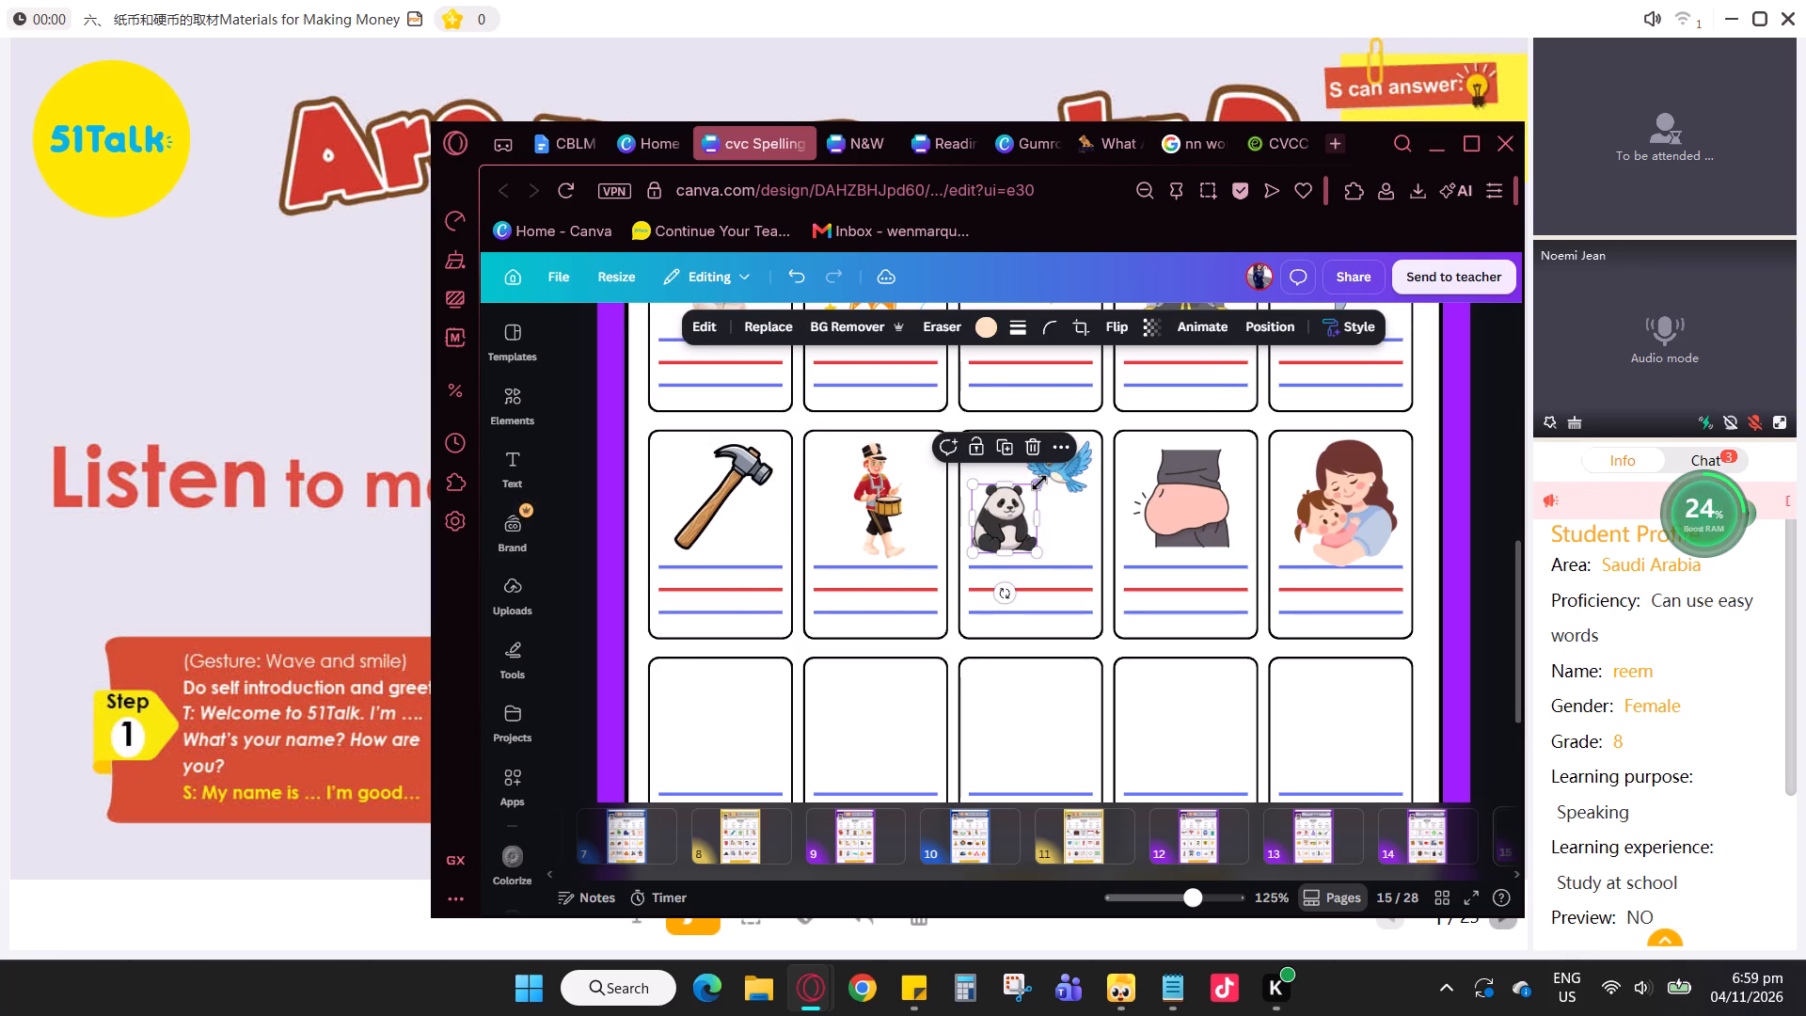
{"action": "left_click_drag", "start_coordinate": [1039, 483], "coordinate": [1052, 480]}
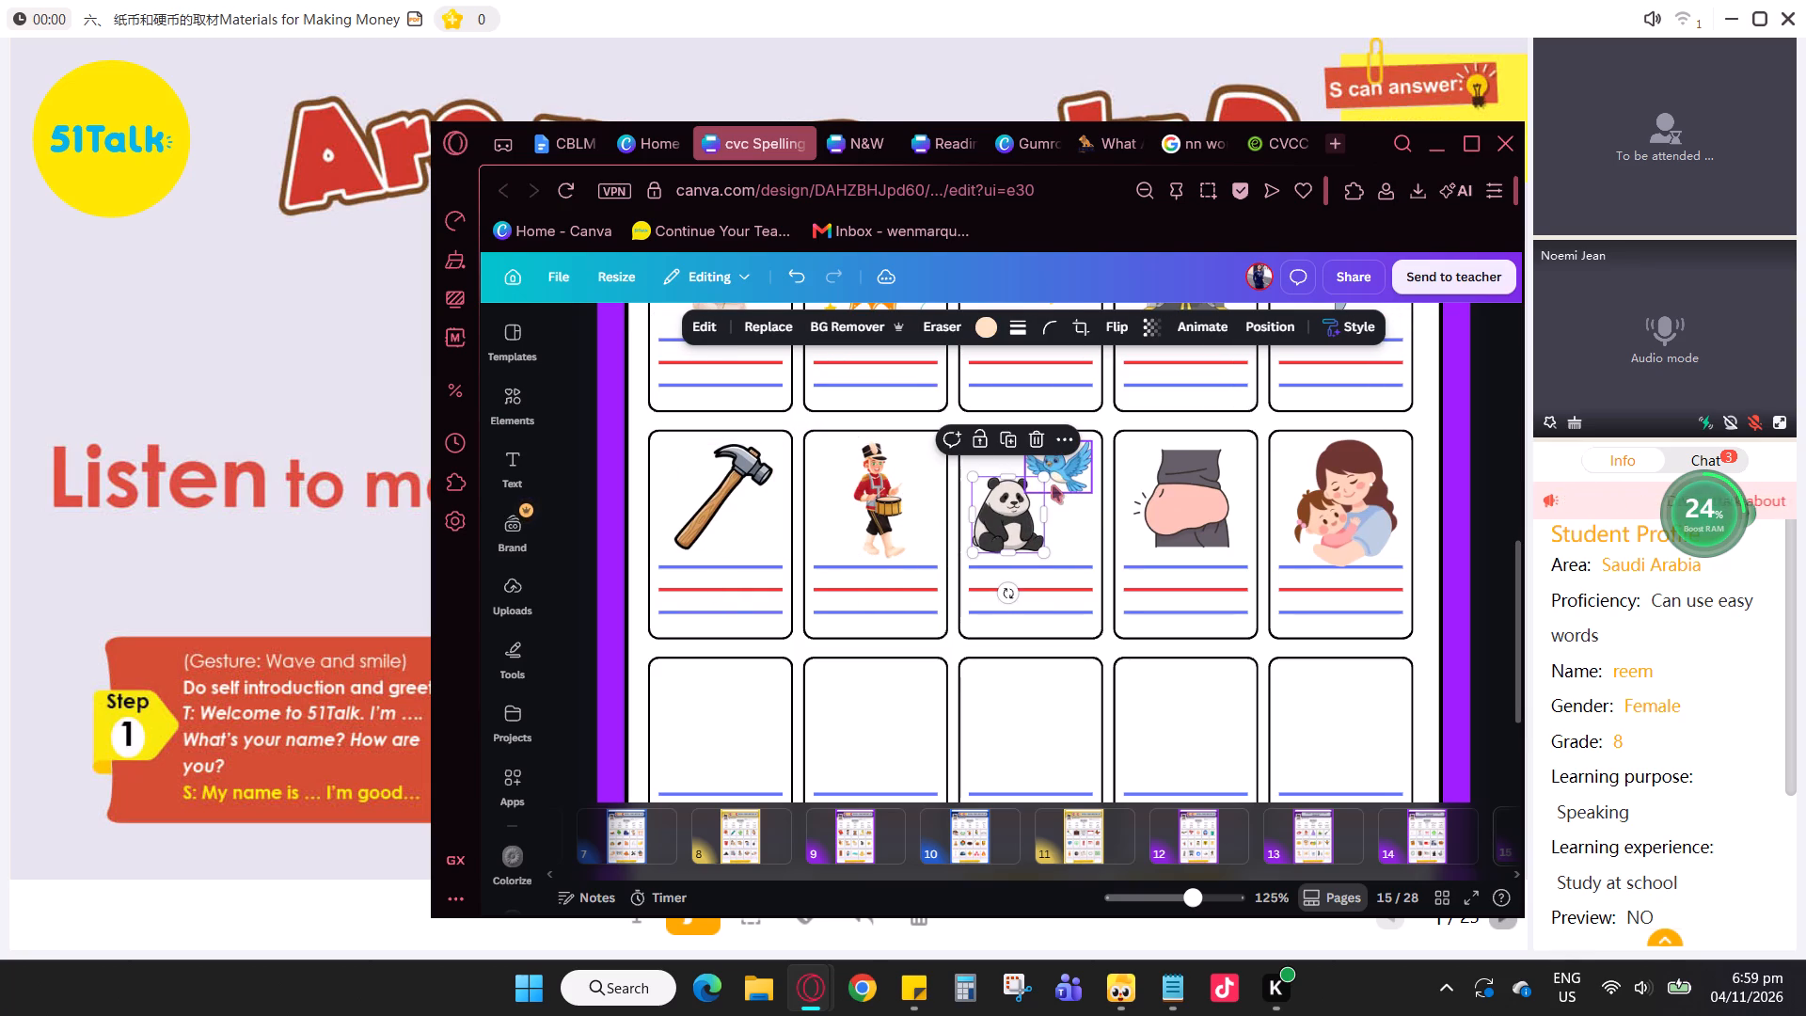
Nudge the panda graphic slightly down and left within the second row's third box.
{"action": "key", "text": "Down"}
{"action": "key", "text": "Down"}
{"action": "key", "text": "Left"}
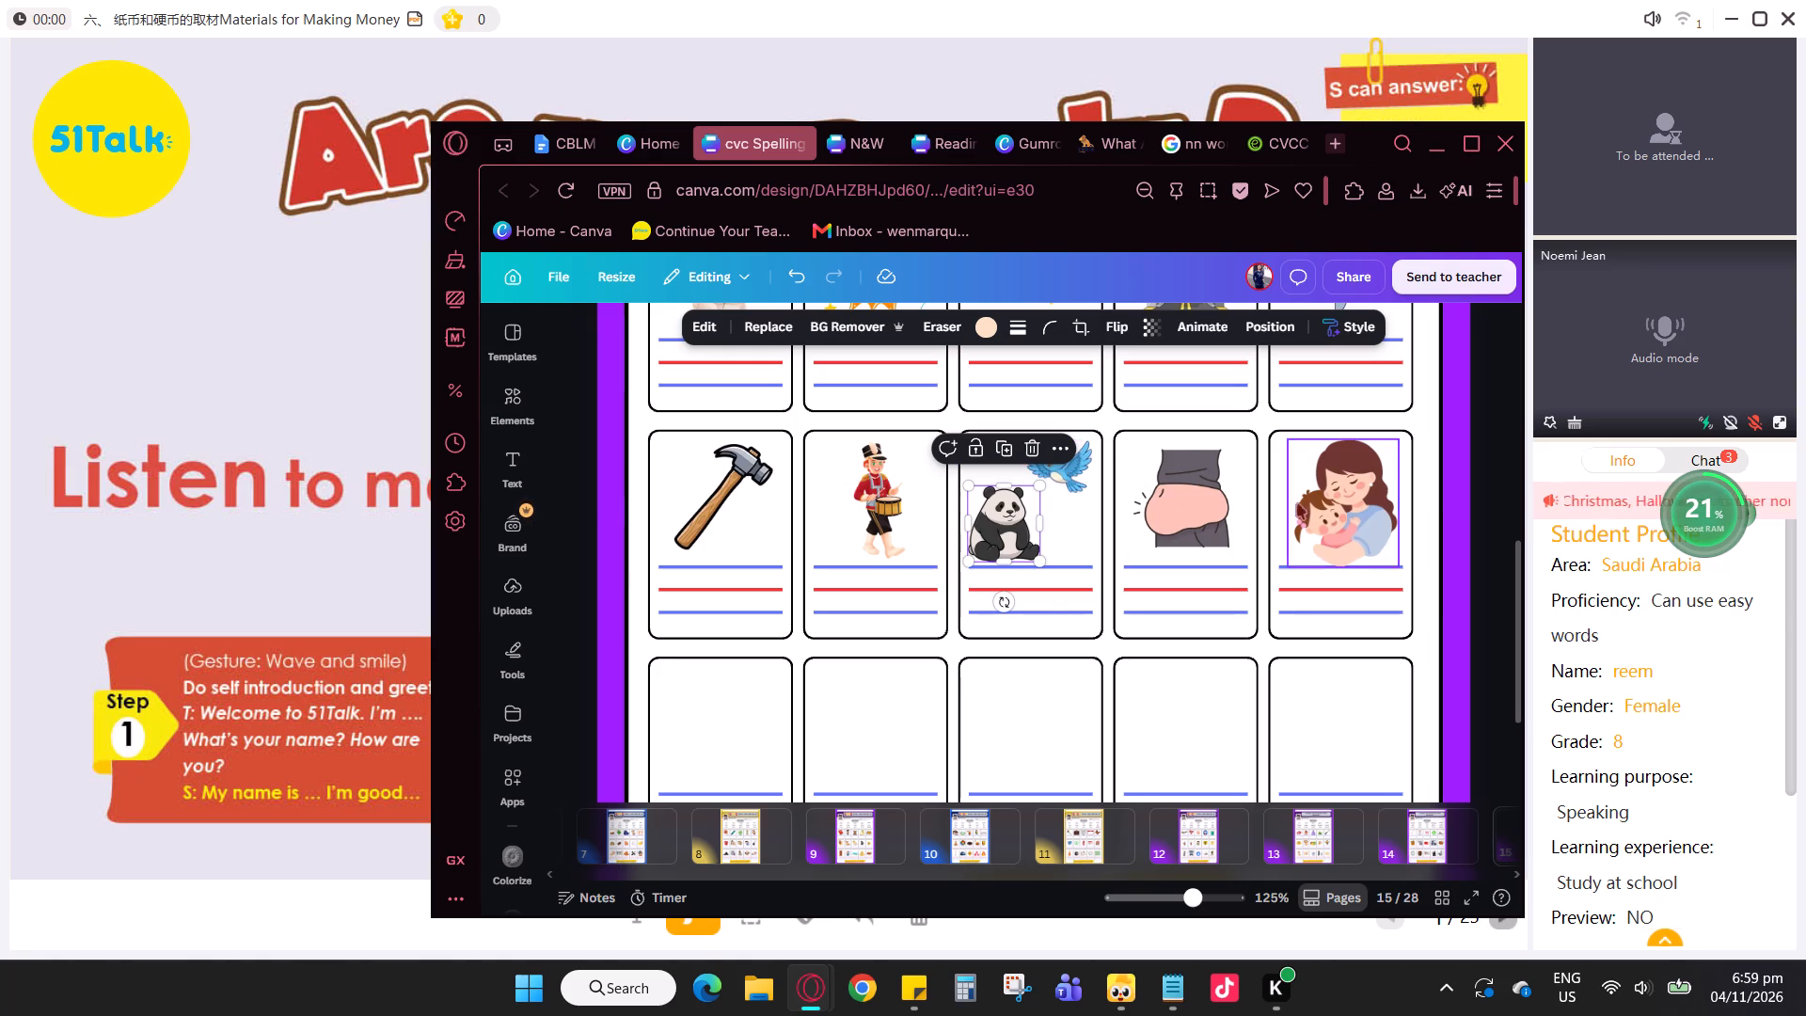
Enlarge the belly graphic slightly and recentre it above the writing lines in the second row's fourth box.
{"action": "left_click", "coordinate": [1171, 510]}
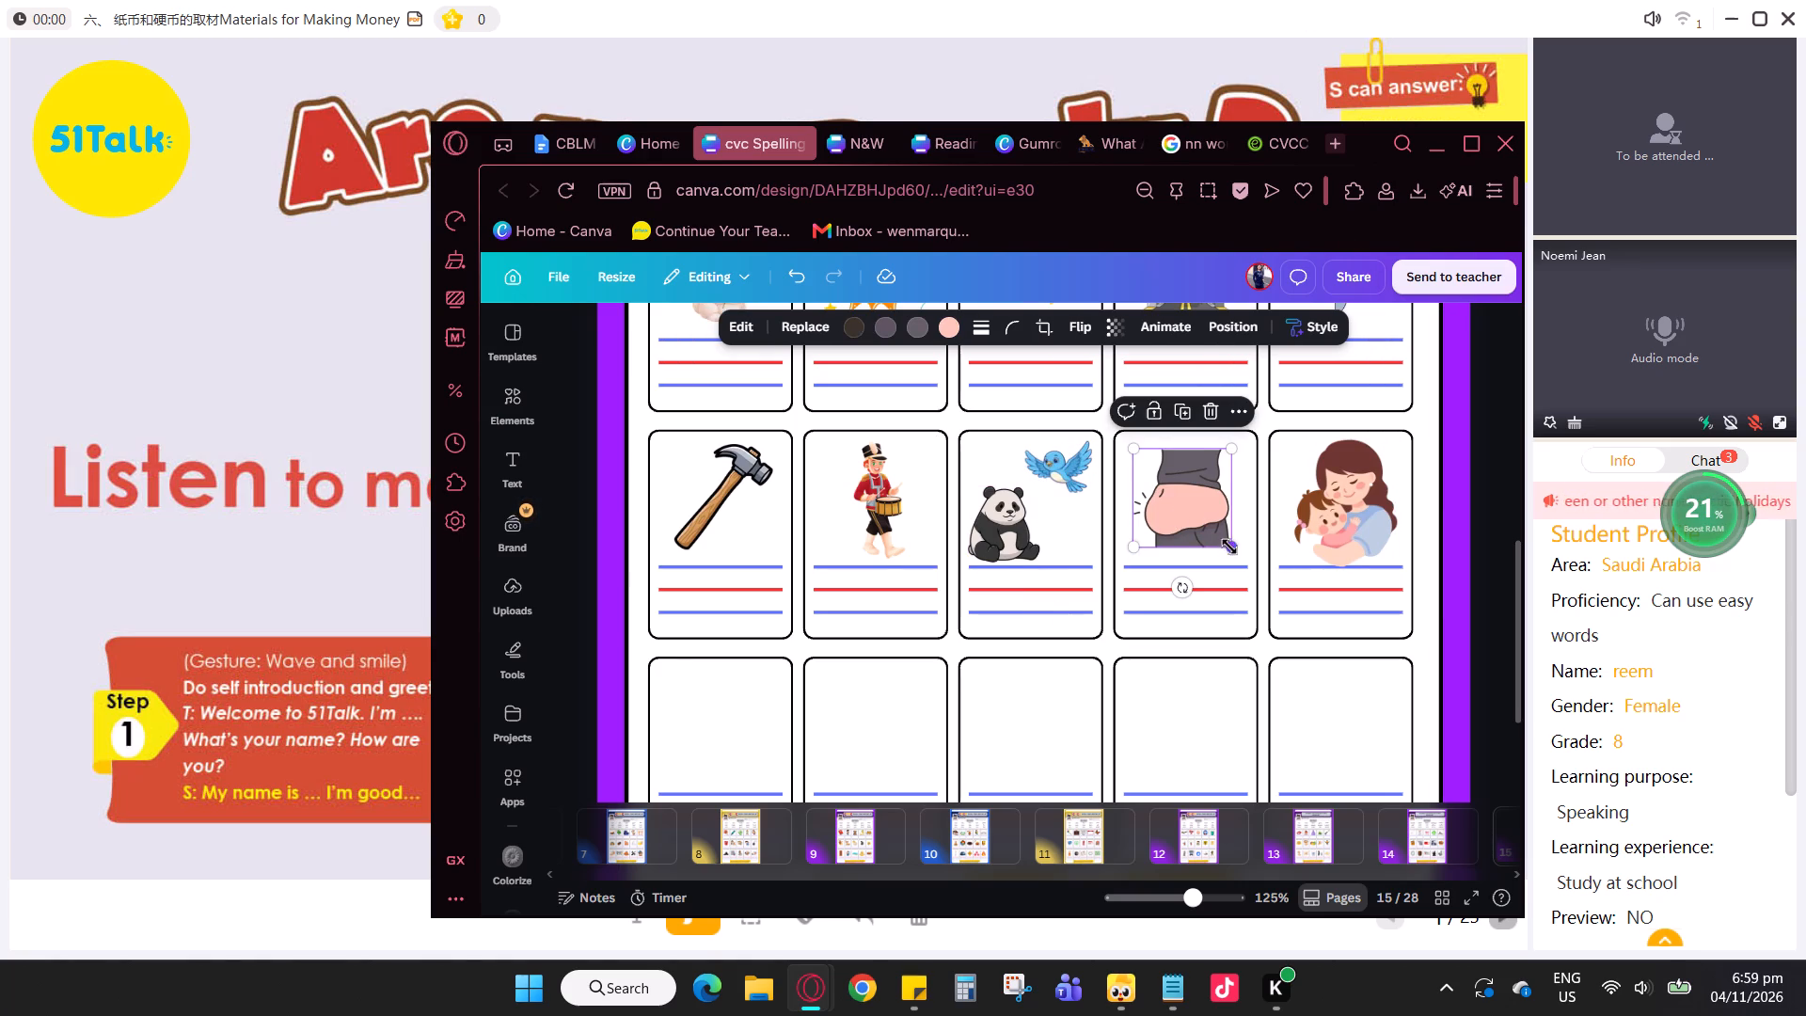
{"action": "left_click_drag", "start_coordinate": [1230, 548], "coordinate": [1245, 557]}
{"action": "key", "text": "Up"}
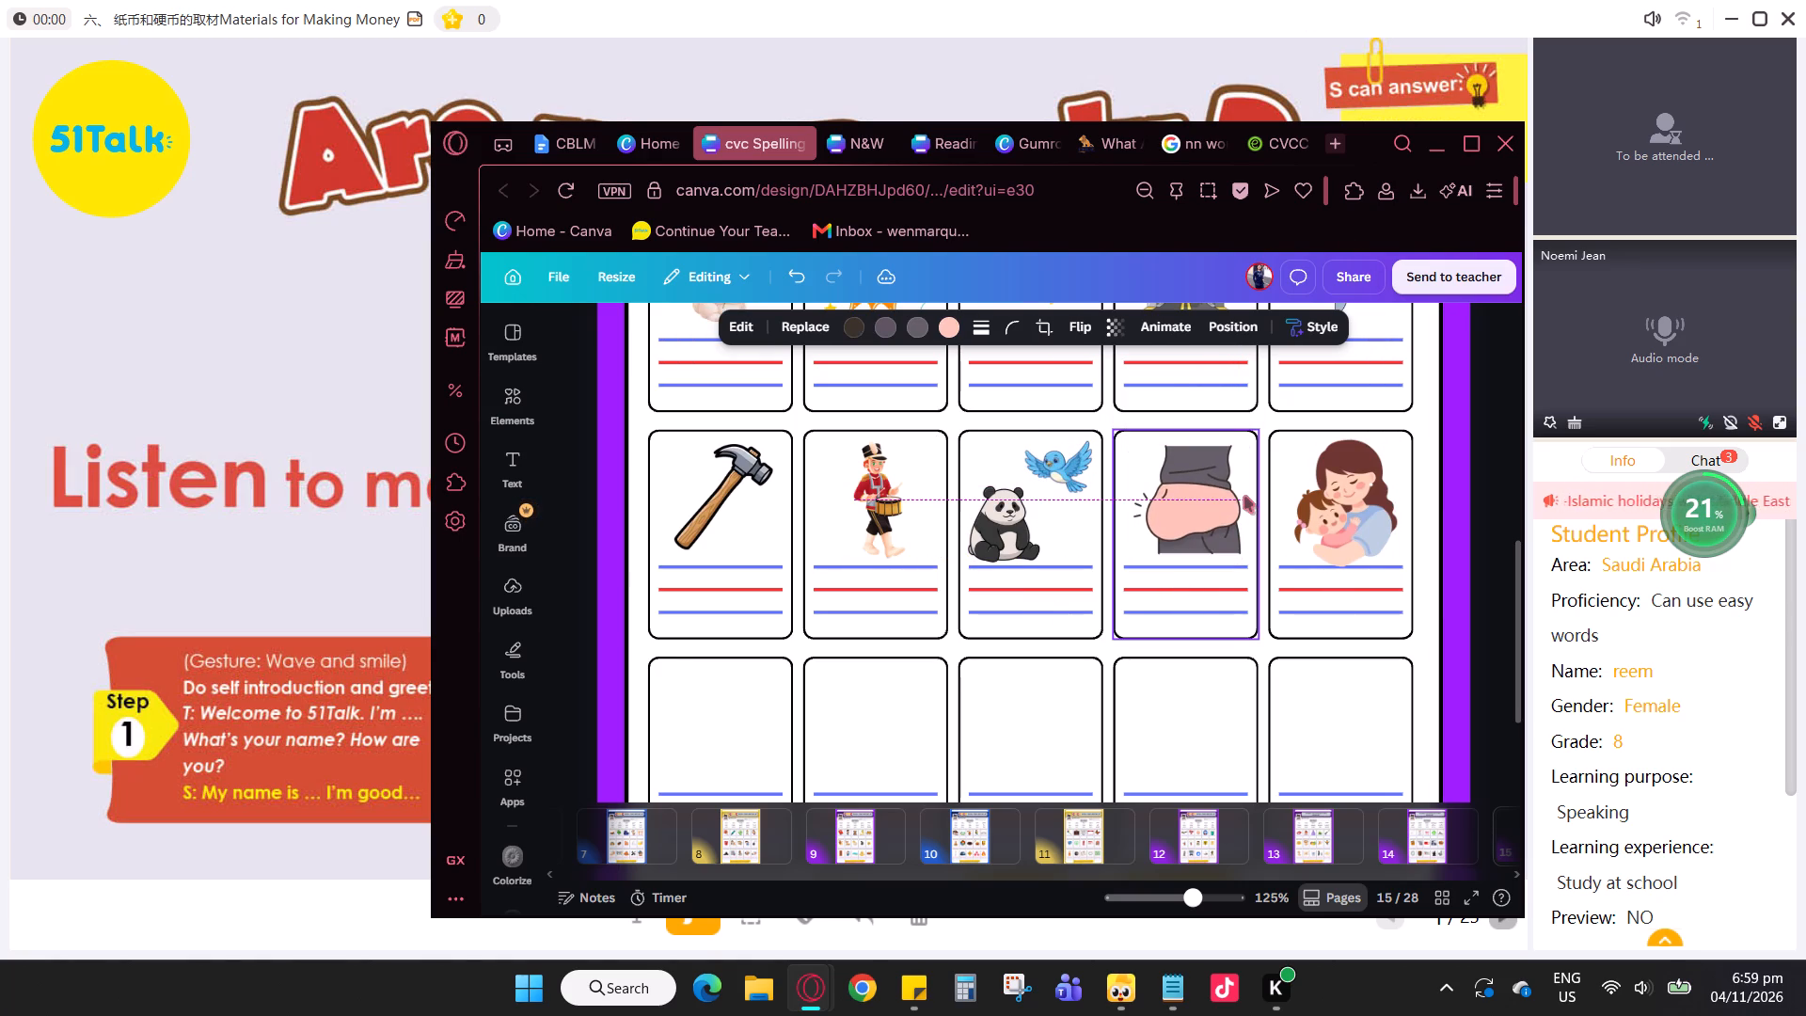
{"action": "key", "text": "Left"}
{"action": "key", "text": "Left"}
{"action": "key", "text": "Right"}
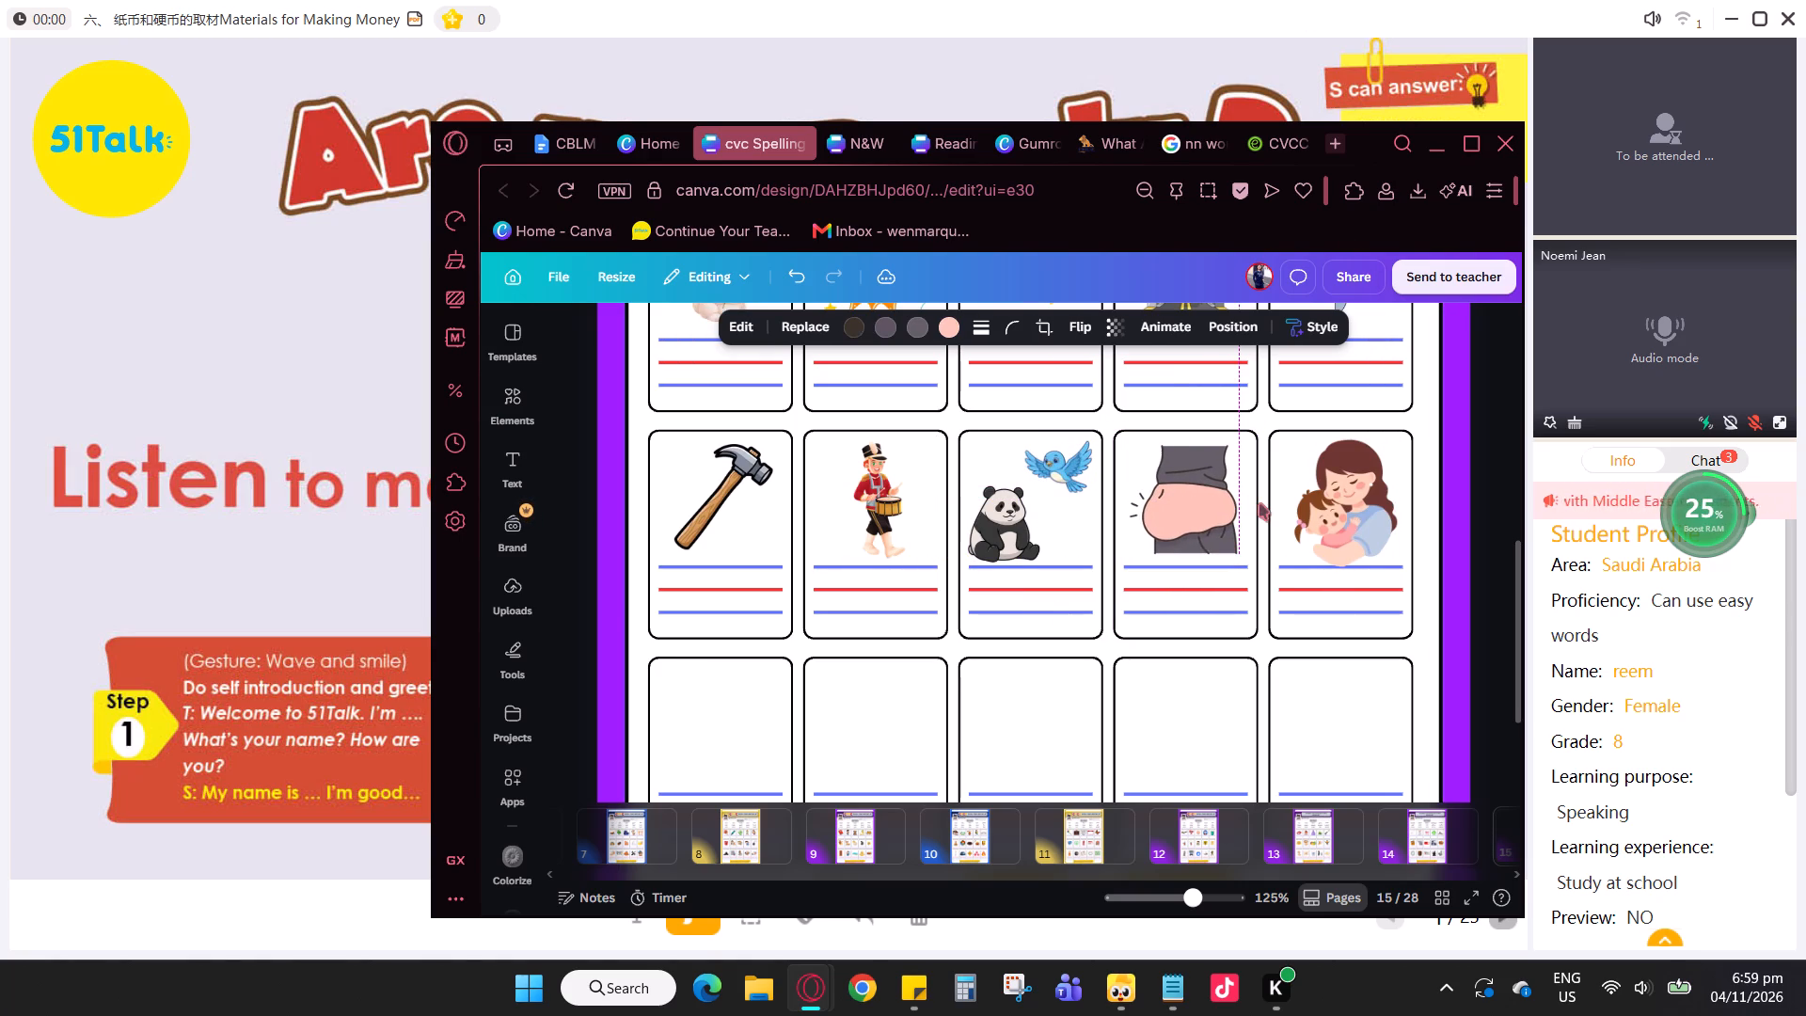
{"action": "key", "text": "Left"}
Shrink the mother-and-child graphic to about 2.5 by 2.9 and recentre it in the second row's fifth box.
{"action": "left_click", "coordinate": [1337, 517]}
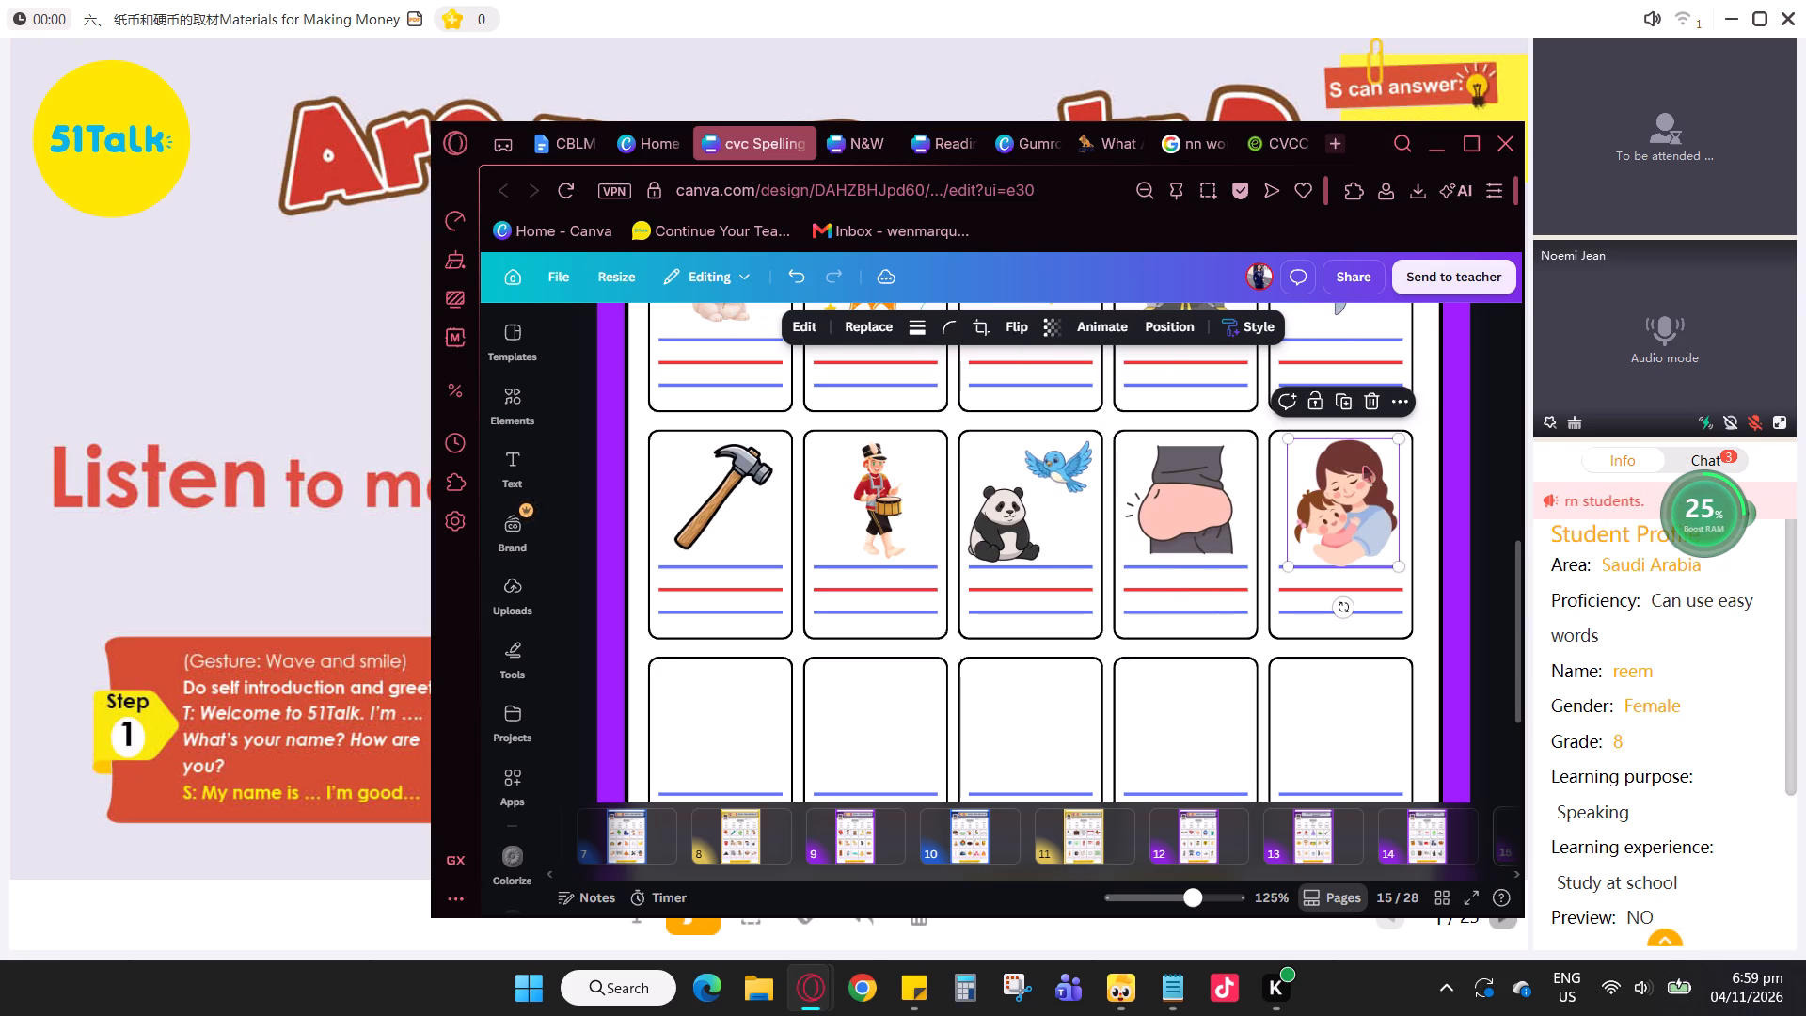
{"action": "key", "text": "Left"}
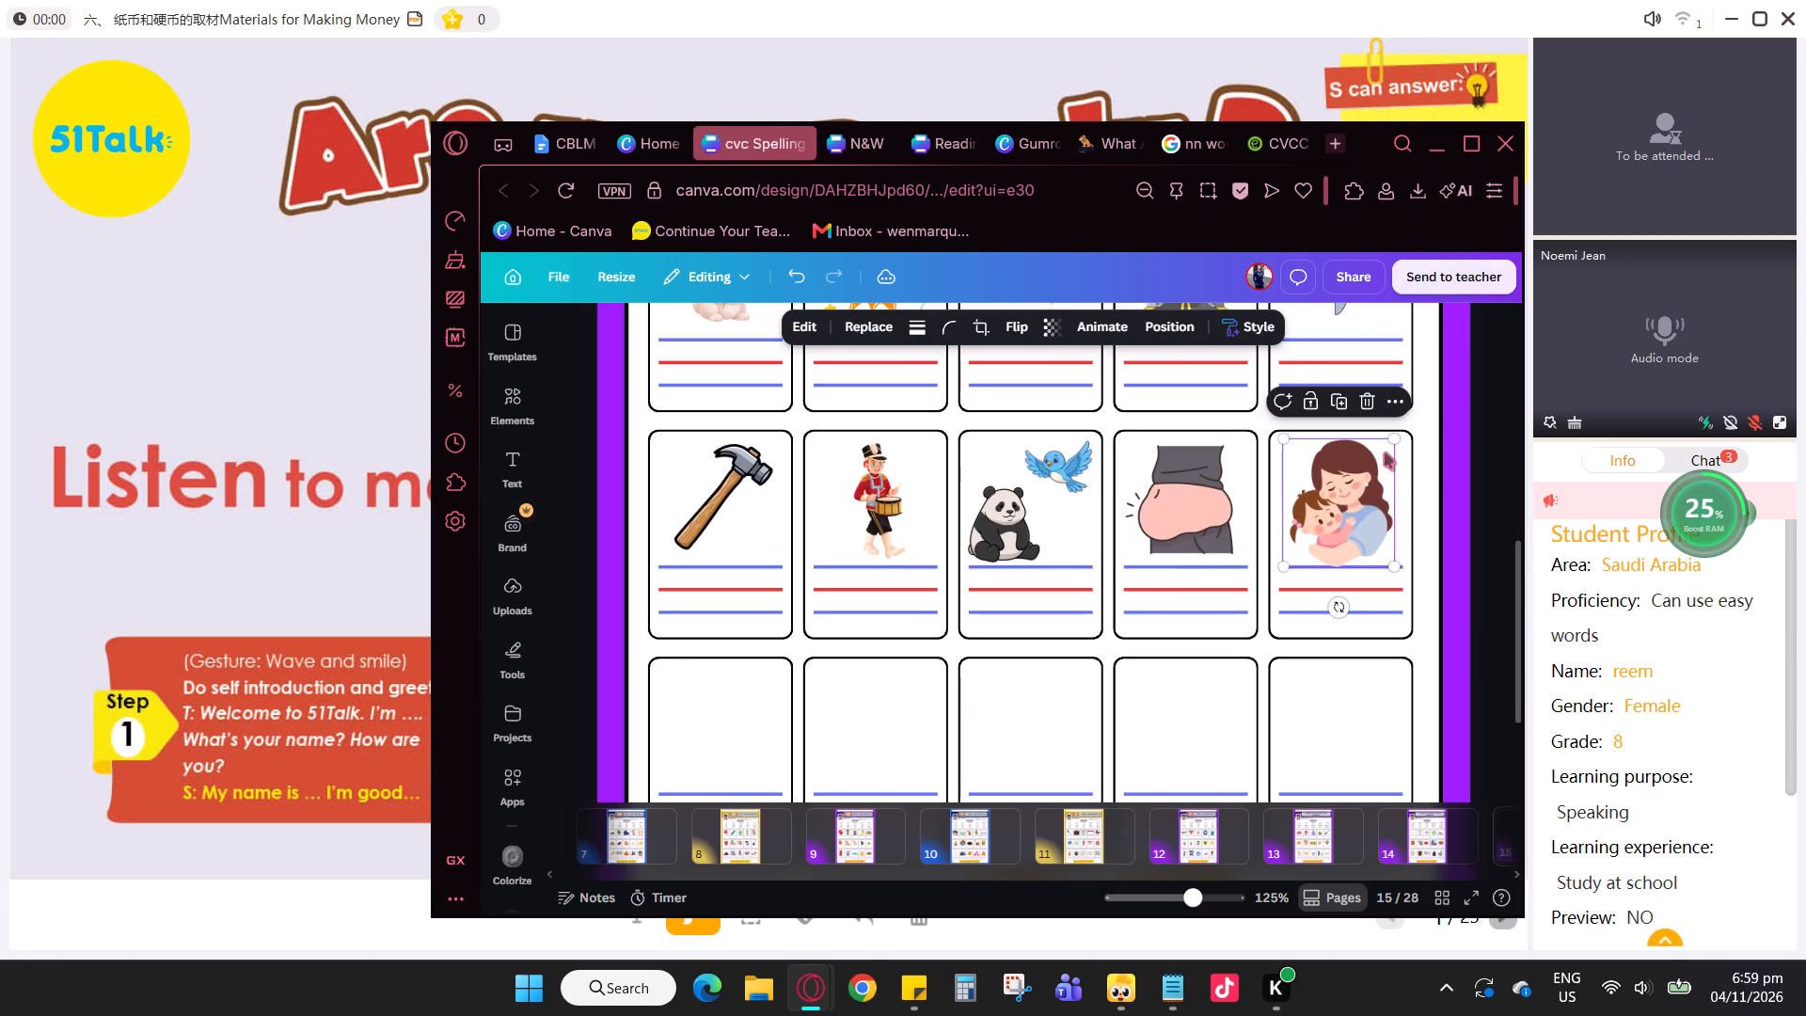
{"action": "left_click_drag", "start_coordinate": [1394, 440], "coordinate": [1387, 446]}
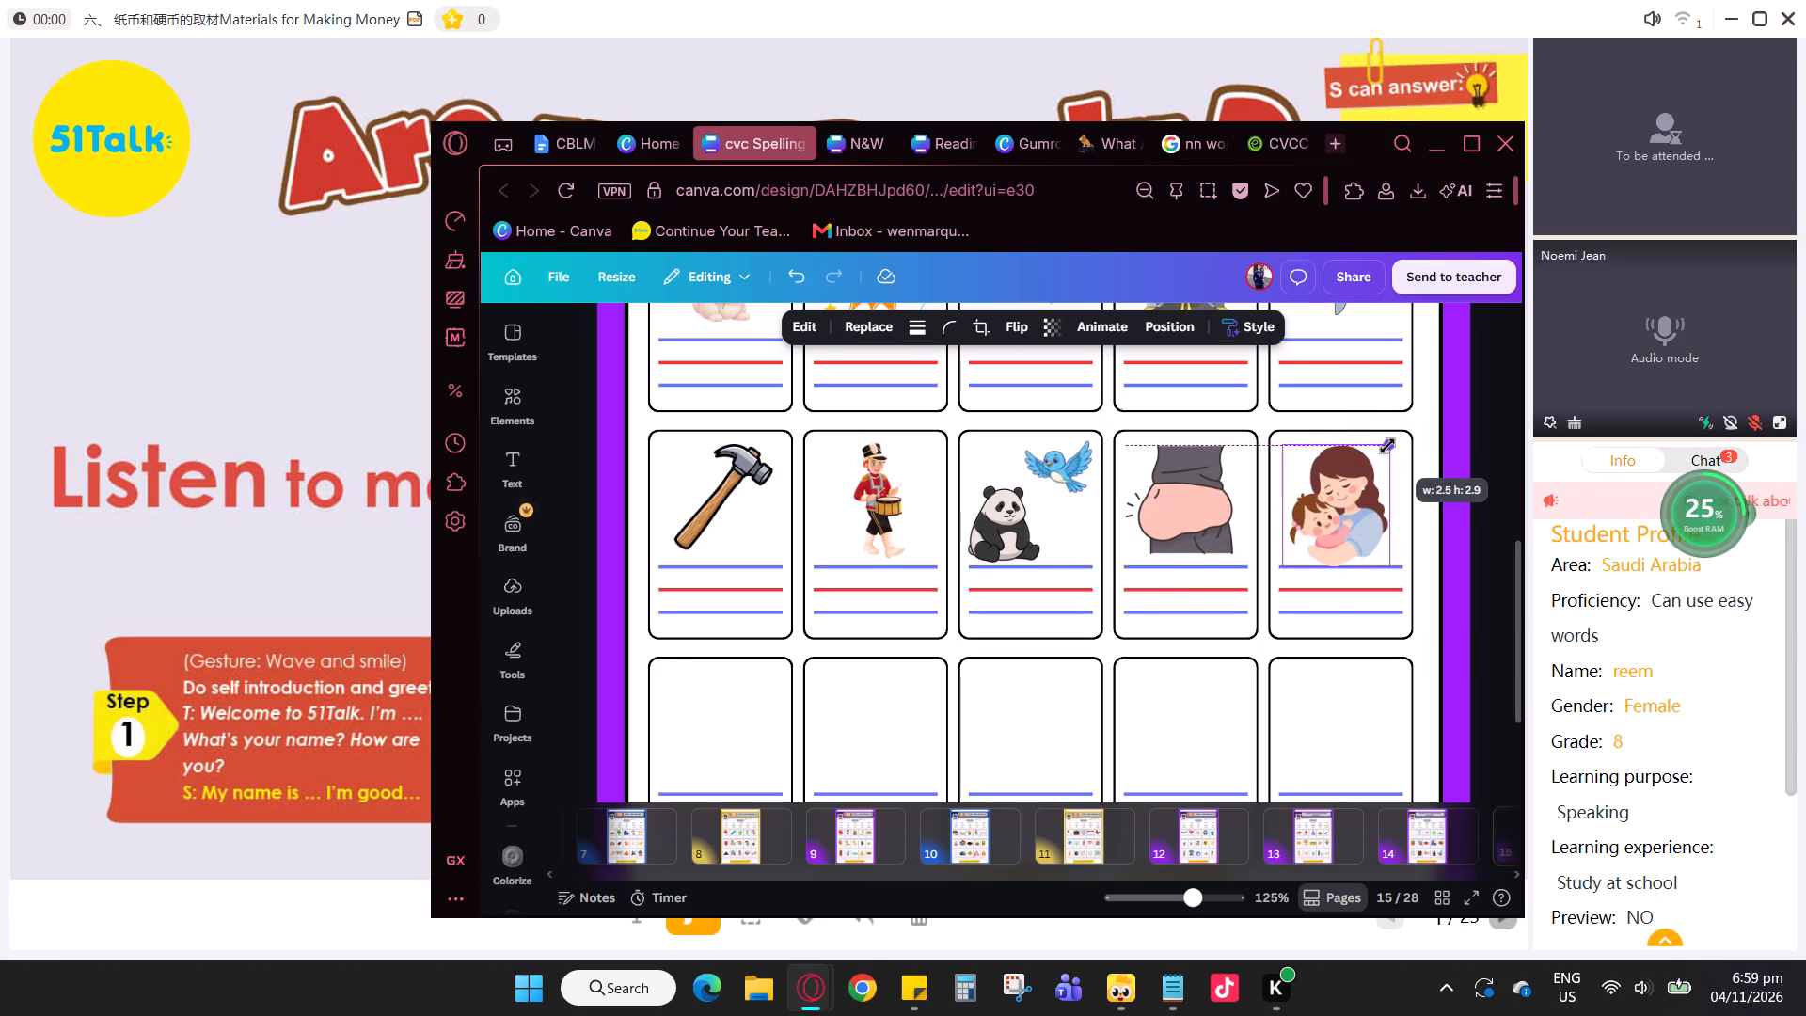
{"action": "left_click_drag", "start_coordinate": [1387, 446], "coordinate": [1386, 448]}
{"action": "key", "text": "Up"}
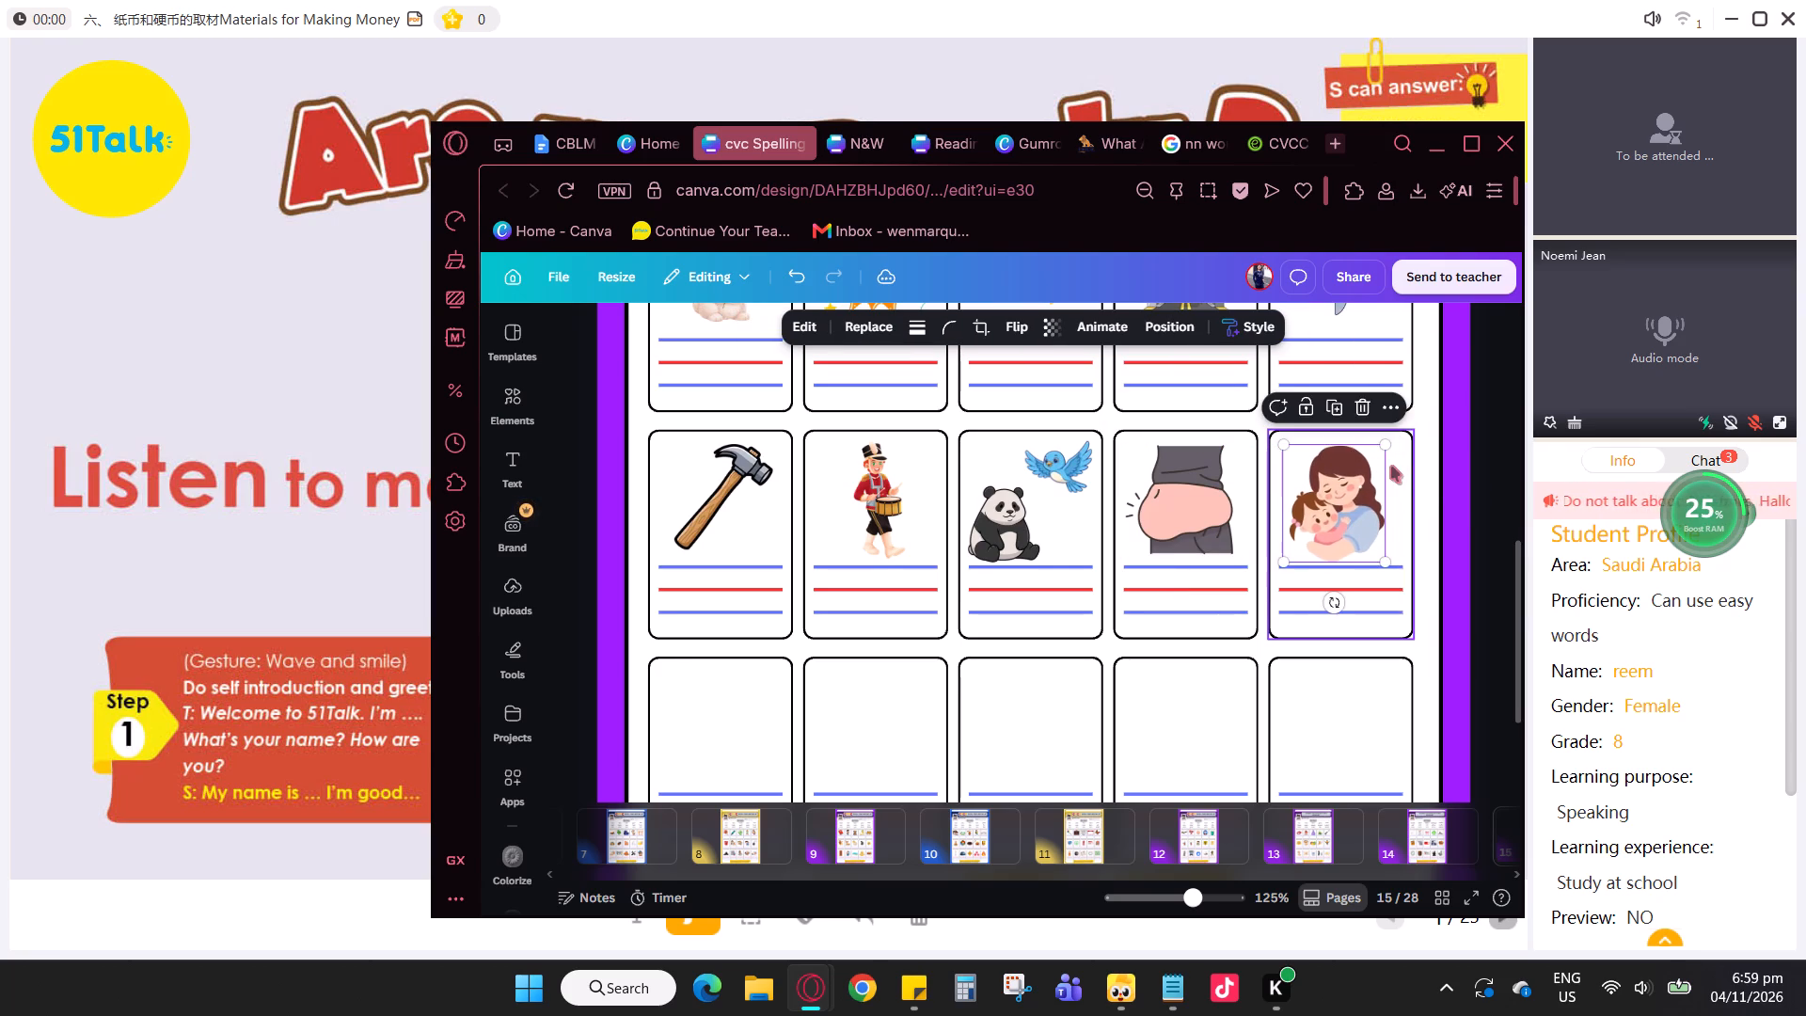
{"action": "key", "text": "Right"}
{"action": "key", "text": "Left"}
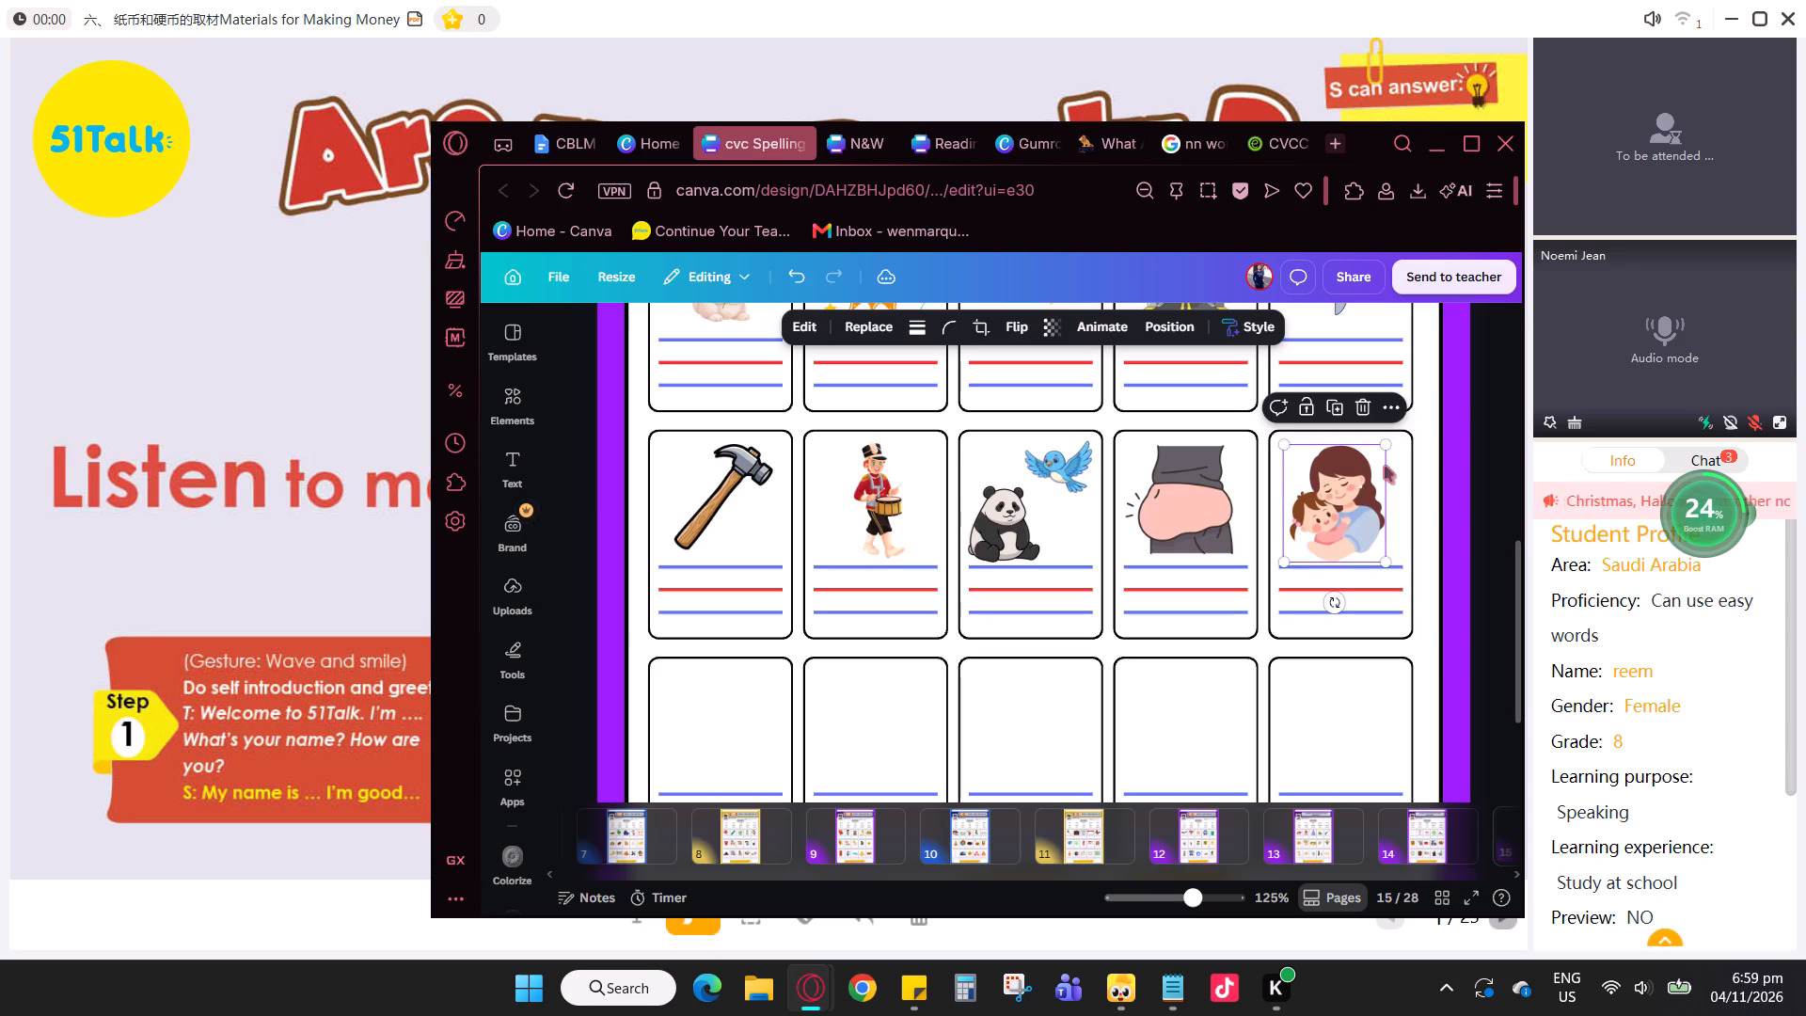
{"action": "key", "text": "Up"}
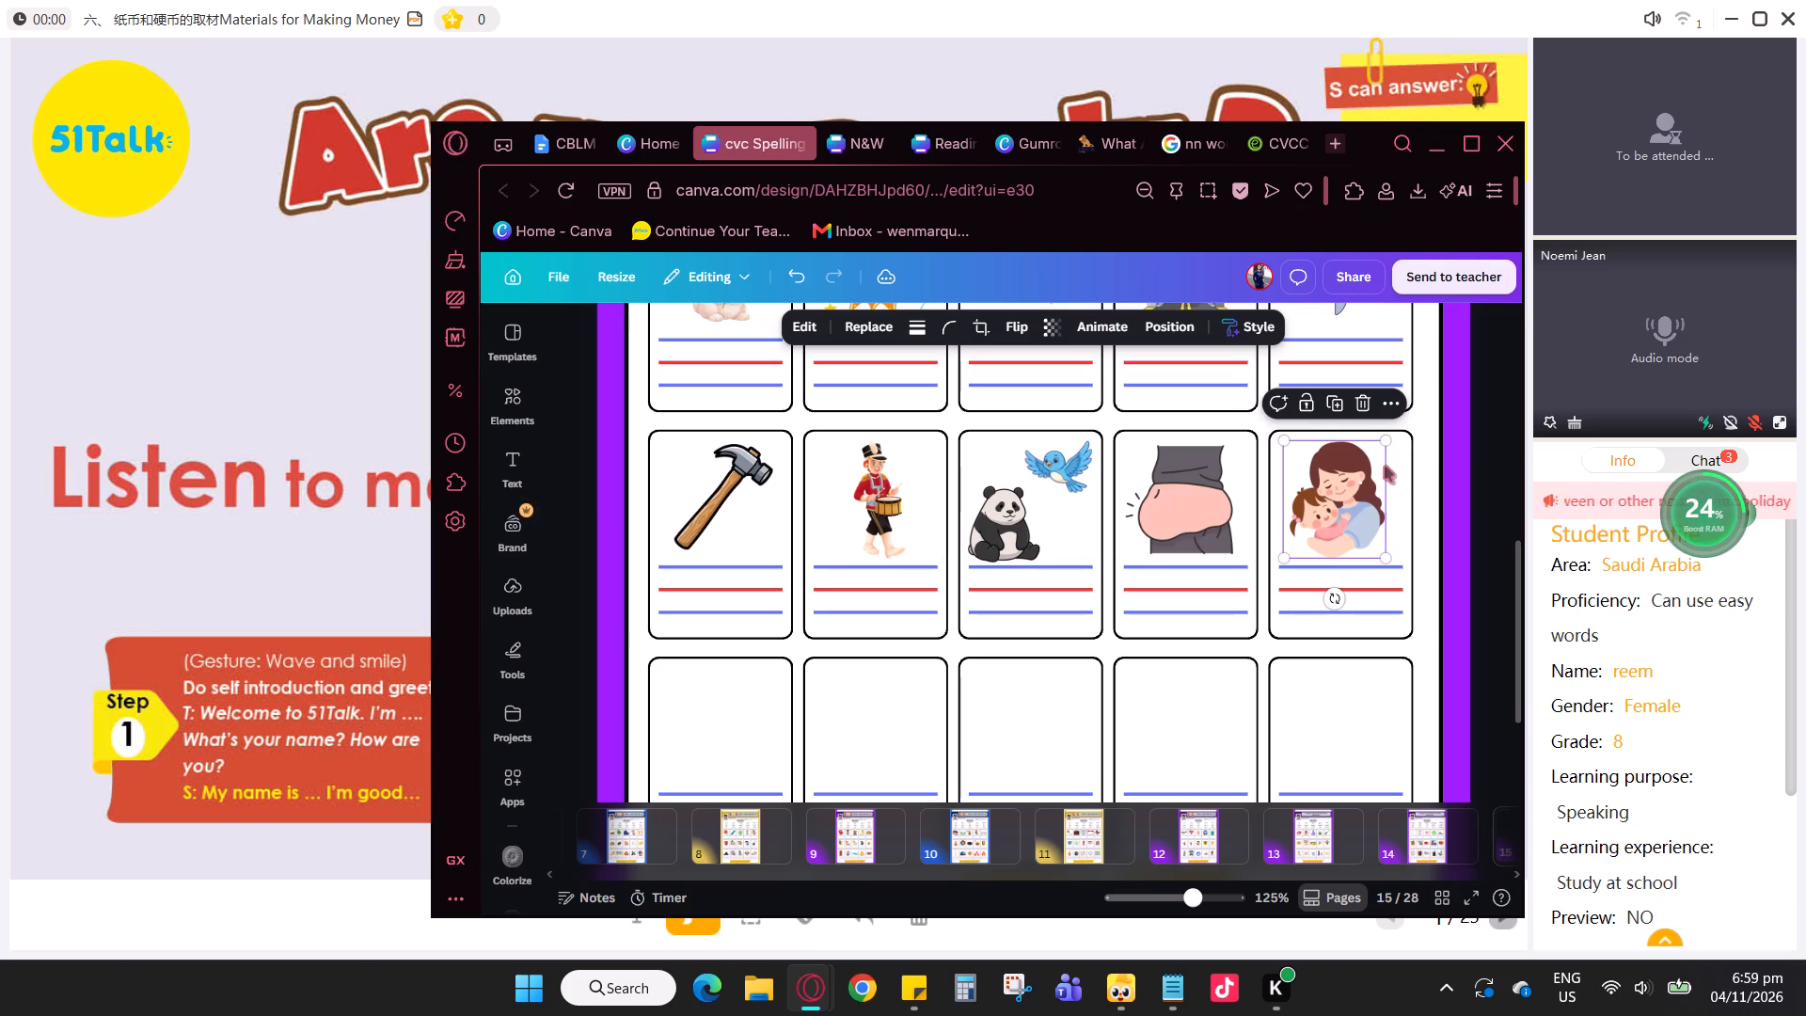
{"action": "key", "text": "Down"}
{"action": "key", "text": "Up"}
{"action": "key", "text": "Right"}
{"action": "key", "text": "Left"}
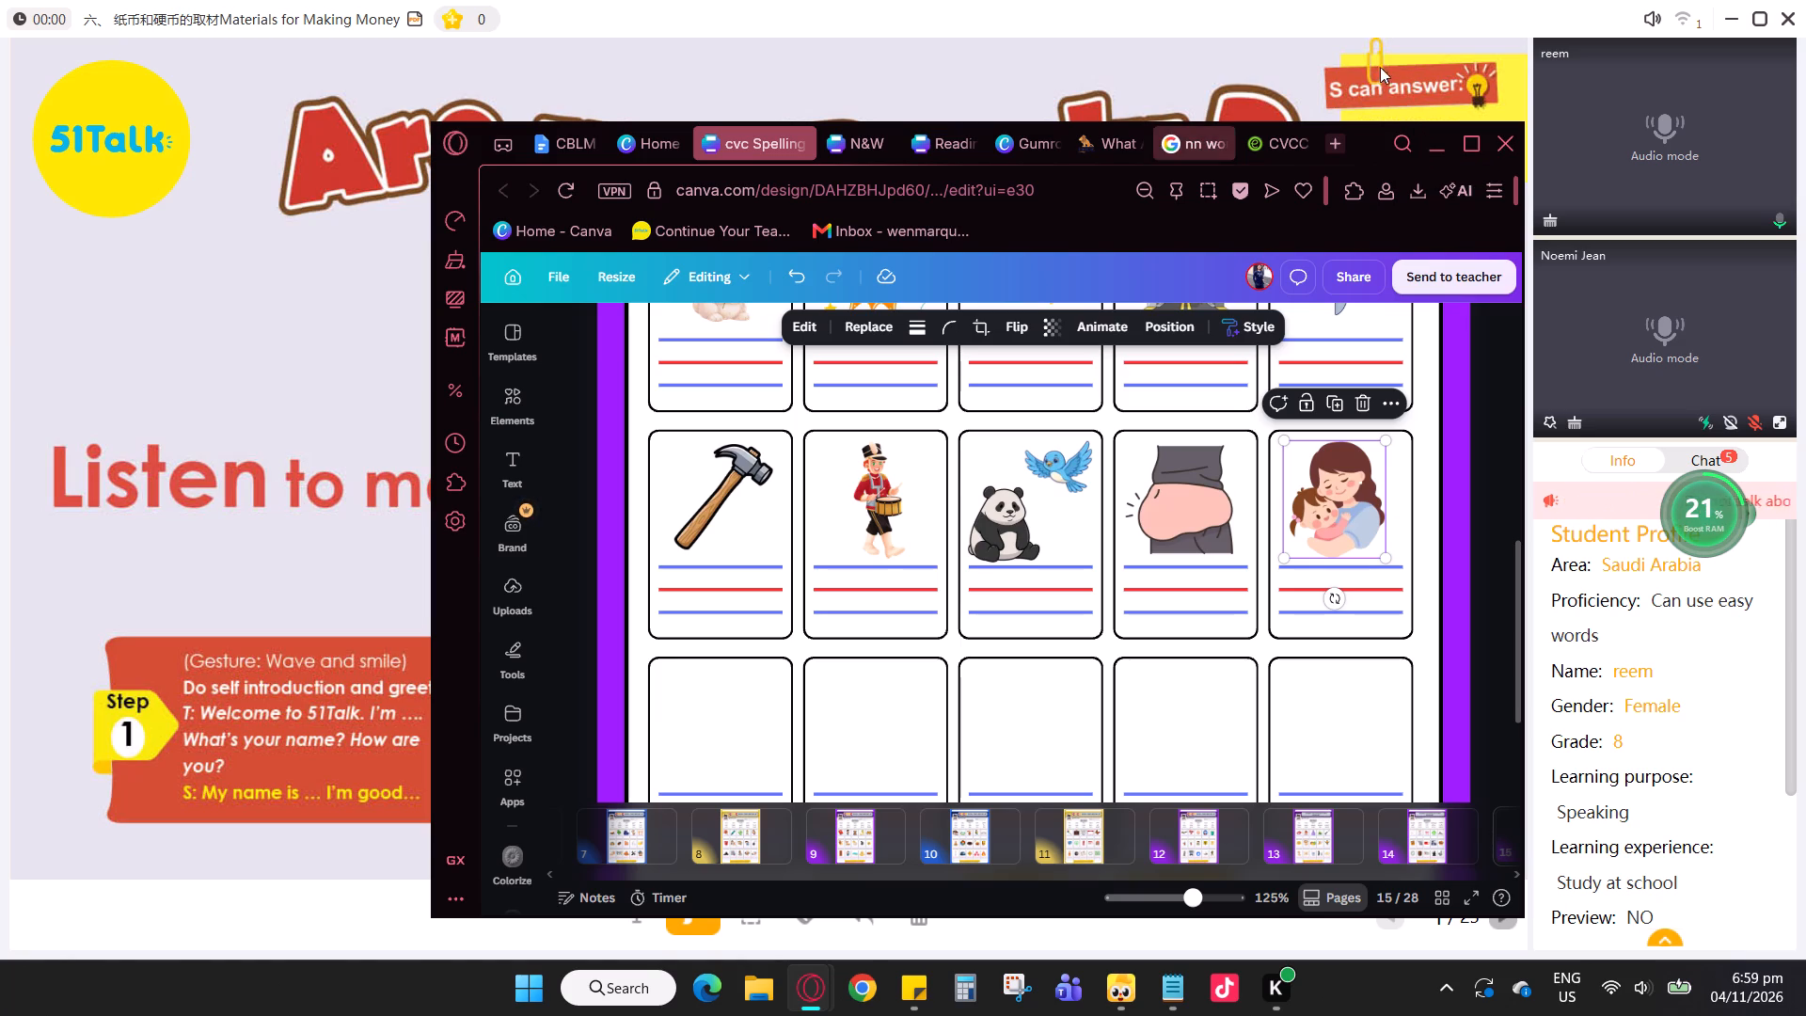
Switch to the 51Talk classroom and unmute the teacher's microphone.
{"action": "left_click", "coordinate": [1433, 154]}
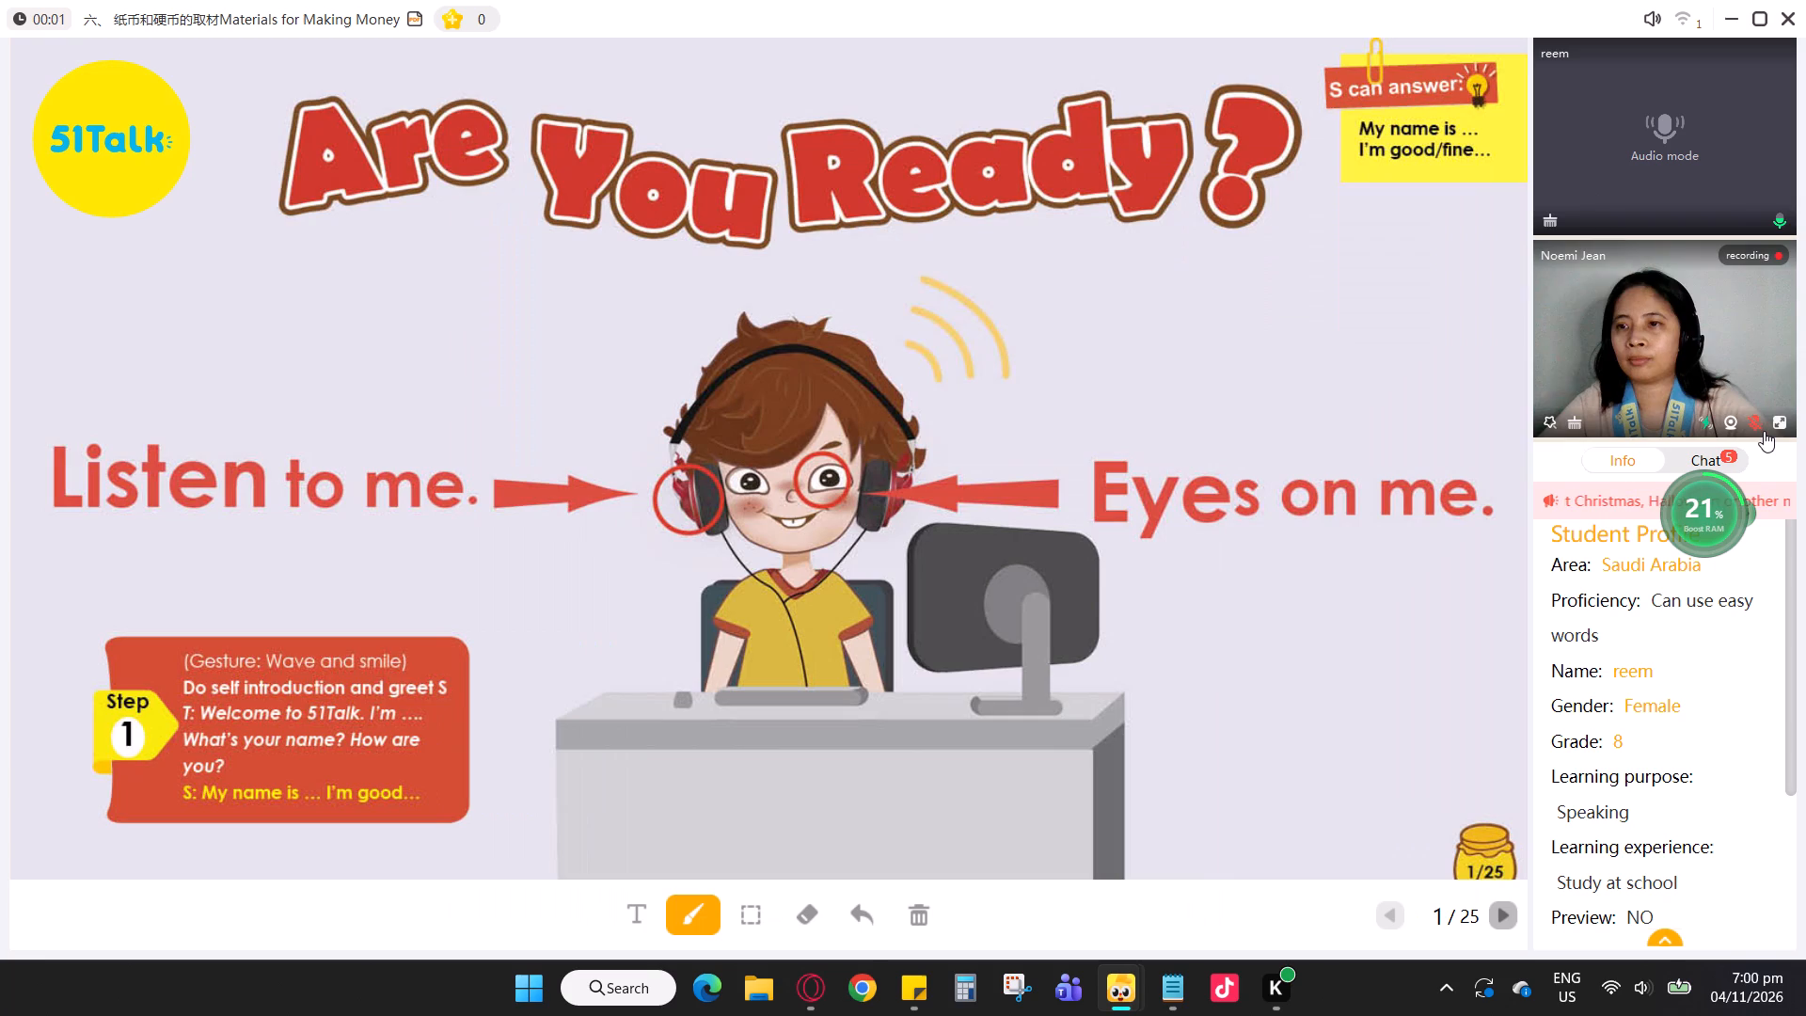
{"action": "left_click", "coordinate": [1752, 420]}
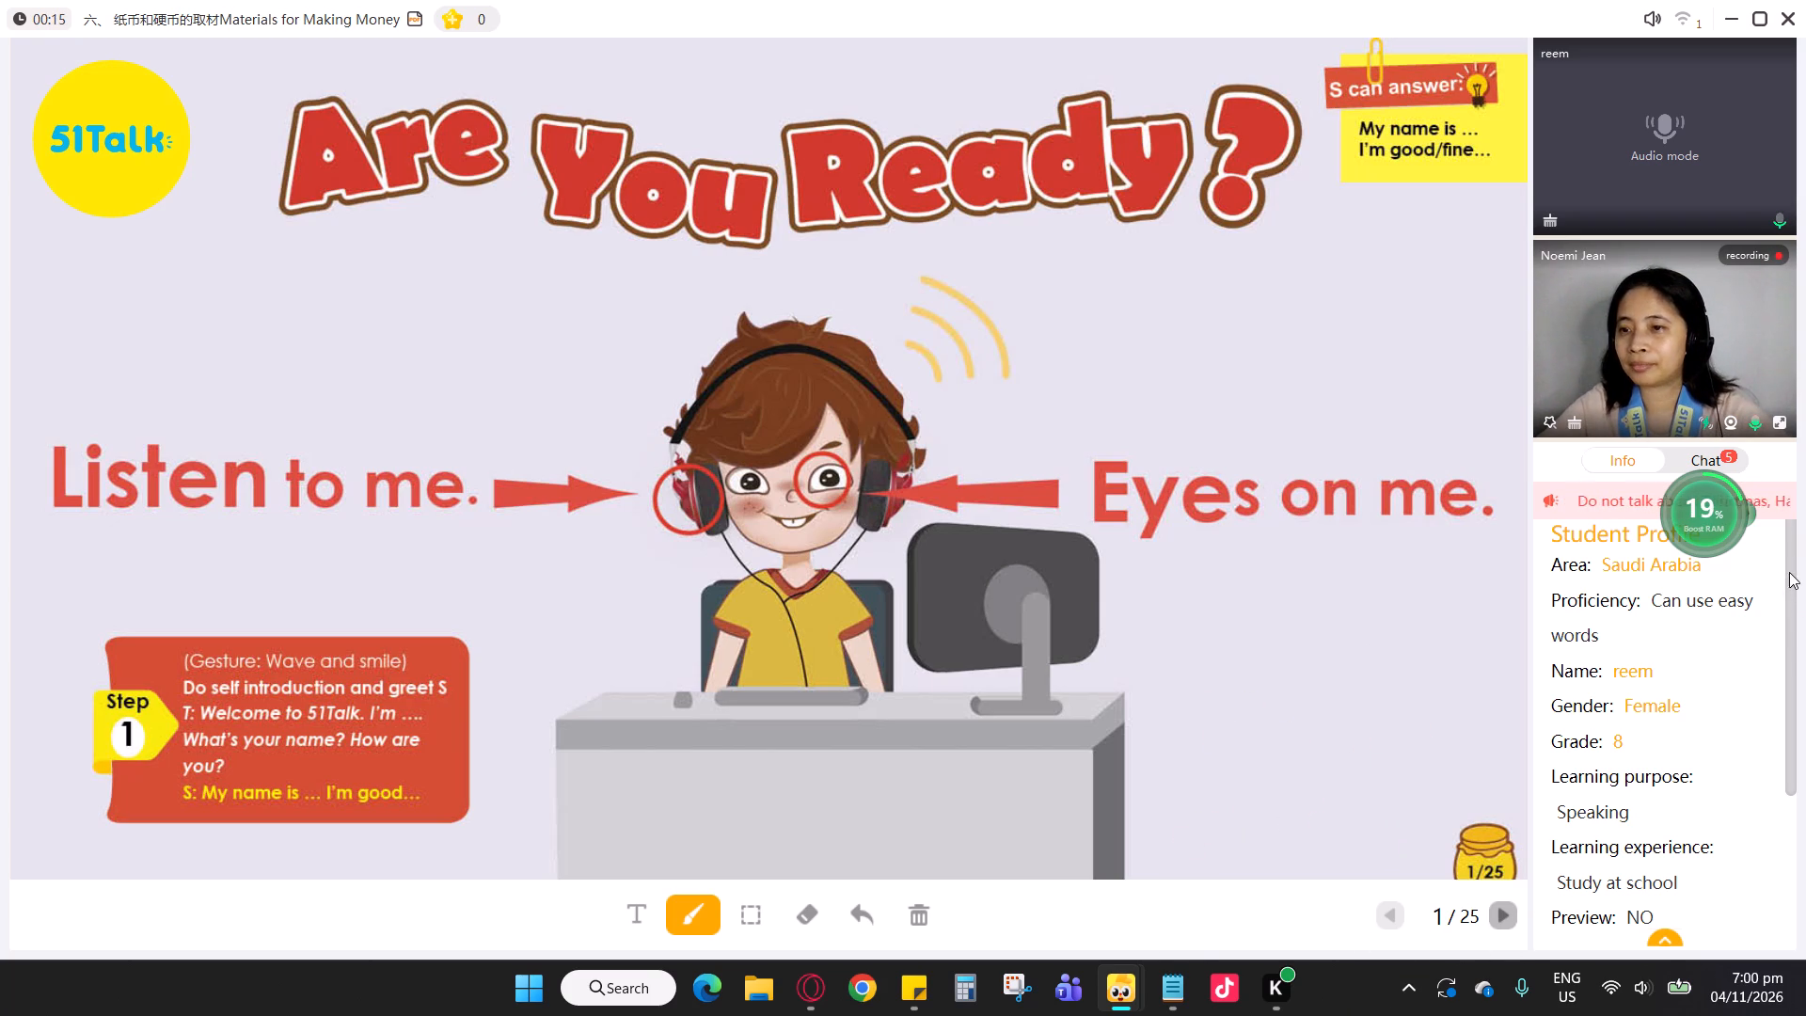
Review the student profile down to the classroom requirements.
{"action": "left_click_drag", "start_coordinate": [1791, 572], "coordinate": [1788, 595]}
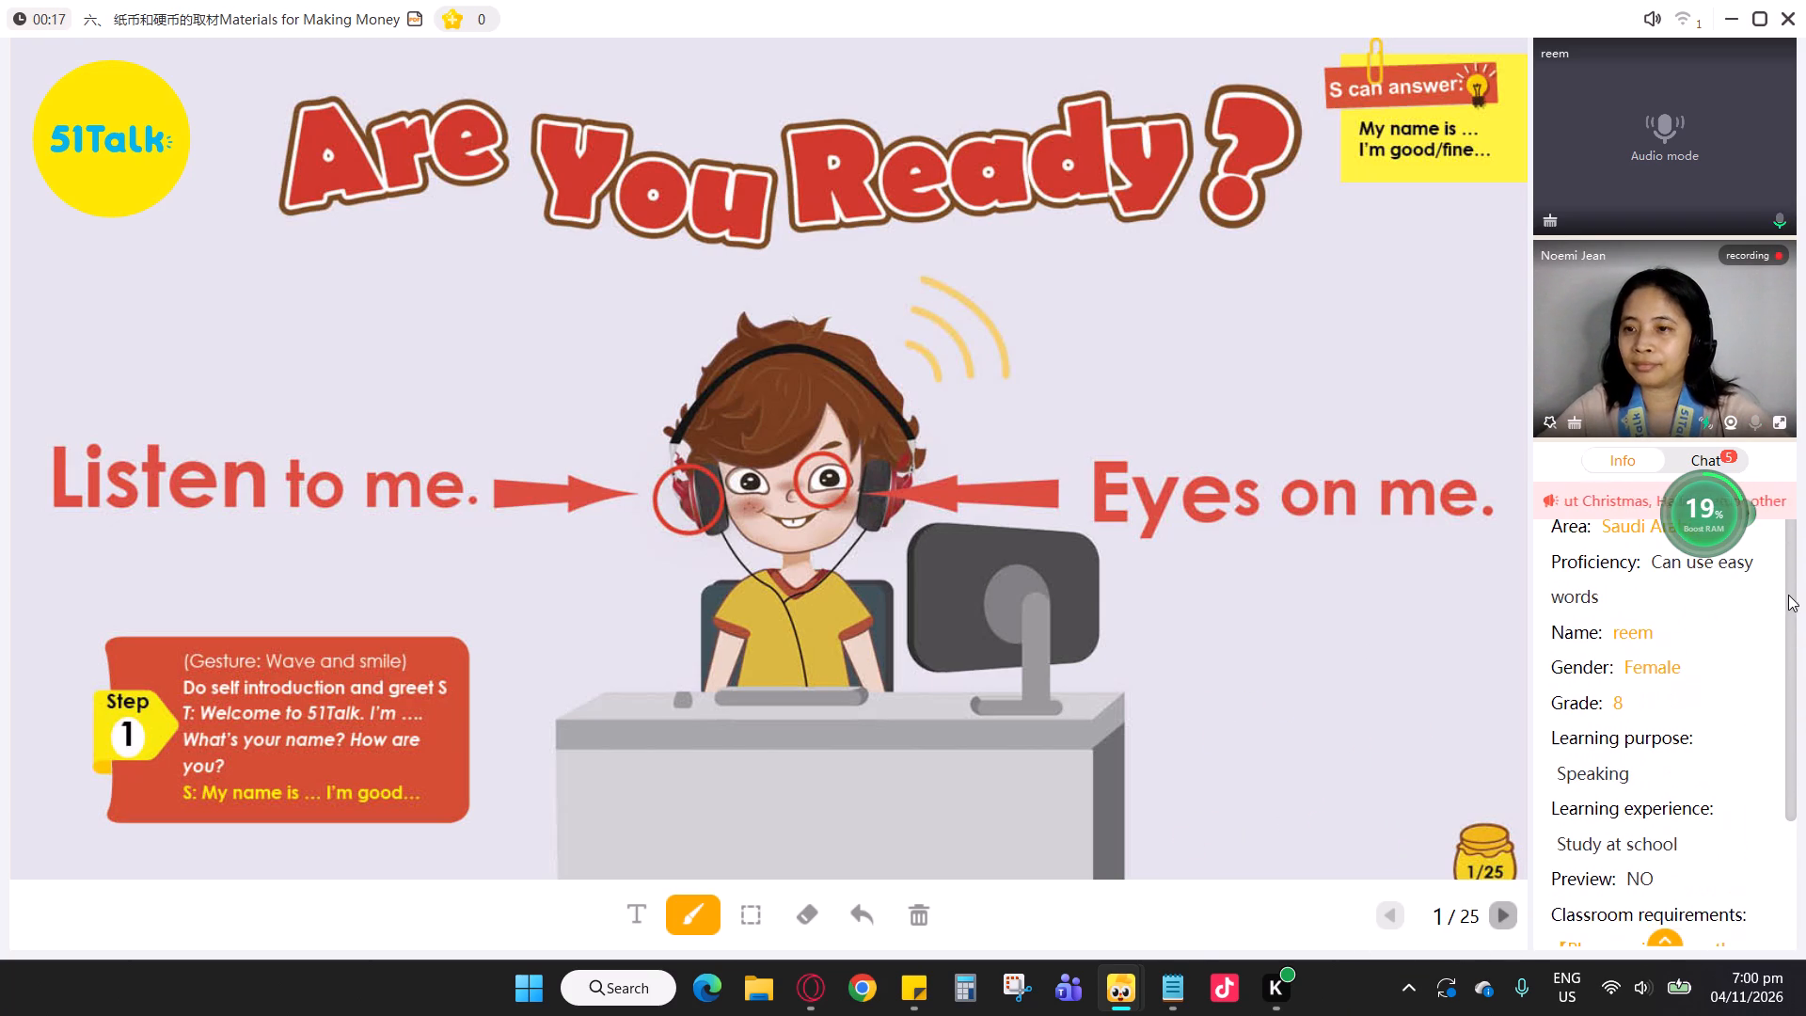
{"action": "left_click_drag", "start_coordinate": [1788, 595], "coordinate": [1785, 585]}
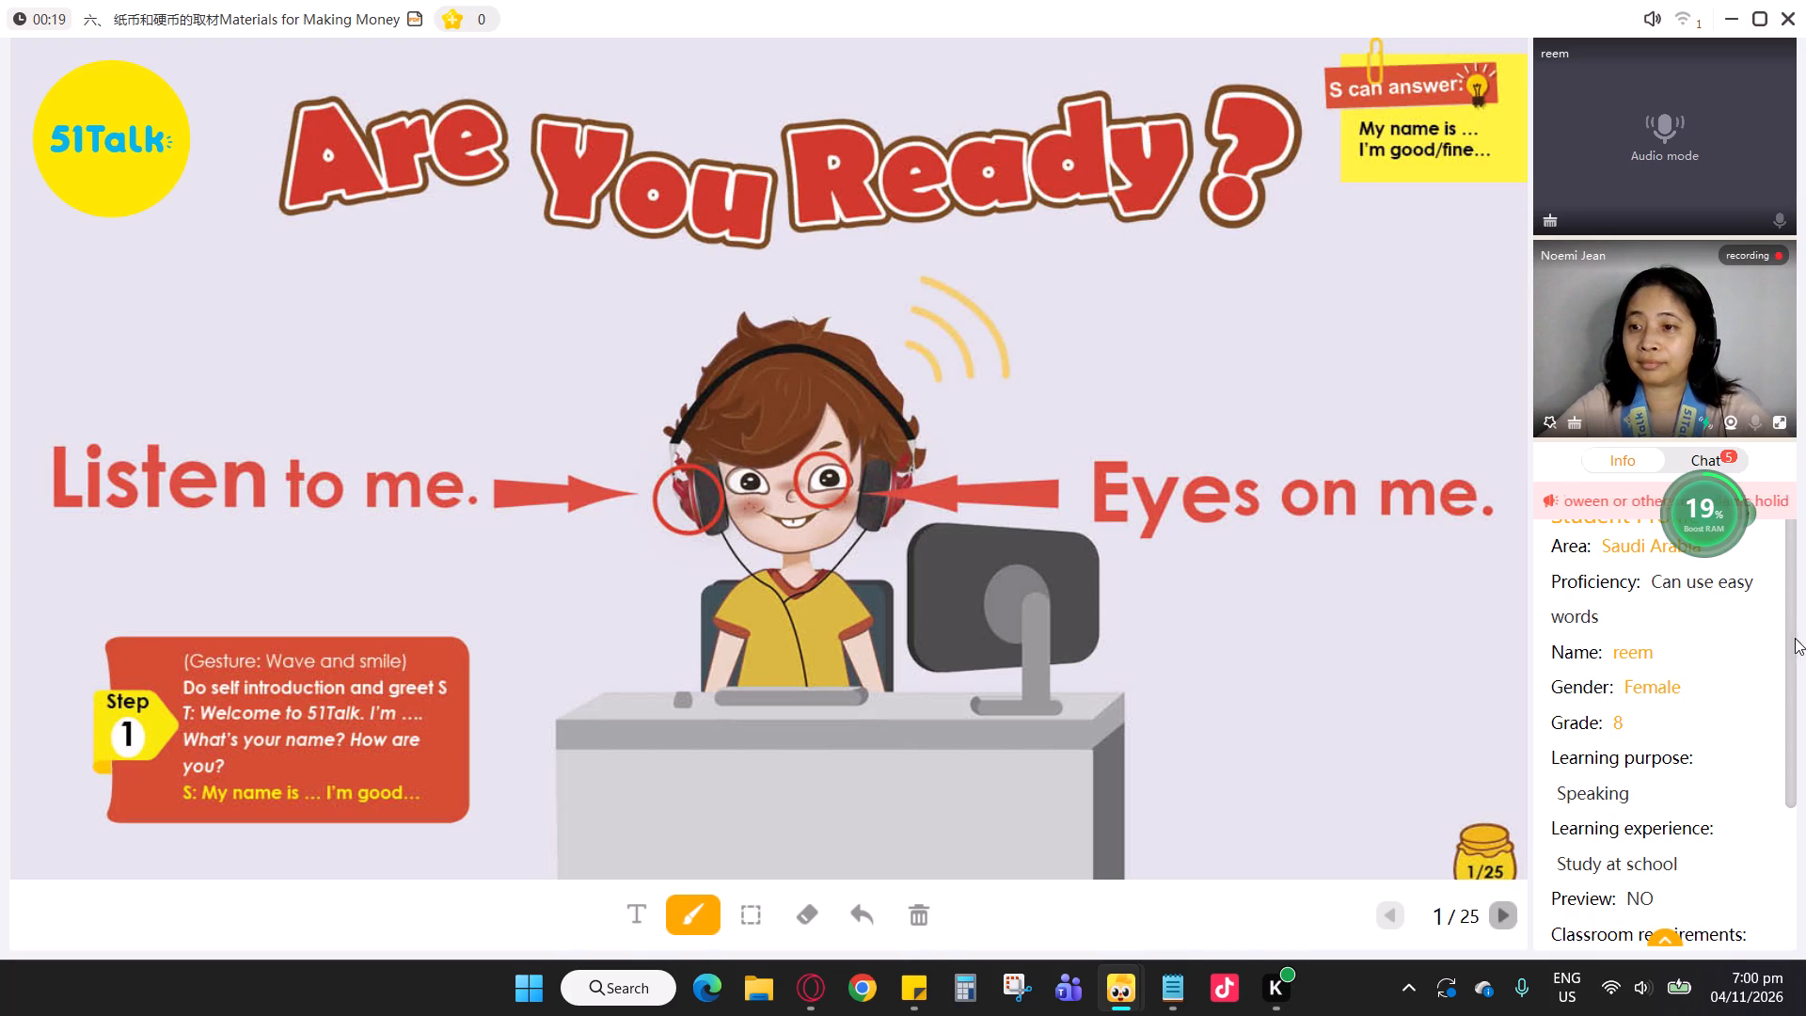
{"action": "left_click_drag", "start_coordinate": [1791, 637], "coordinate": [1792, 594]}
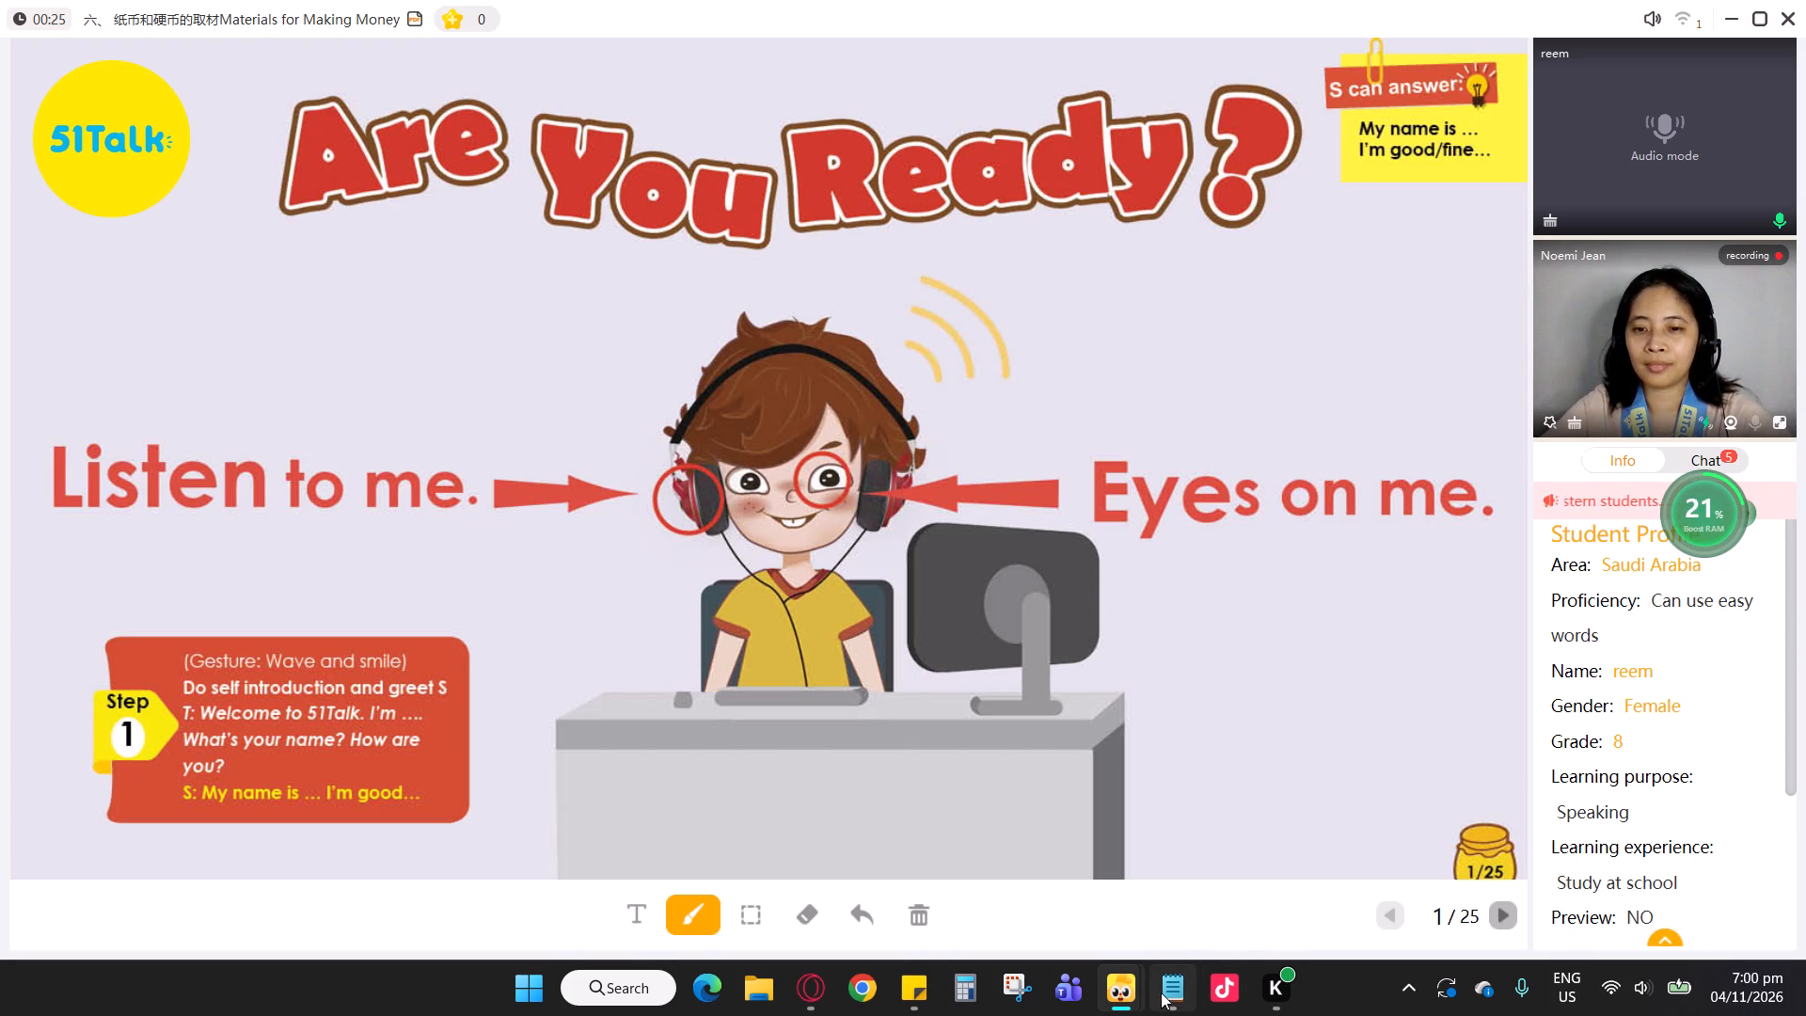
{"action": "left_click", "coordinate": [1351, 996]}
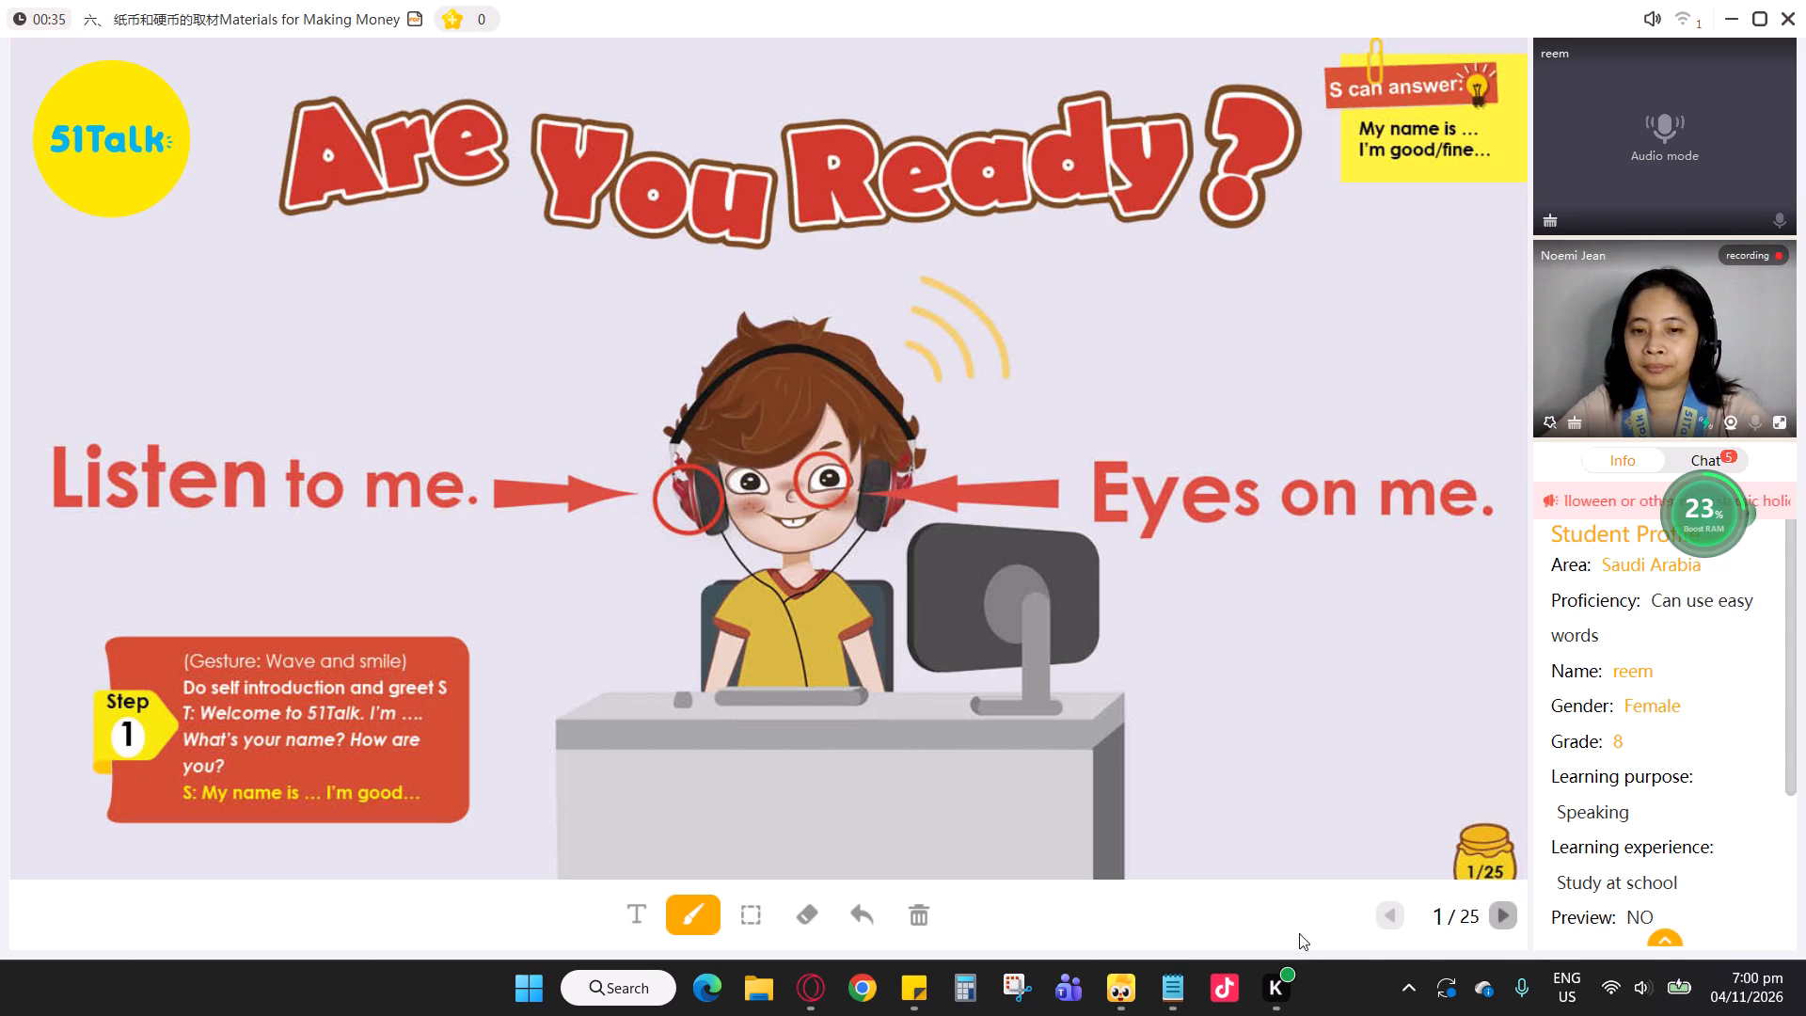
{"action": "left_click", "coordinate": [1339, 989]}
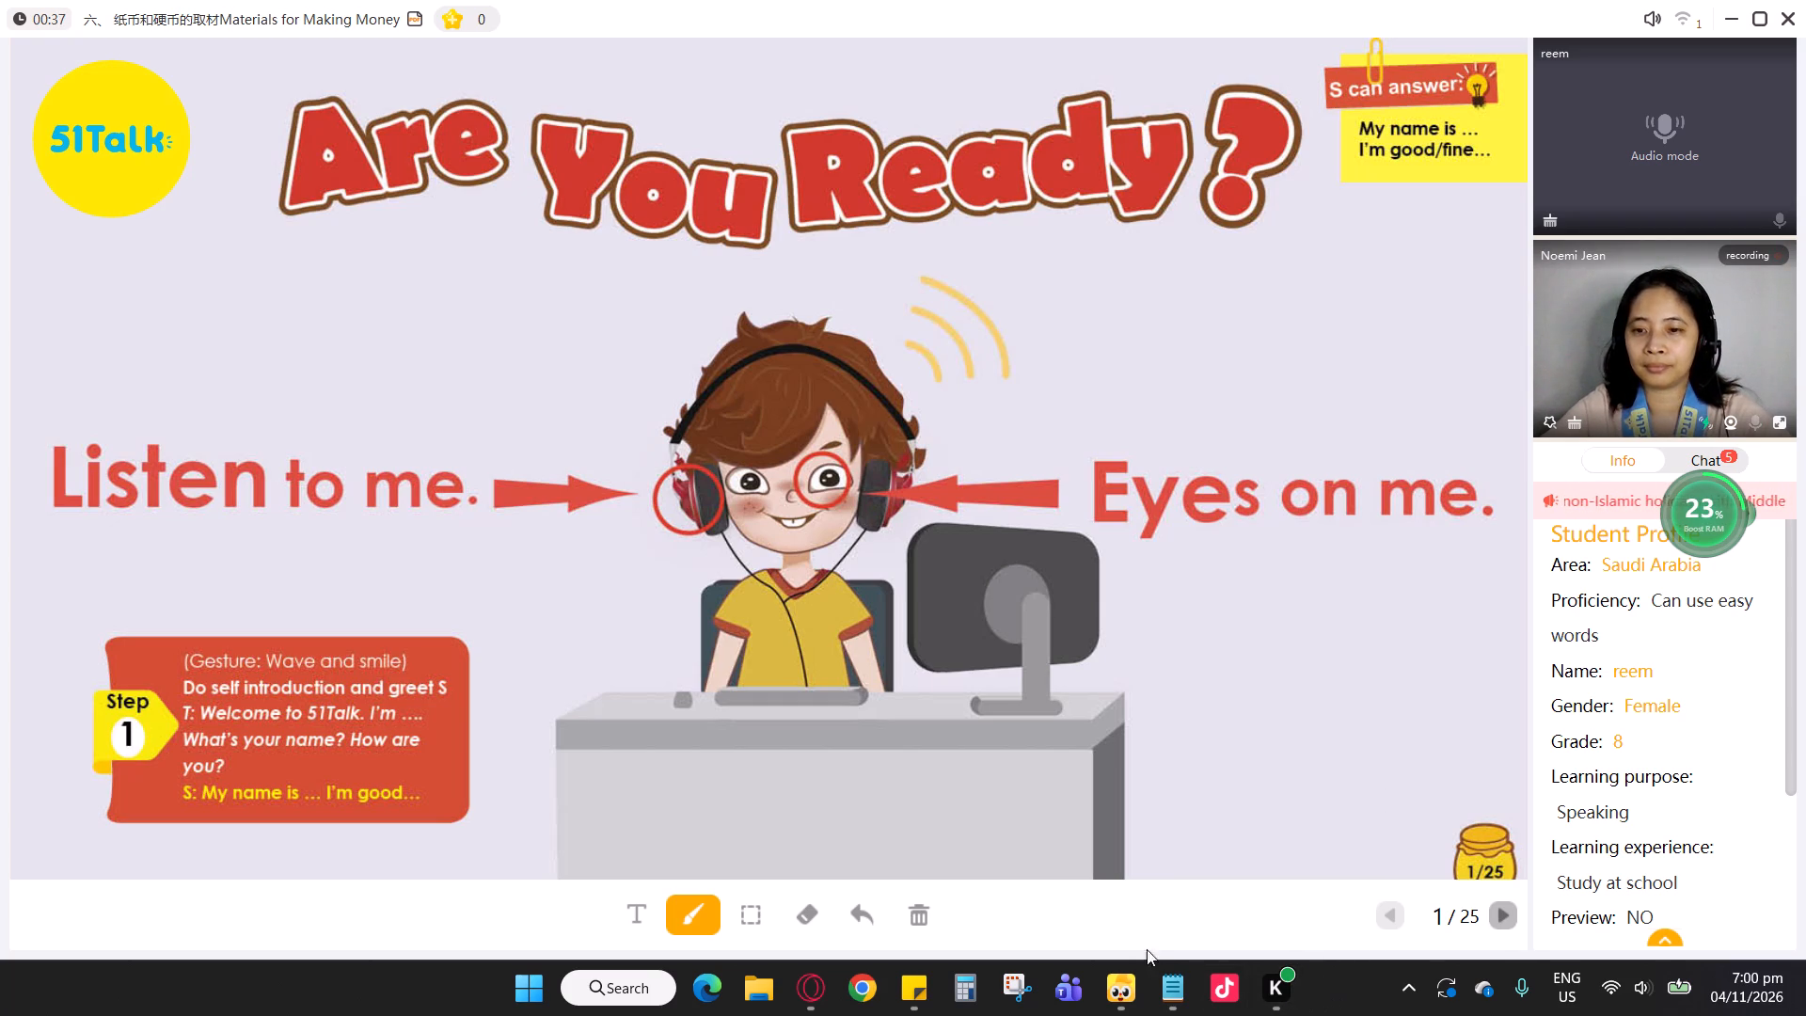
{"action": "scroll", "coordinate": [1602, 754], "scroll_direction": "down", "scroll_amount": 7}
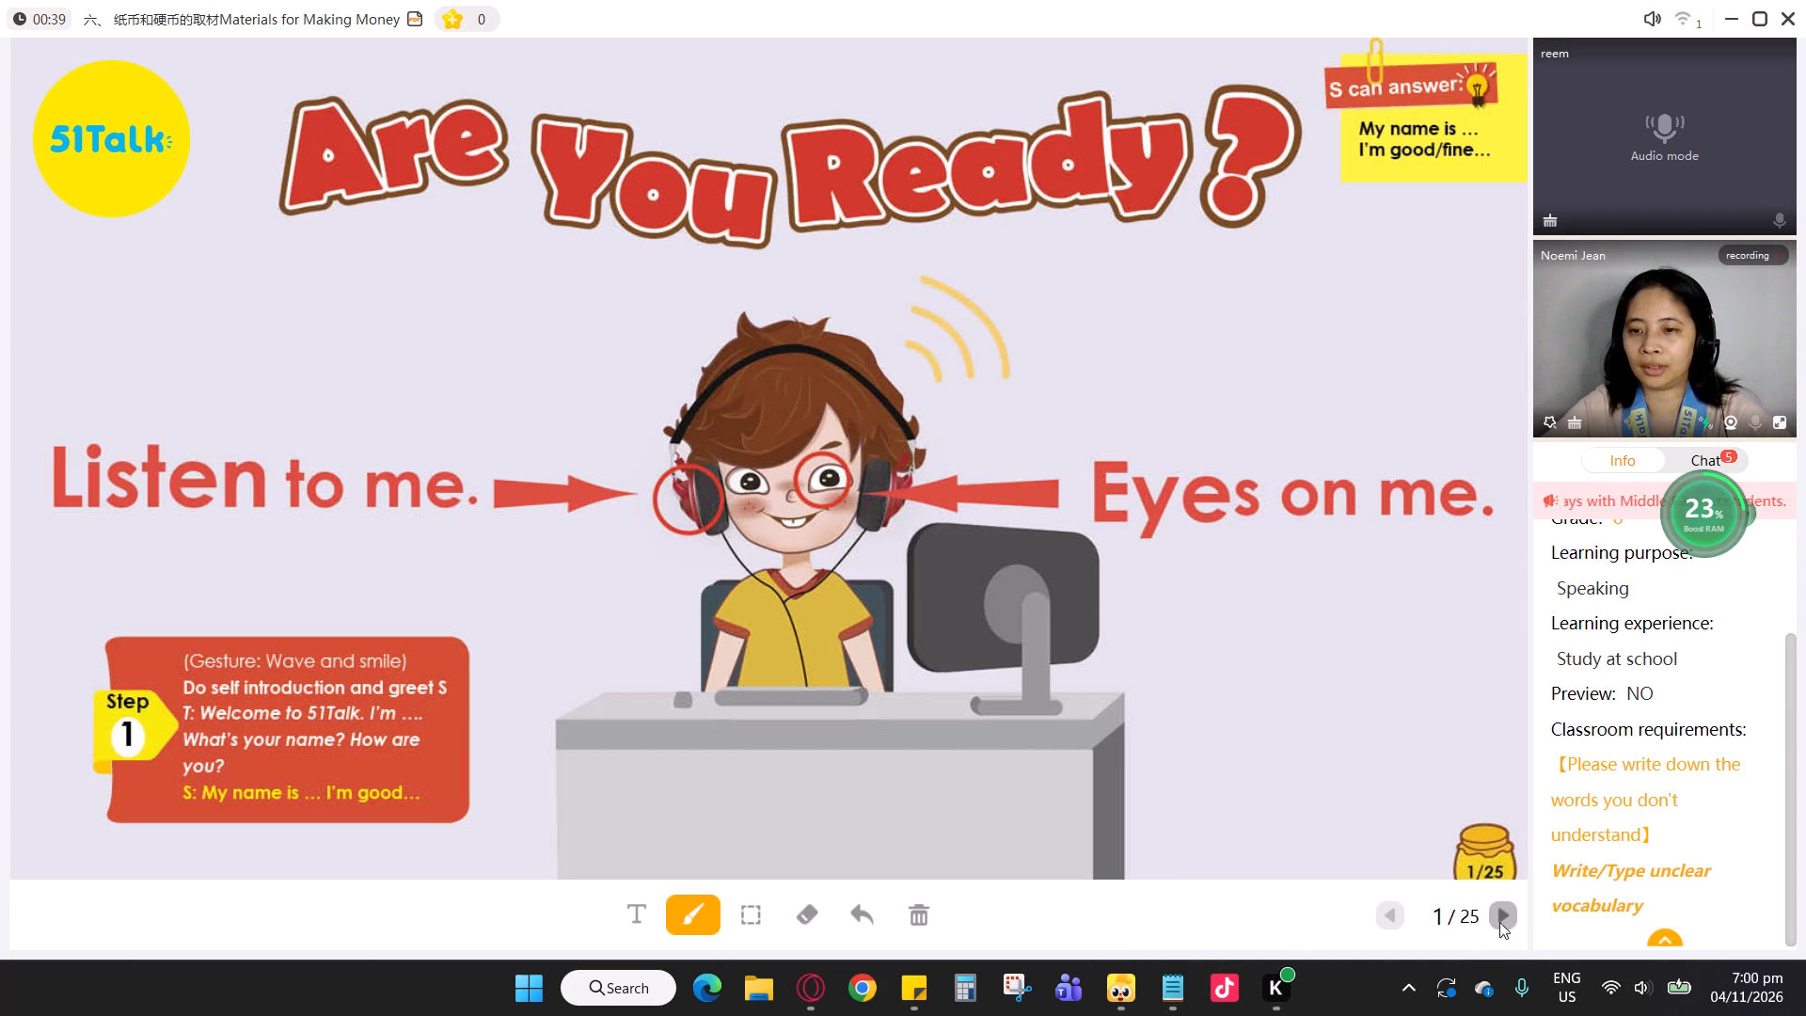
Advance the lesson slides to page 2, "Materials for Making Money".
{"action": "left_click", "coordinate": [1503, 915]}
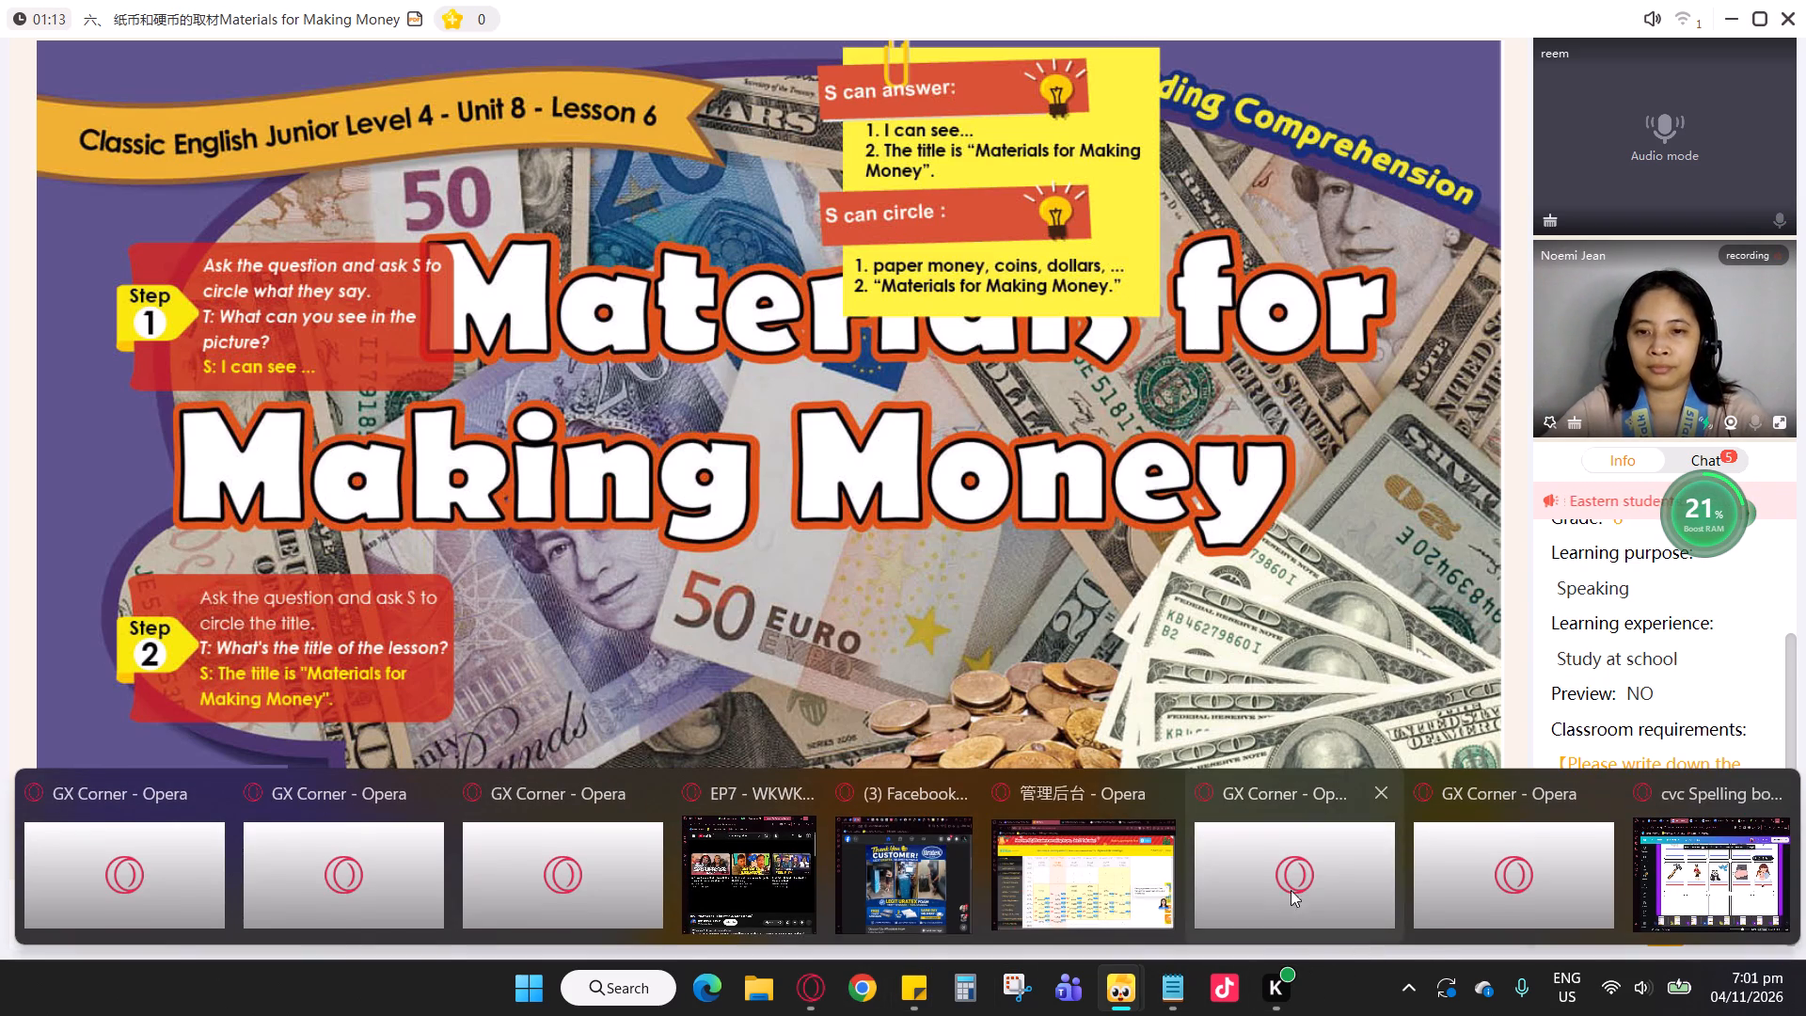
{"action": "left_click", "coordinate": [1360, 999]}
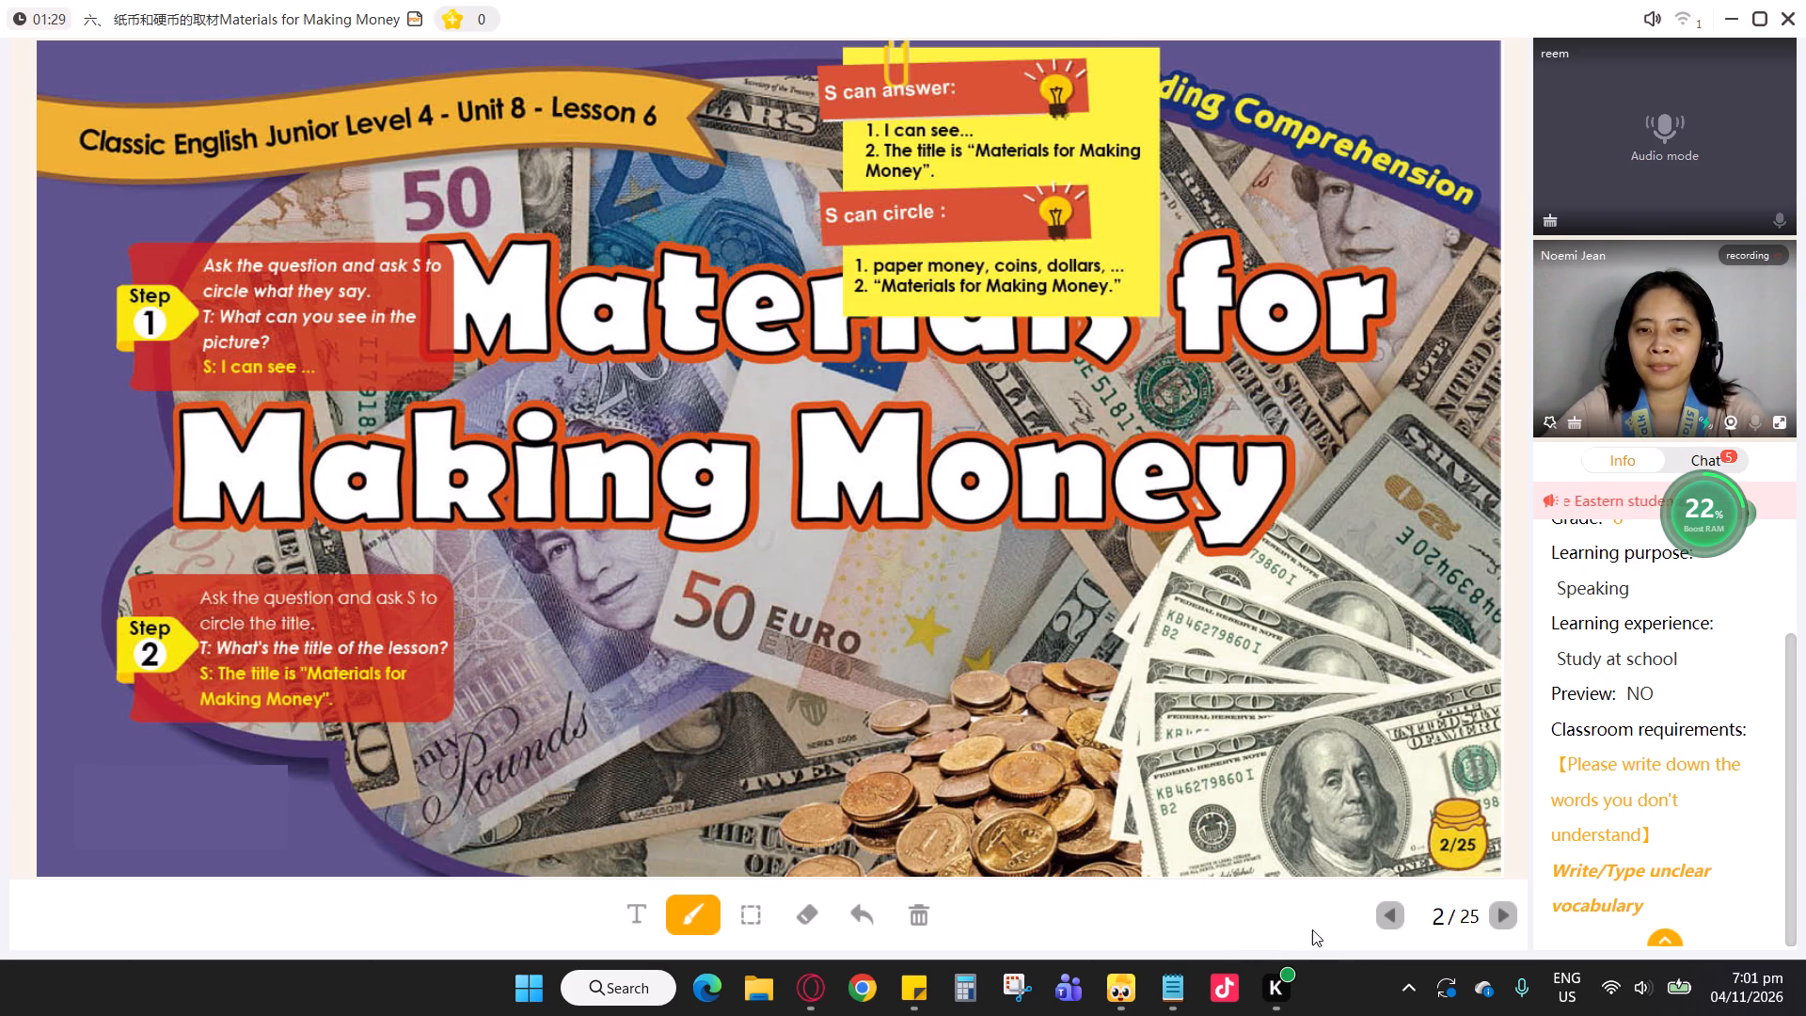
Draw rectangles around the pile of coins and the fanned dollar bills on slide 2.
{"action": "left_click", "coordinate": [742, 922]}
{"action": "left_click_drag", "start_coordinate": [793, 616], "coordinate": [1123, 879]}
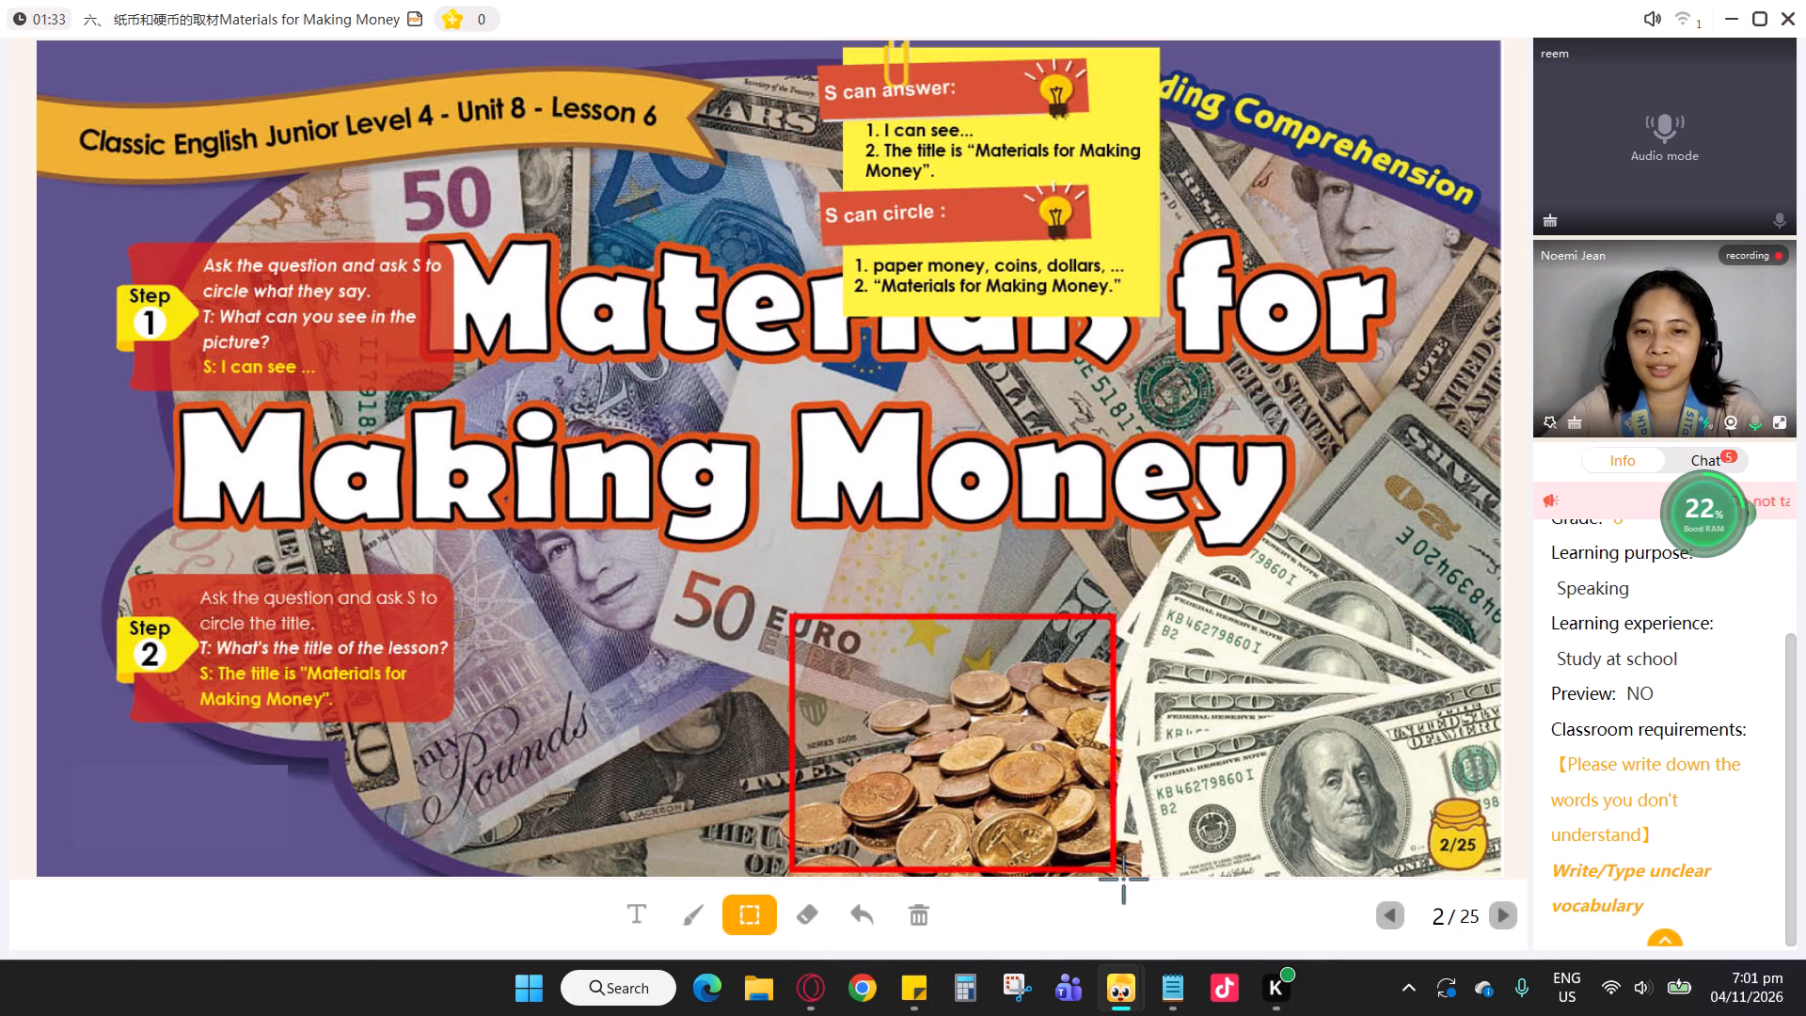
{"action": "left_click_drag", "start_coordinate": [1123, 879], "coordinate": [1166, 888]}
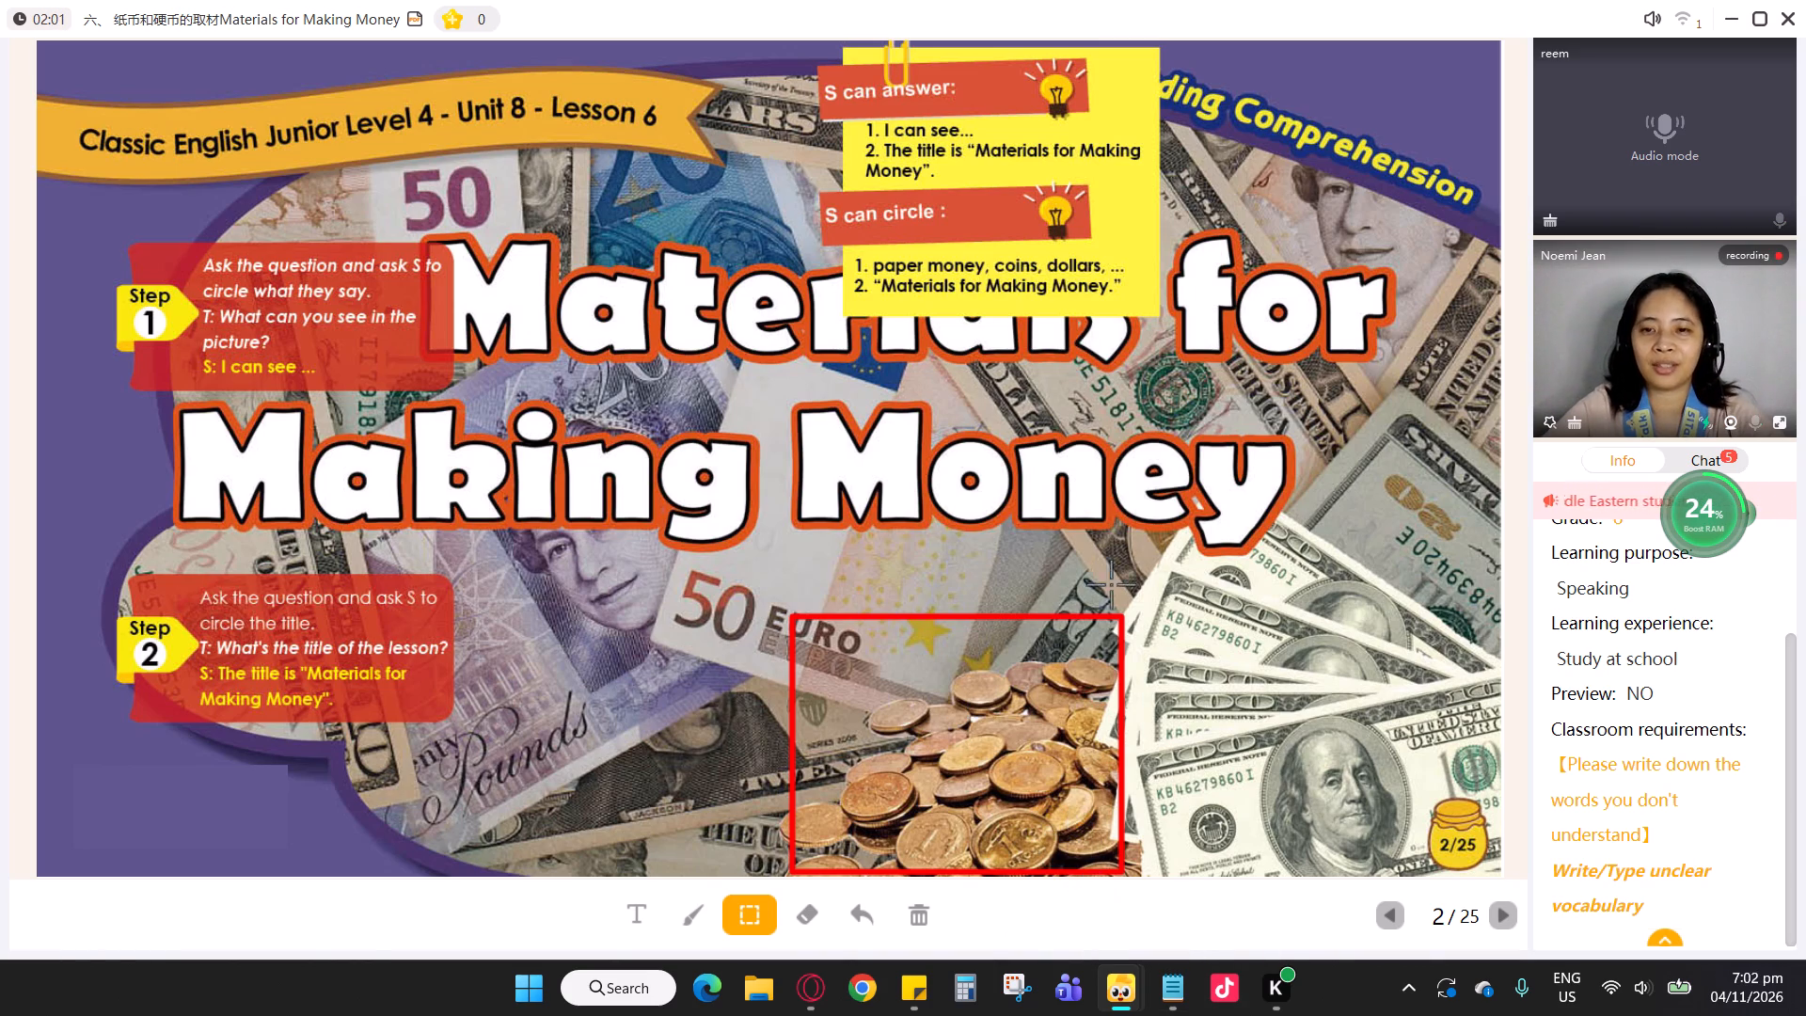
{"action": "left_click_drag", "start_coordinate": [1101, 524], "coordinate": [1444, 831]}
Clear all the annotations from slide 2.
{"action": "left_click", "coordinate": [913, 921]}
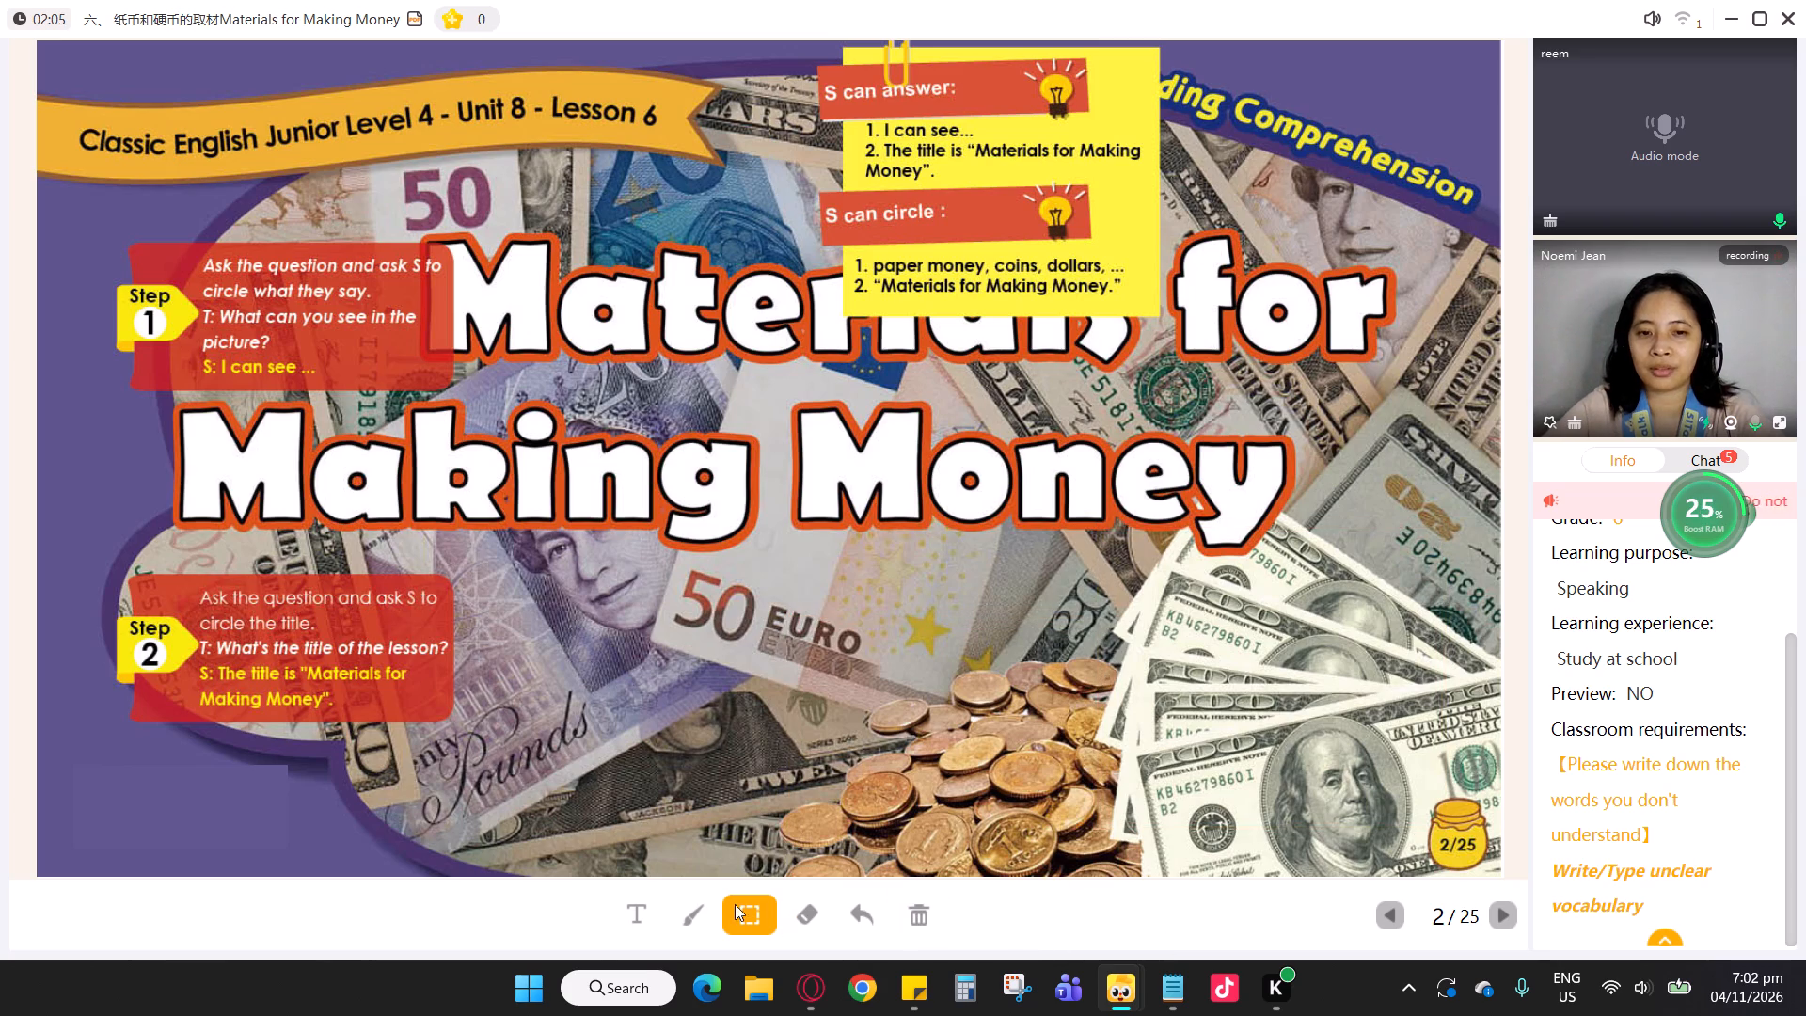